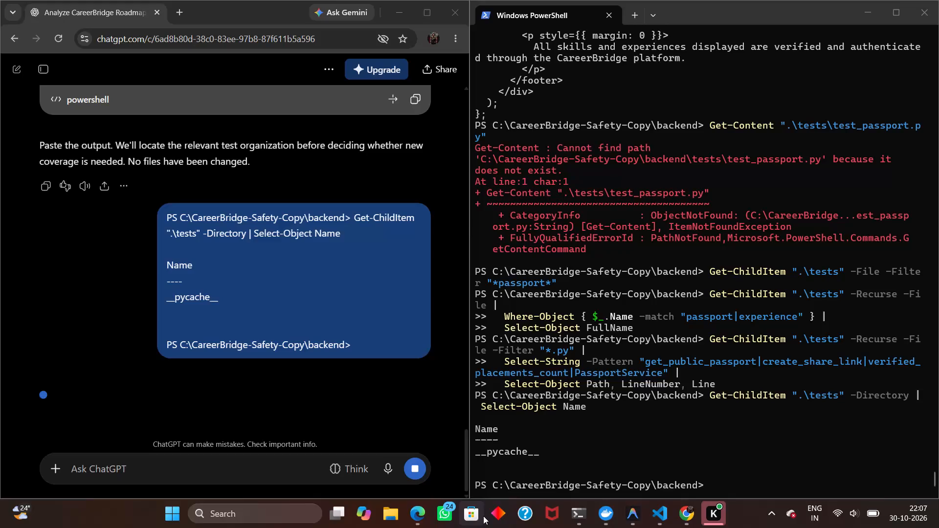
Launch Excel, create a blank workbook and maximize its window.
click(303, 511)
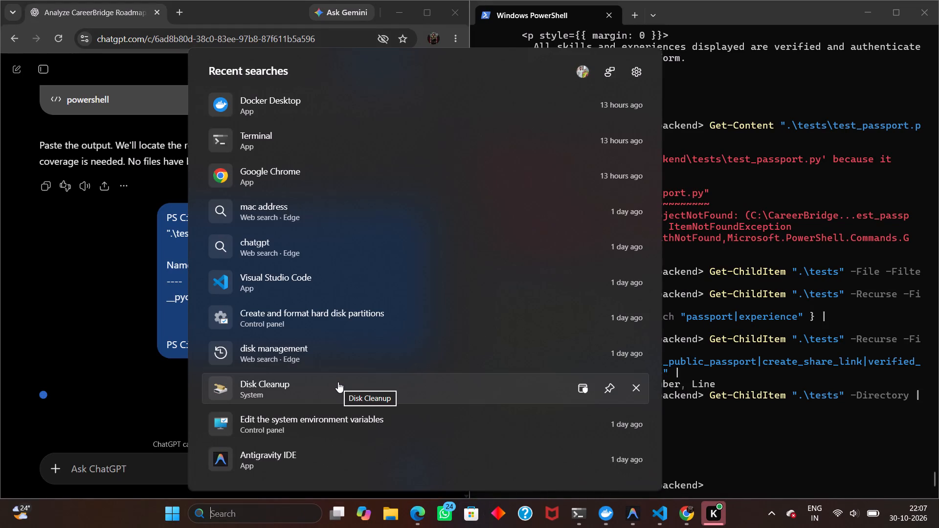
text(EX)
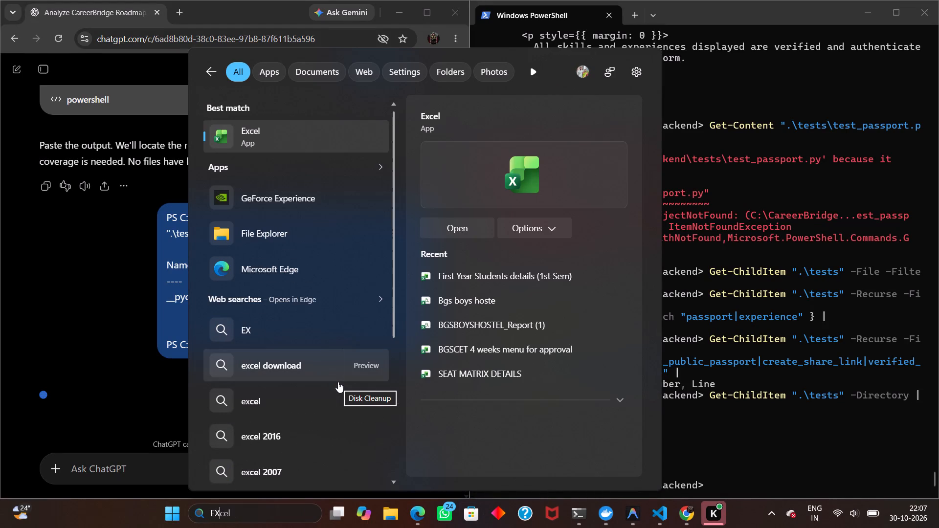
key(Return)
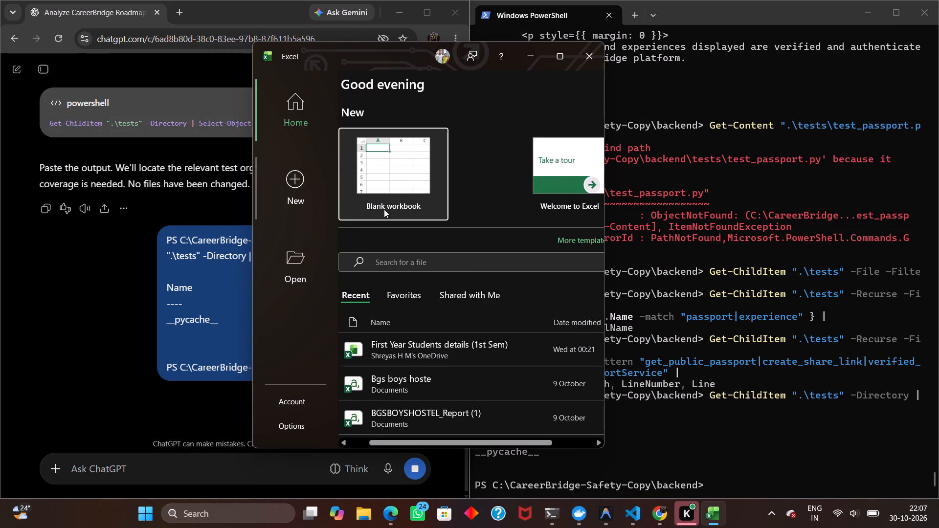
click(291, 181)
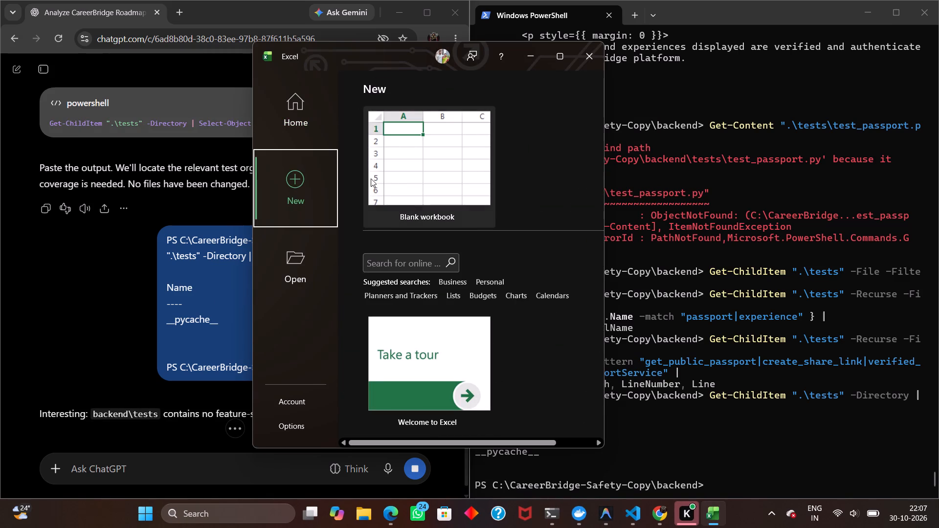
click(401, 187)
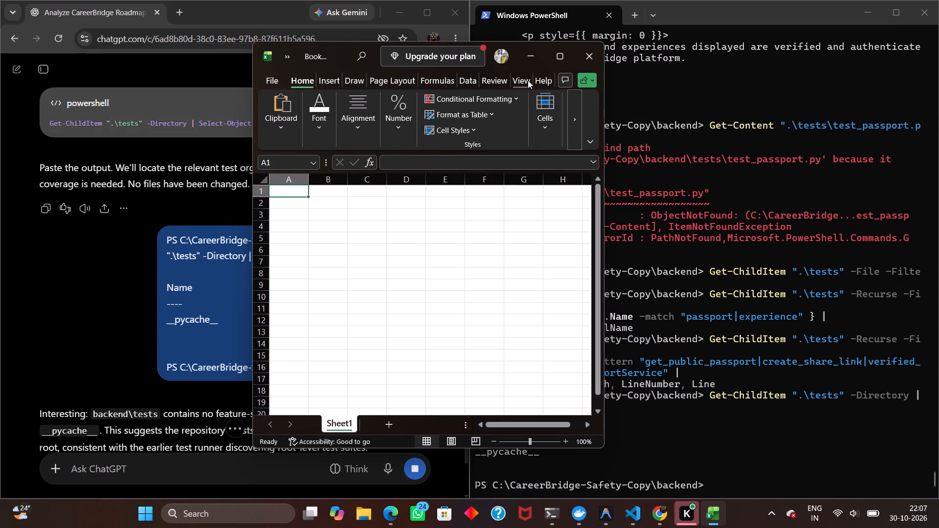
click(557, 52)
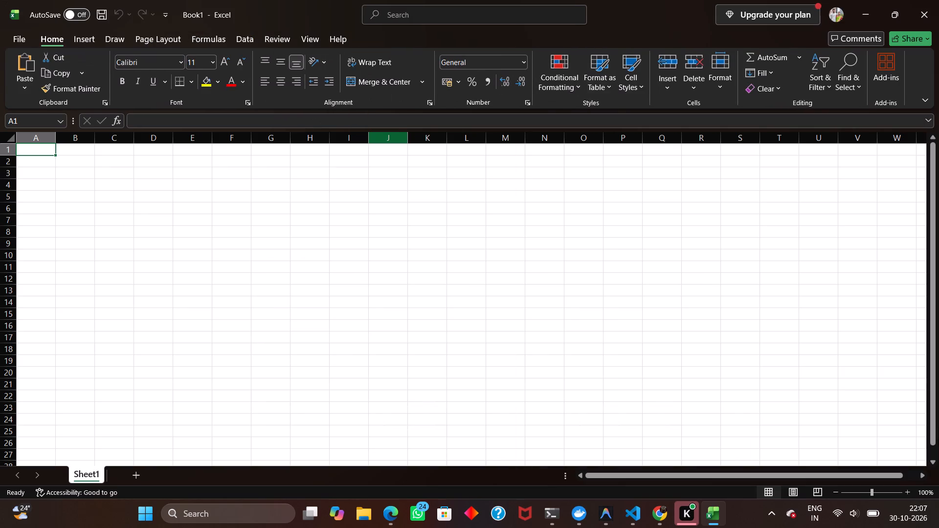
Enter the column headers Sl.No in A1 and Name in B1.
text(Sl)
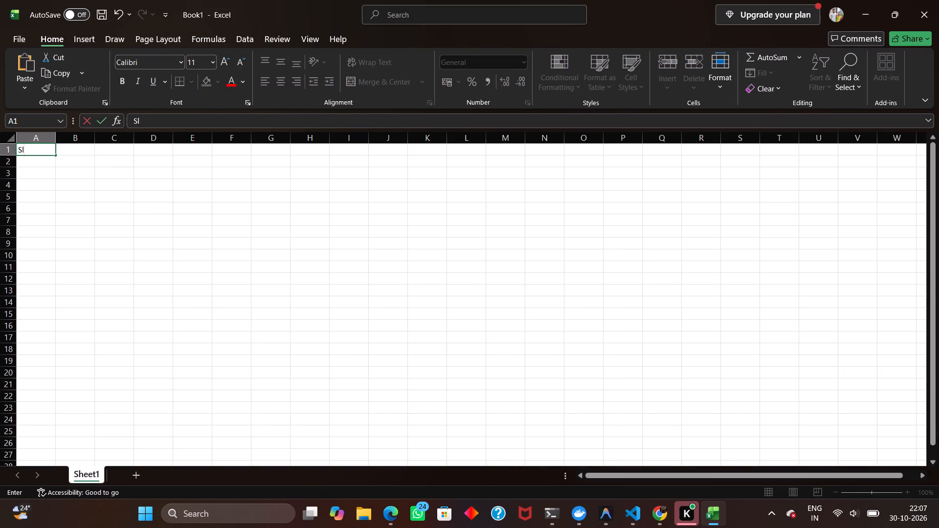
text(.)
key(space)
key(BackSpace)
text(No)
key(Right)
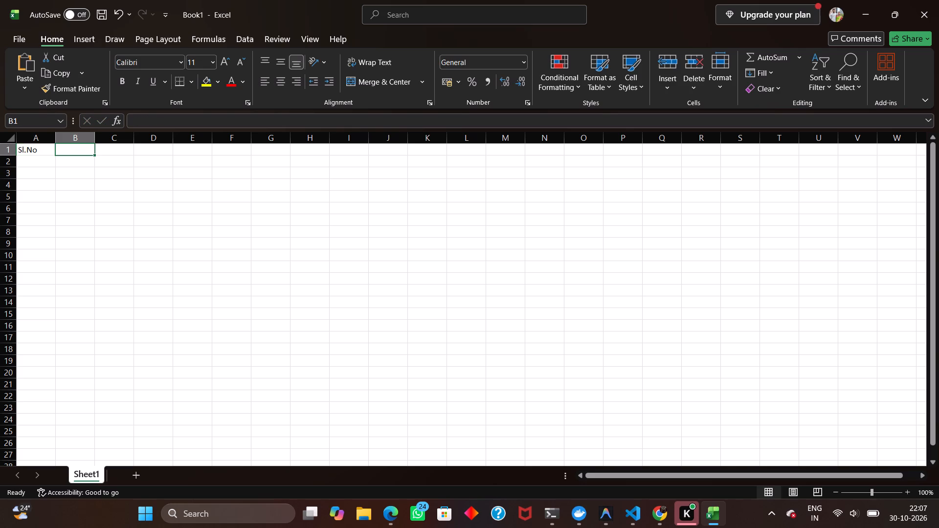
text(Name)
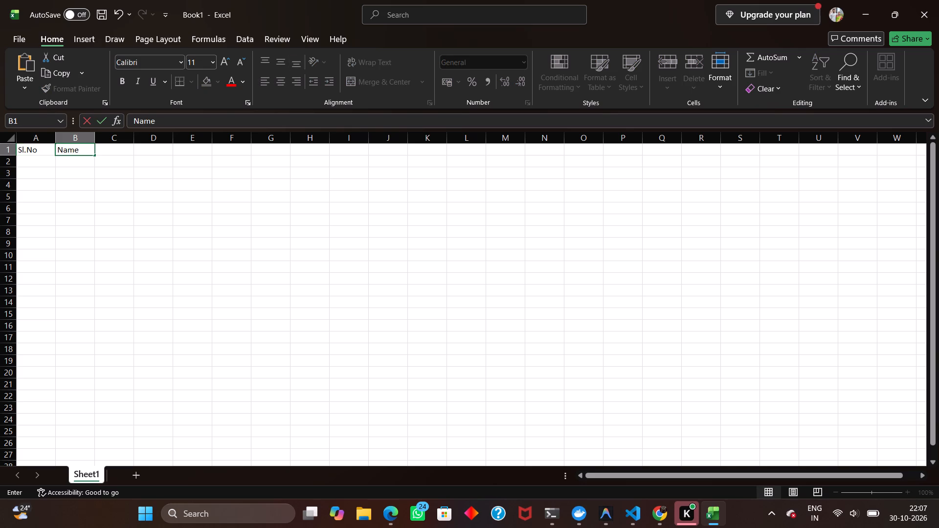
key(Right)
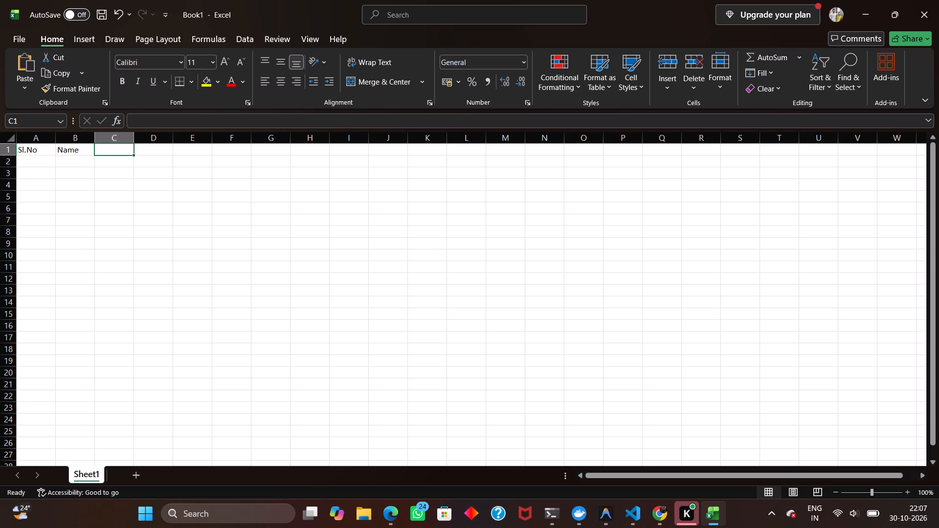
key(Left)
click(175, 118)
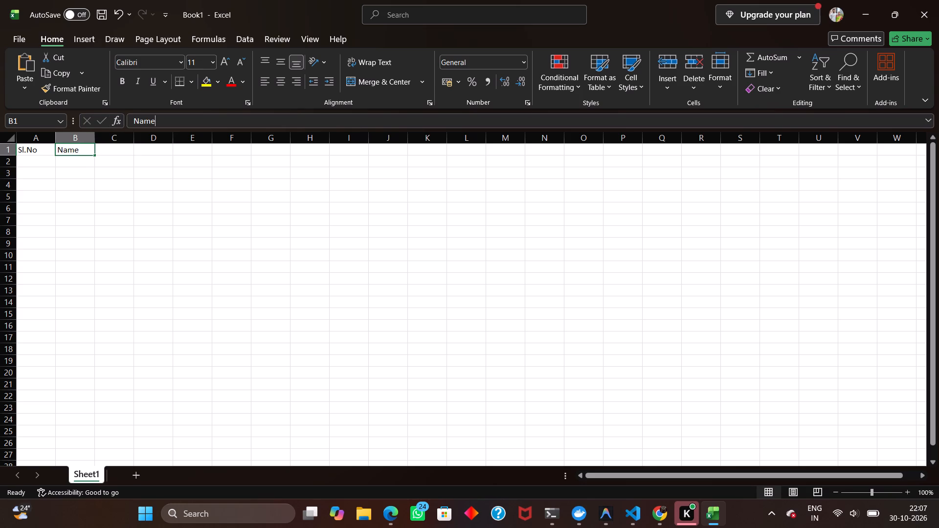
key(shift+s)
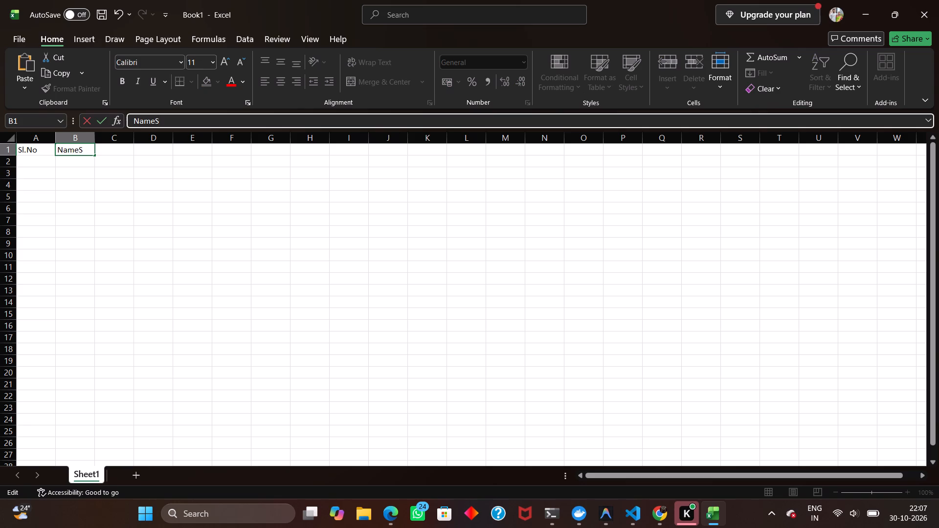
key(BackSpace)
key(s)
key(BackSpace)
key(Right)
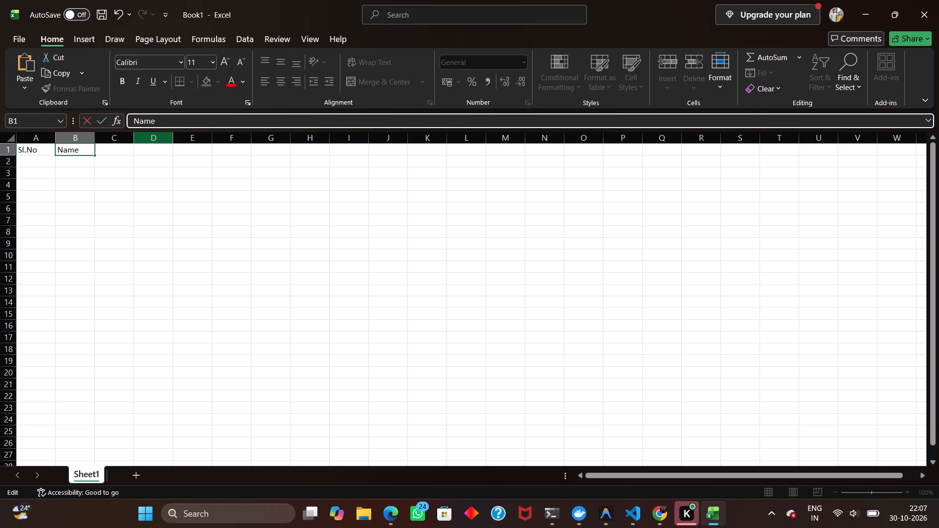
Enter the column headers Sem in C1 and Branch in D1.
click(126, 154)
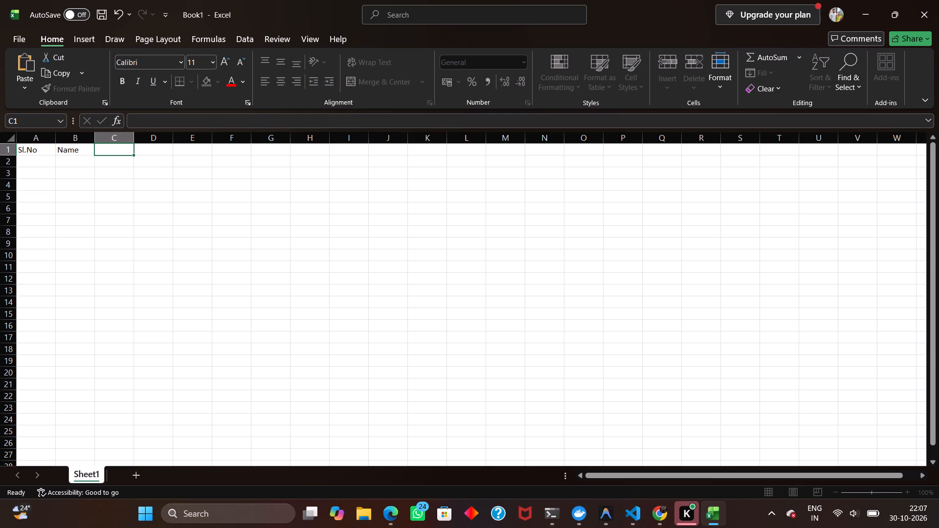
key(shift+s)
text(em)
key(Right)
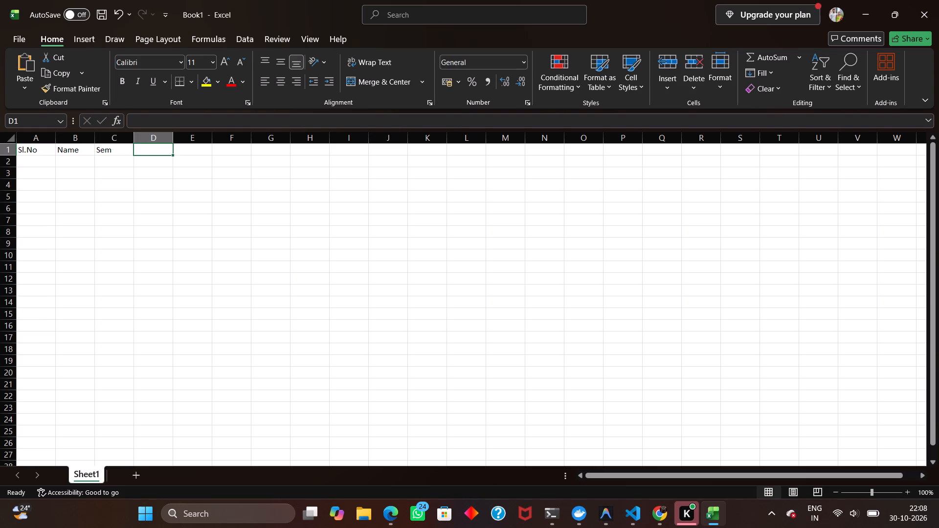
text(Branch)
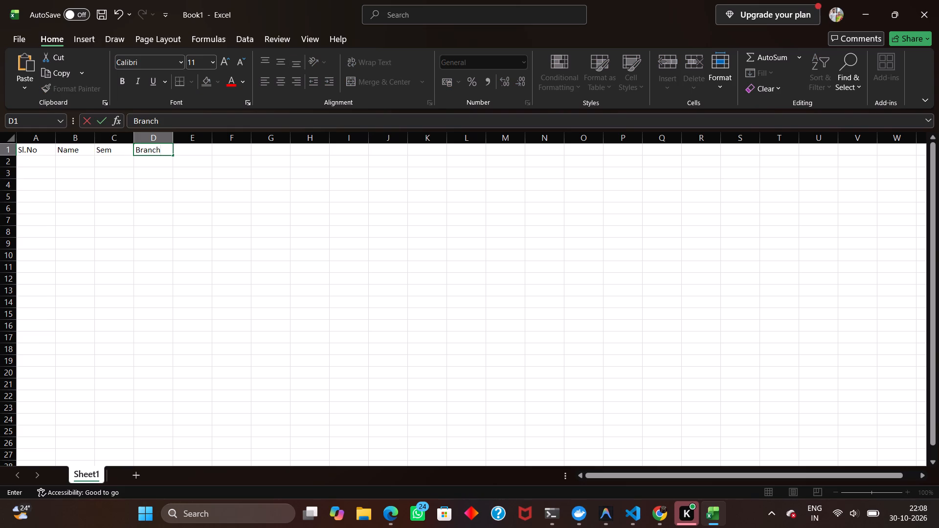
Set the header row to USN in C1, SEM in D1 and BRANCH in E1.
click(108, 150)
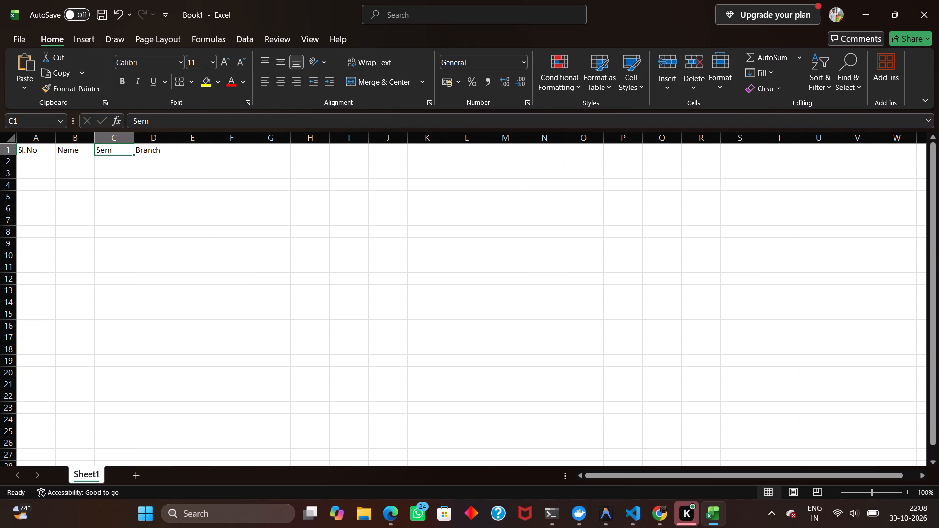
text(USN)
key(Right)
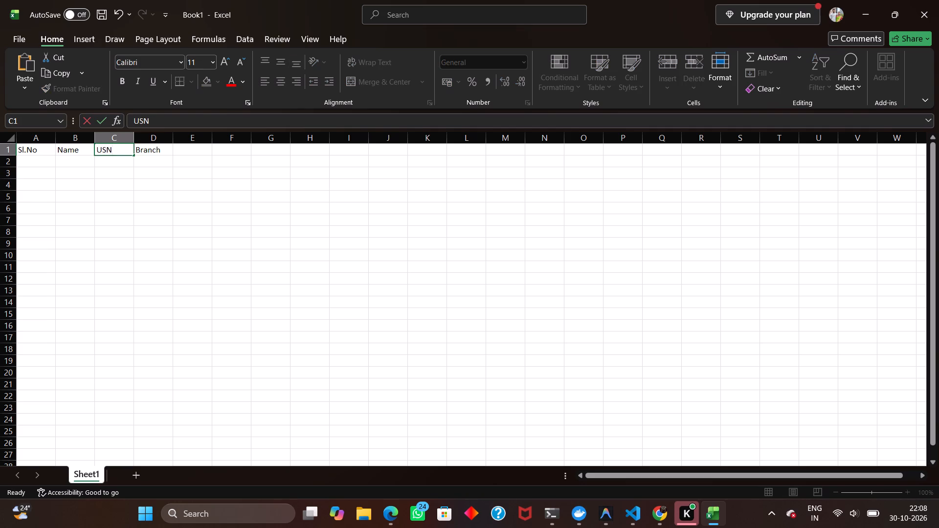
text(SEM)
key(Right)
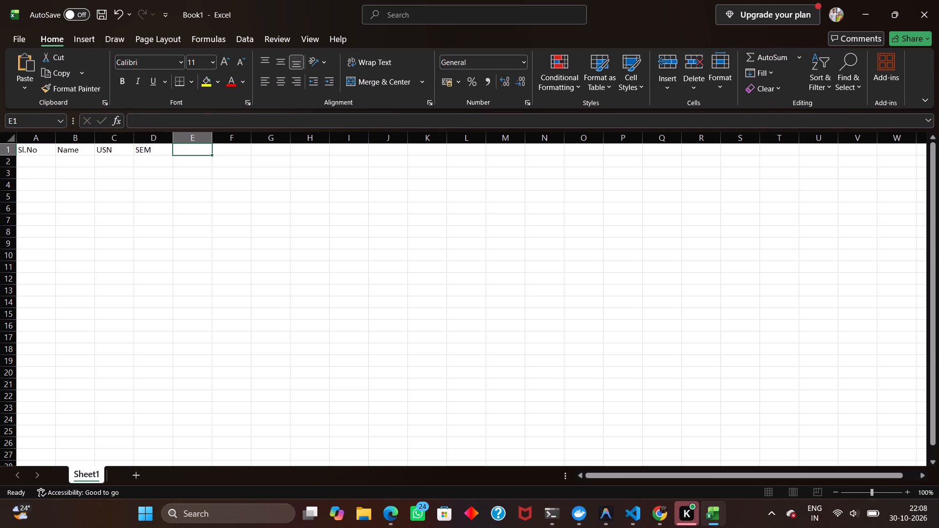
key(shift+b)
text(RANCJ)
key(shift+BackSpace)
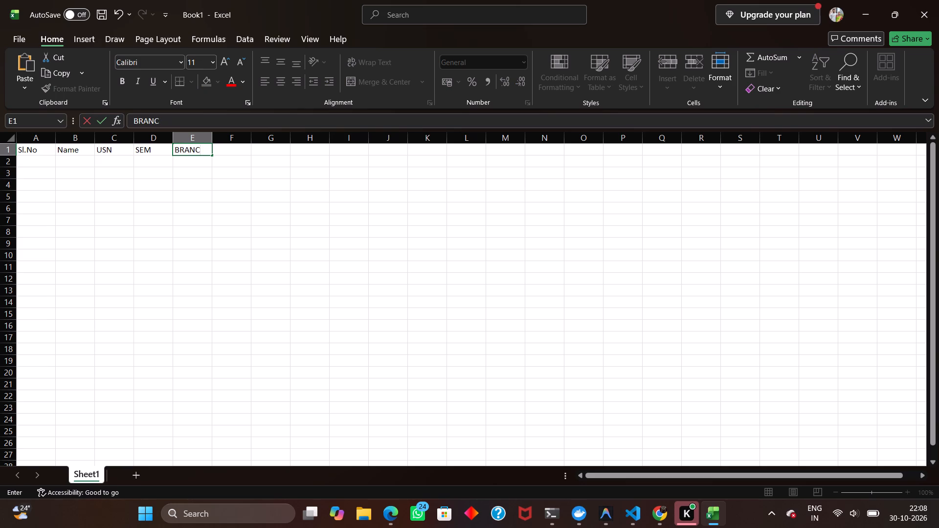
key(shift+h)
Rewrite the header in B1 in capitals as NAME.
key(Left)
key(Left)
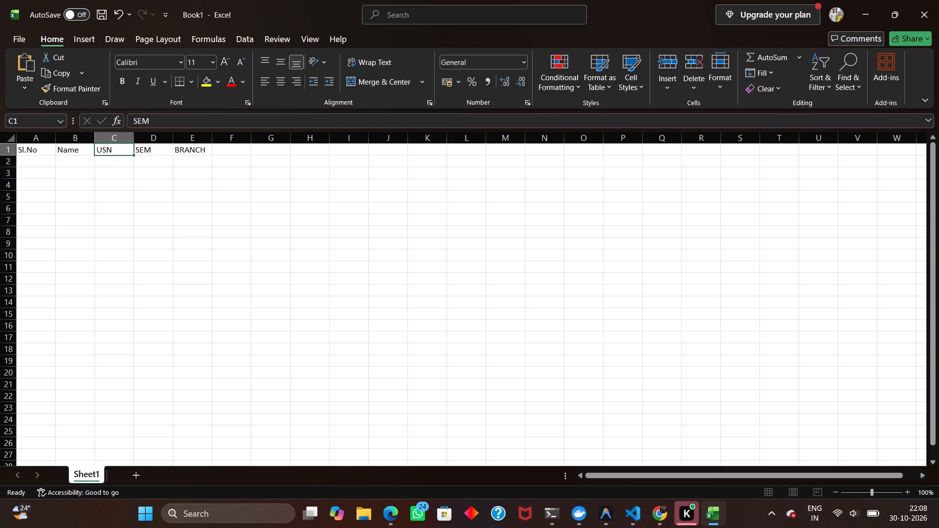
key(Left)
text(NAME)
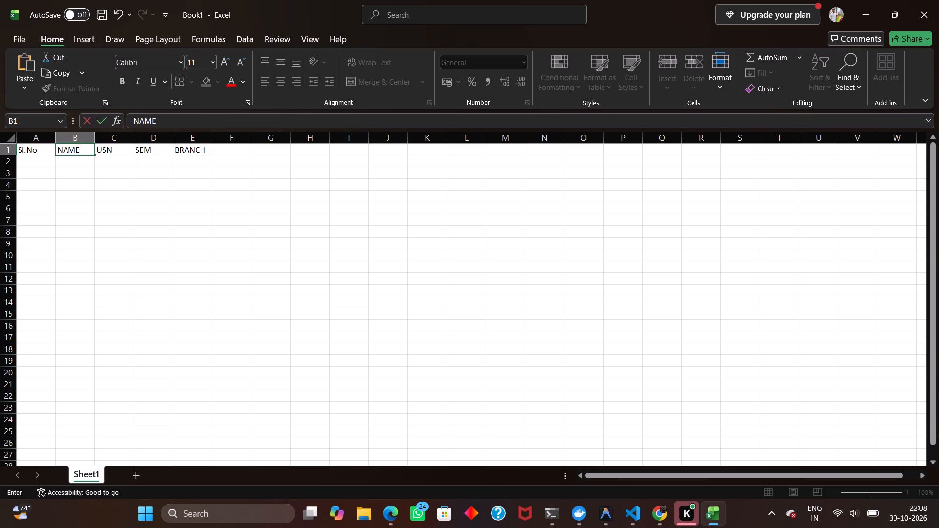
Widen the NAME, USN, SEM and BRANCH columns, making NAME the widest, USN second widest, and SEM and BRANCH slightly wider.
drag(95, 138, 102, 138)
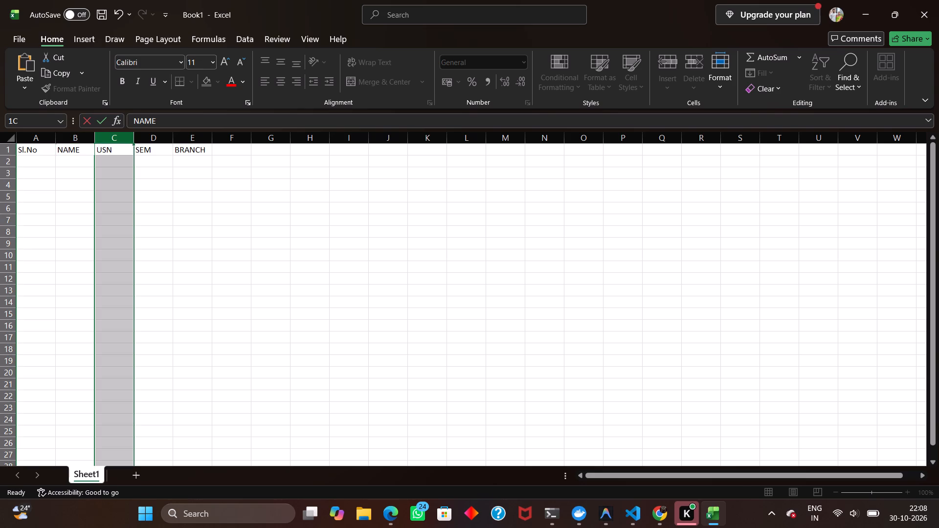
drag(102, 138, 83, 139)
click(83, 139)
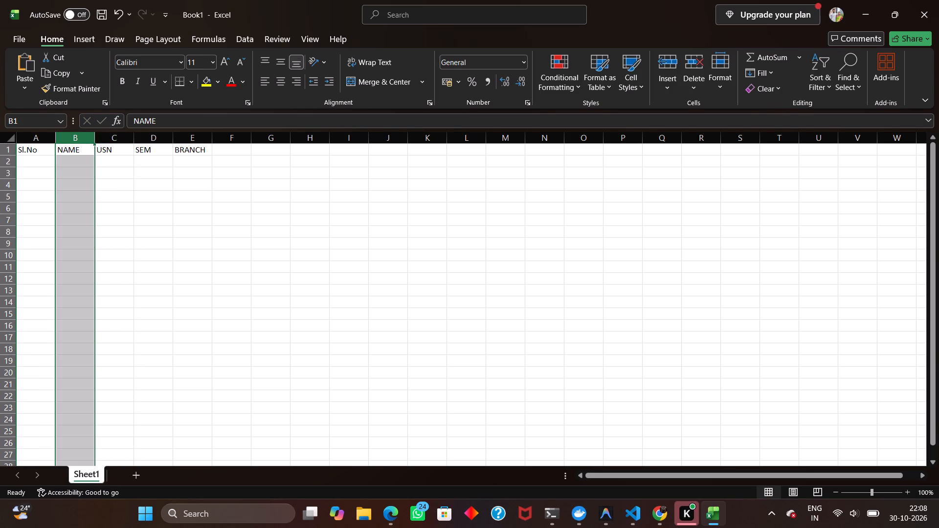
drag(94, 138, 158, 139)
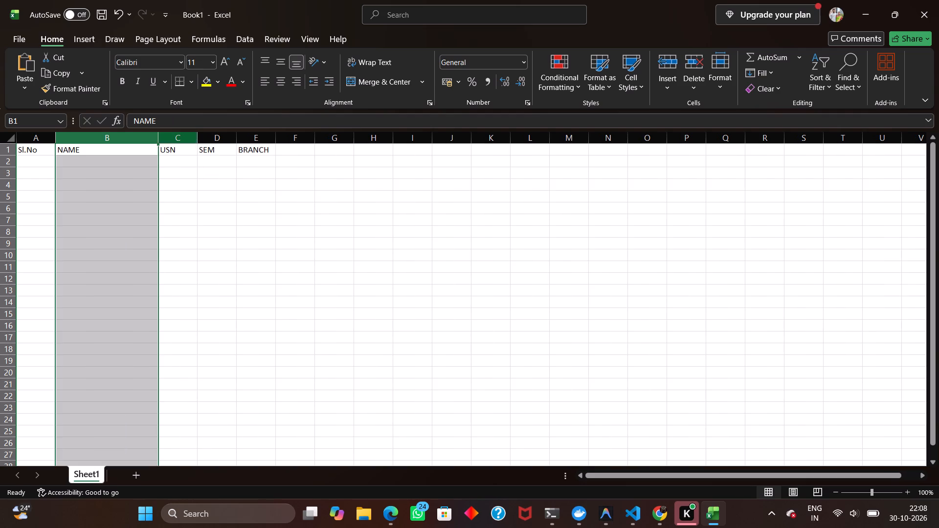
click(176, 149)
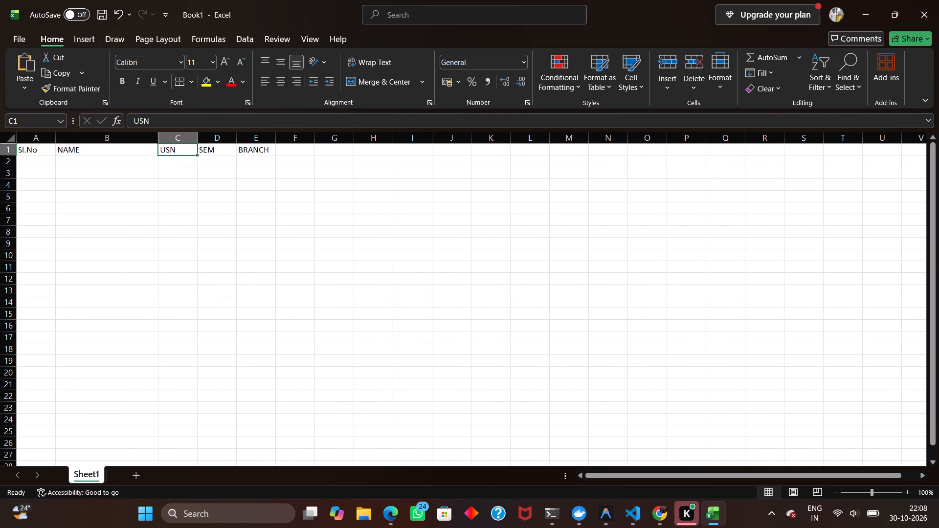
drag(197, 139, 267, 142)
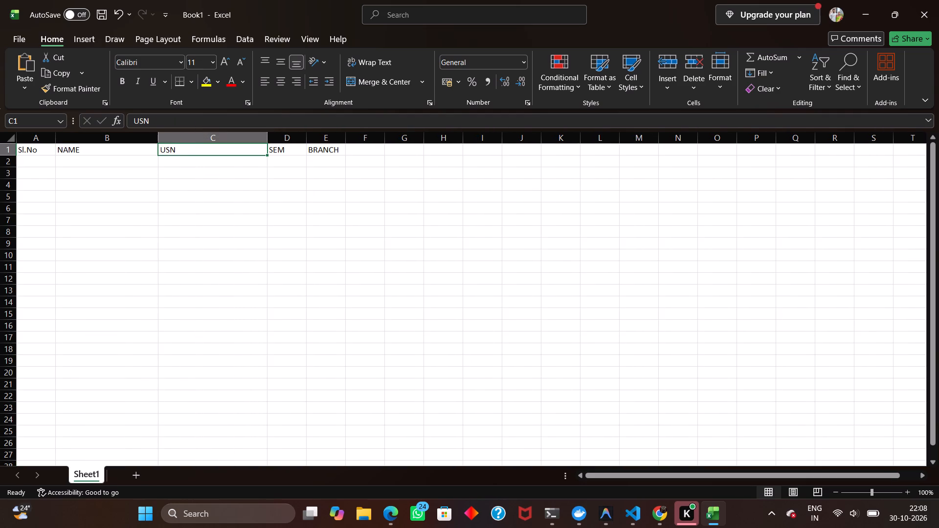
drag(159, 139, 193, 139)
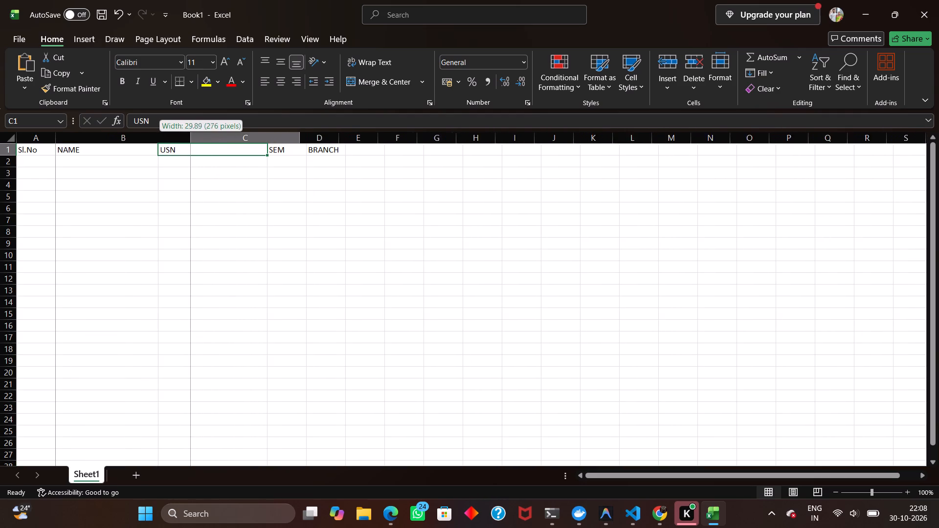
drag(193, 139, 220, 136)
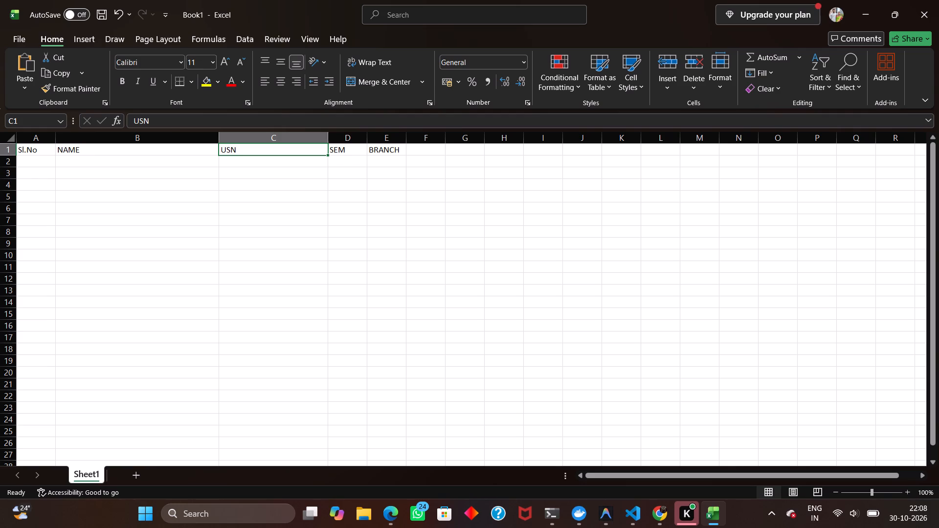
drag(367, 140, 387, 141)
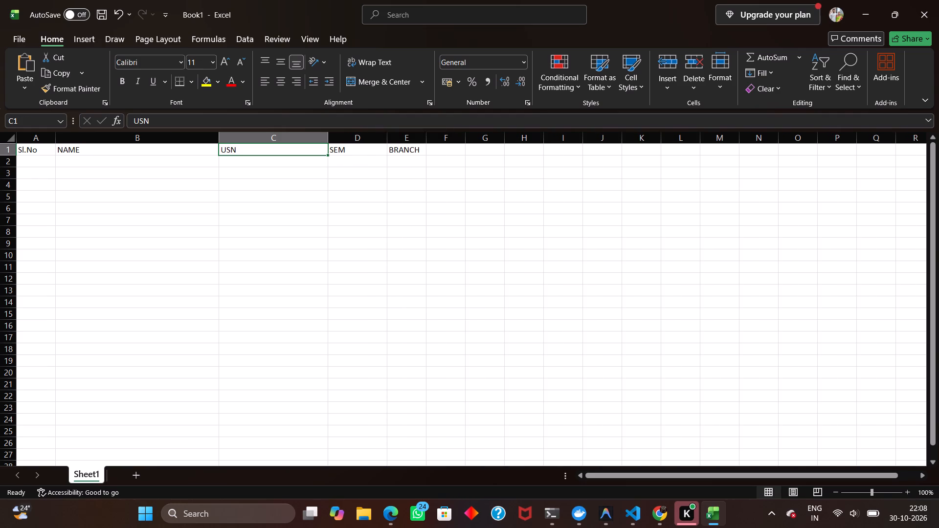
click(405, 152)
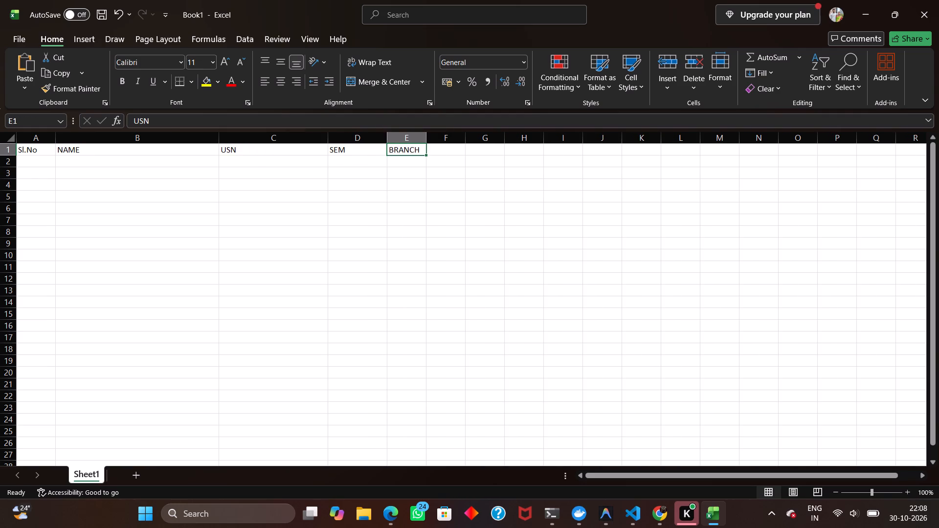
drag(427, 139, 448, 143)
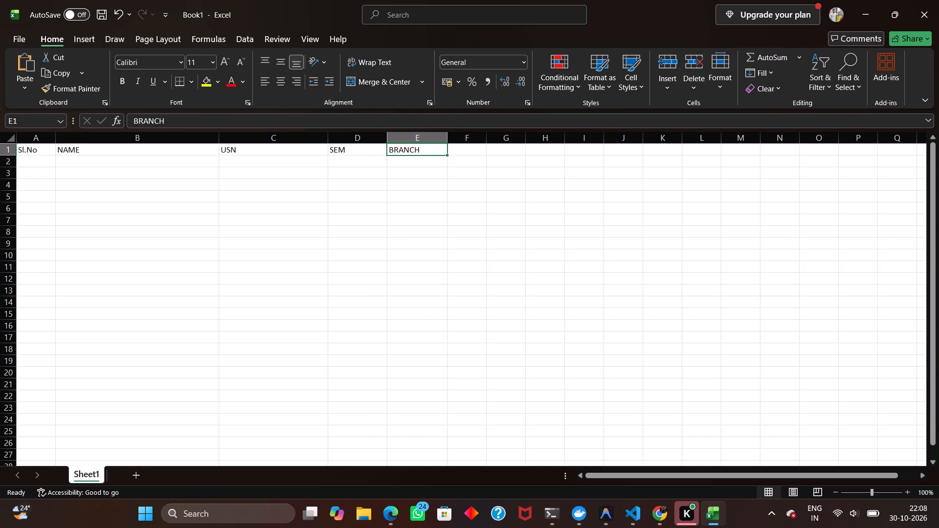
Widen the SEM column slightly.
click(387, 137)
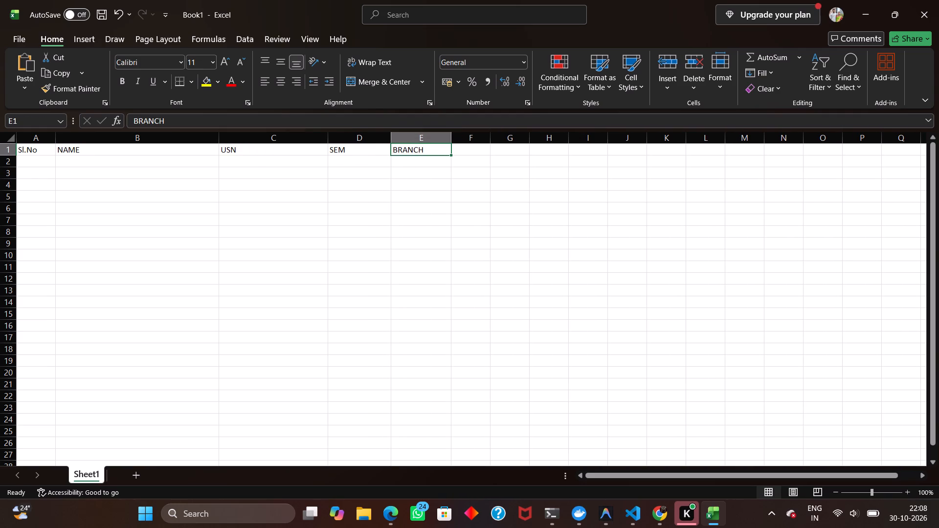
Replace the NAME header in B1 with ROOM Number.
click(37, 160)
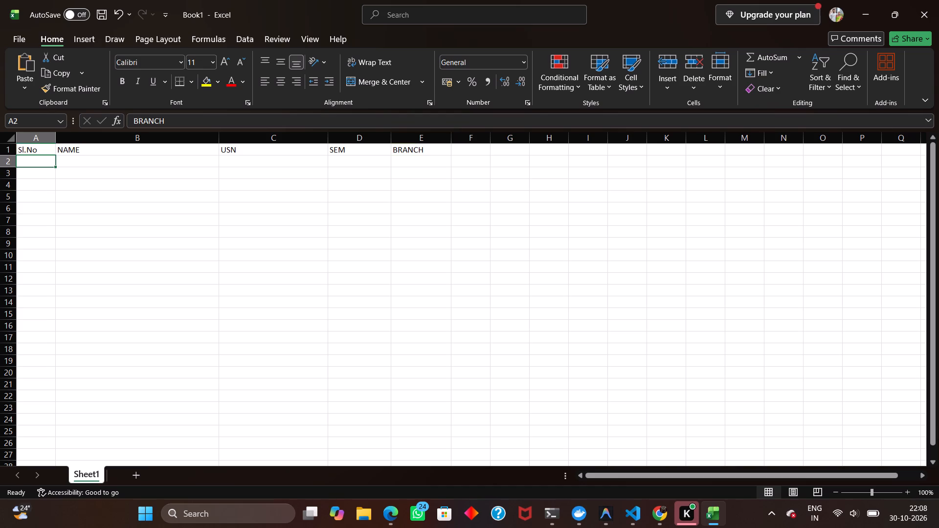
click(71, 150)
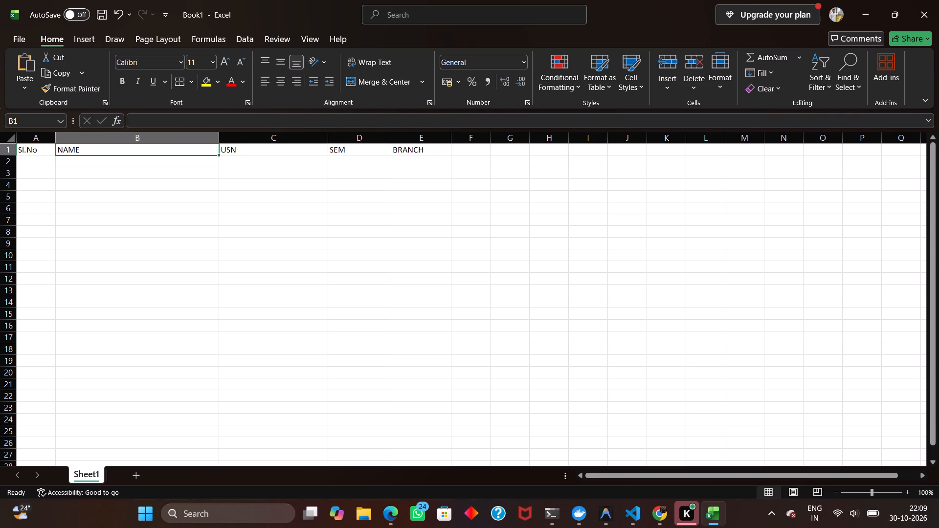
key(shift+r)
text(OOM)
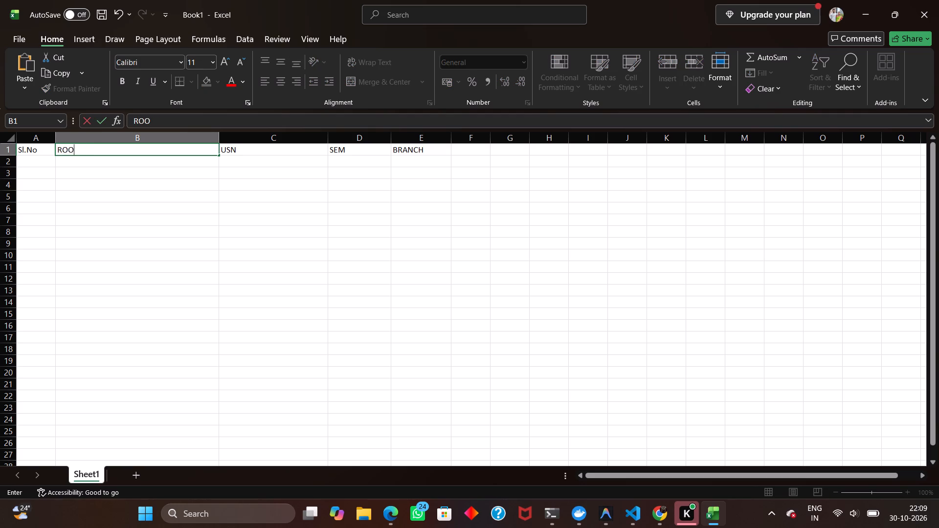
key(space)
text(N))
key(BackSpace)
key(o)
key(BackSpace)
key(shift+o)
key(BackSpace)
key(shift+u)
key(shift+BackSpace)
text(umber)
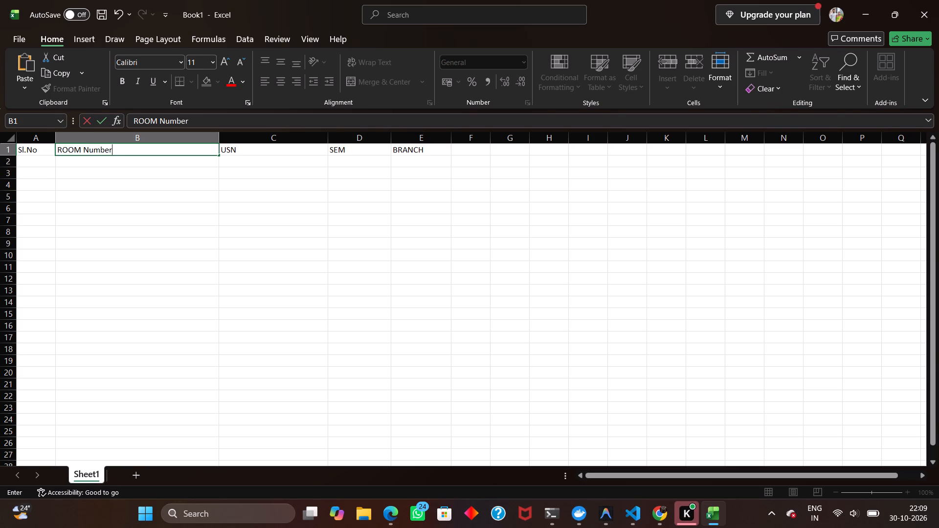
key(Left)
key(Left)
key(Left)
key(Right)
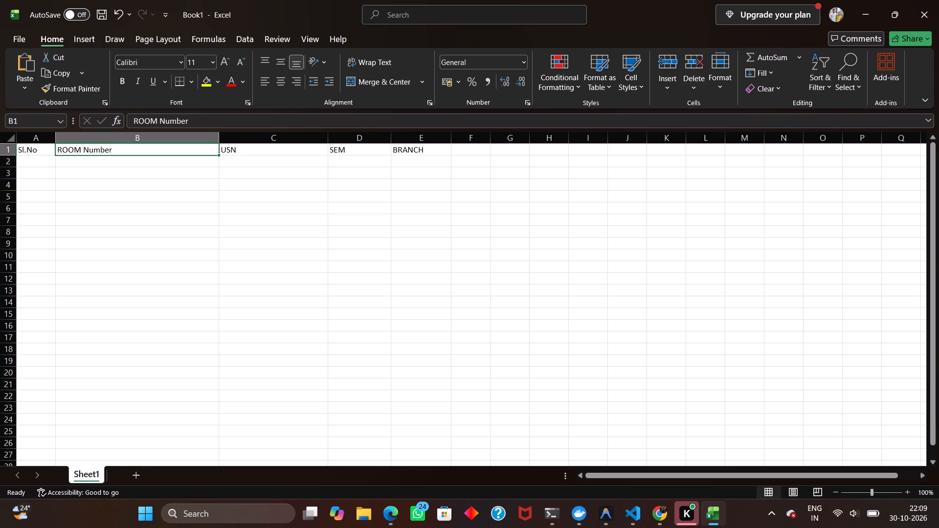
Correct the capitalisation of the header in B1 so it reads Room Number.
click(157, 120)
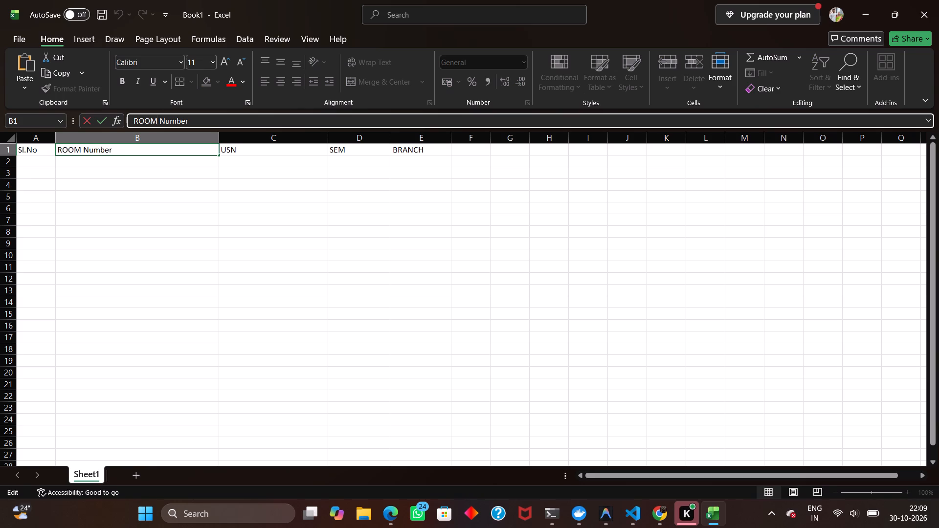
key(BackSpace)
key(BackSpace)
key(BackSpace)
text(oom)
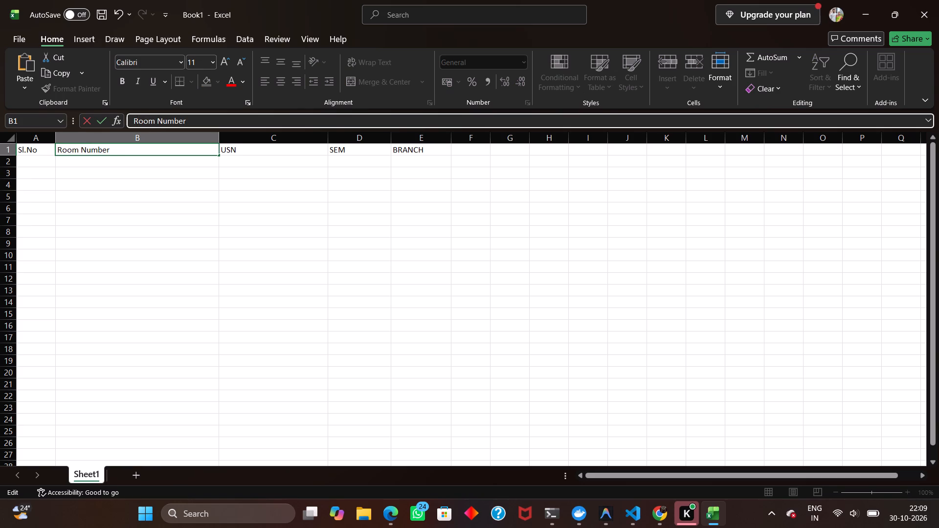
click(251, 153)
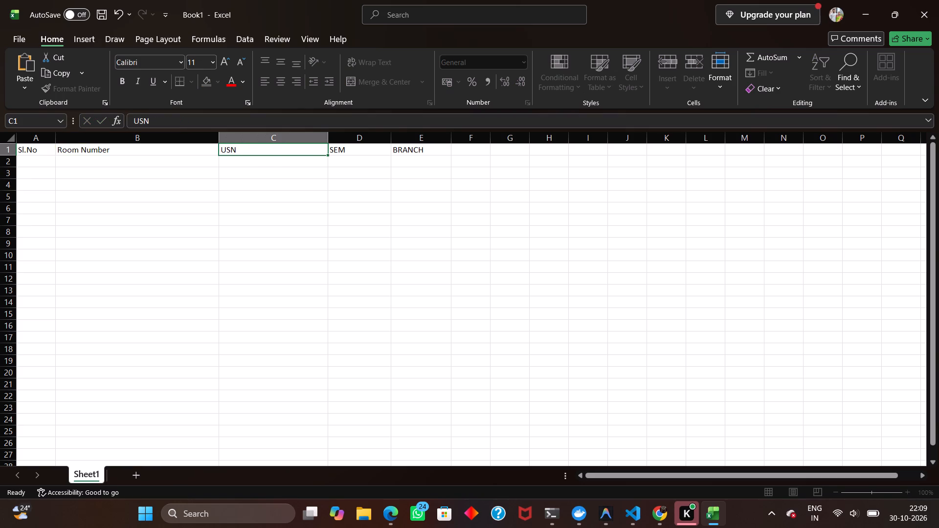
Set the remaining headers to NAME in C1, USN in D1, SEM in E1 and BRANCH in F1.
click(336, 151)
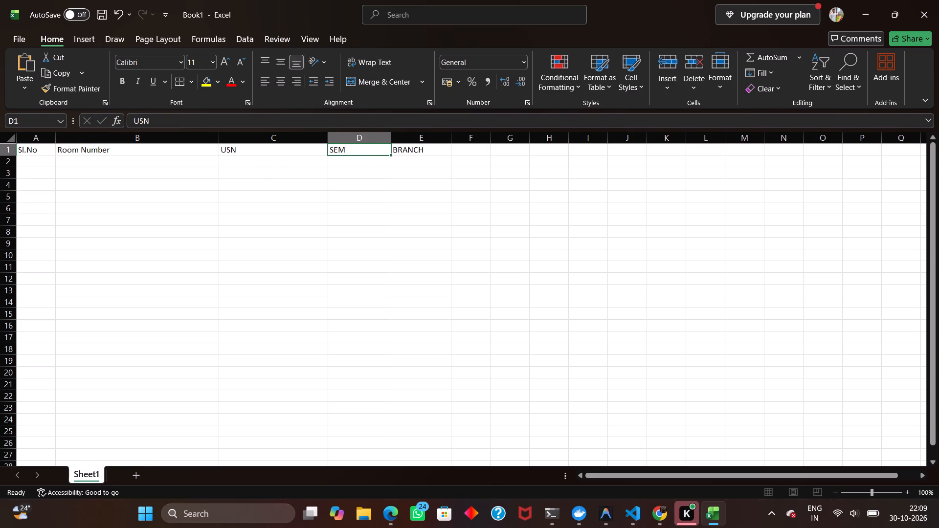
click(250, 153)
key(shift+n)
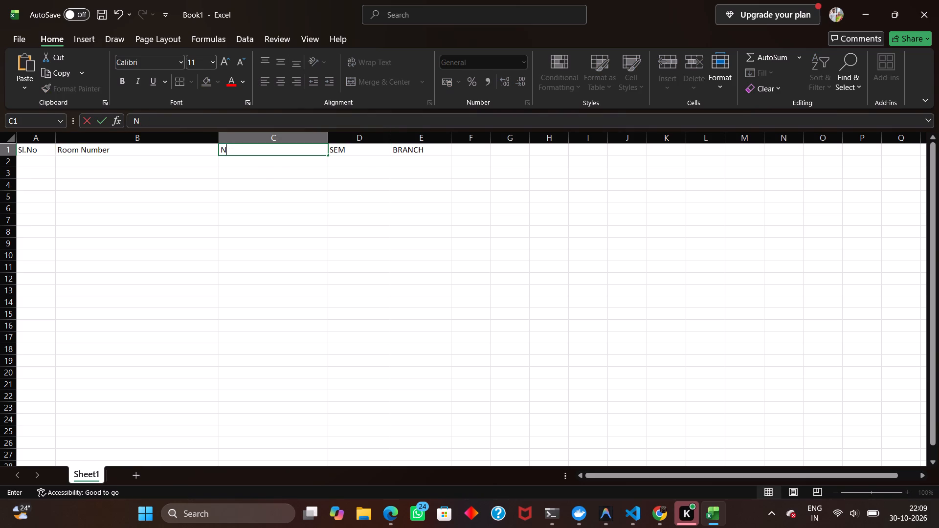
text(AME)
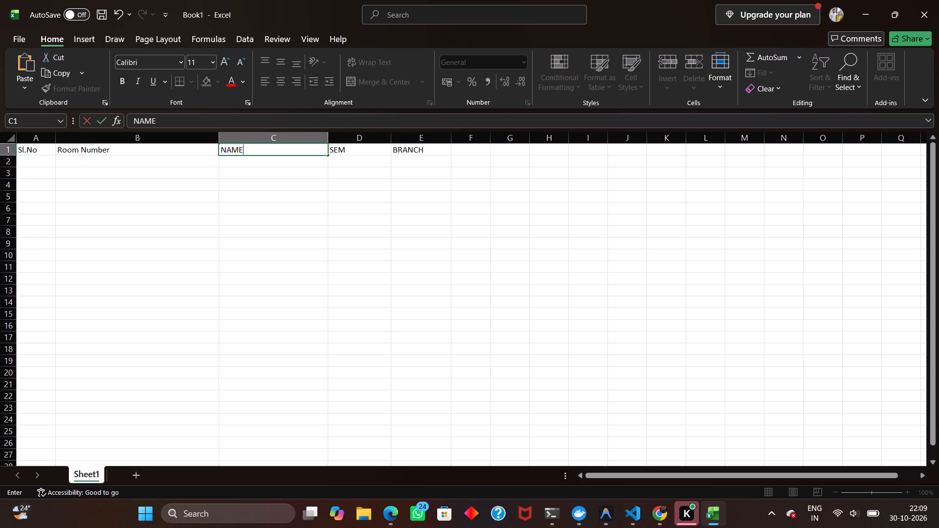
click(354, 149)
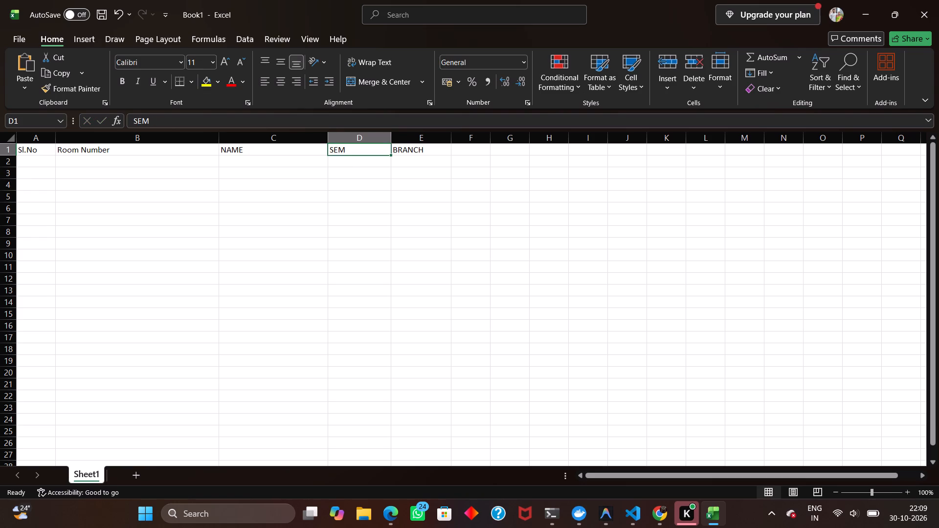
text(USN)
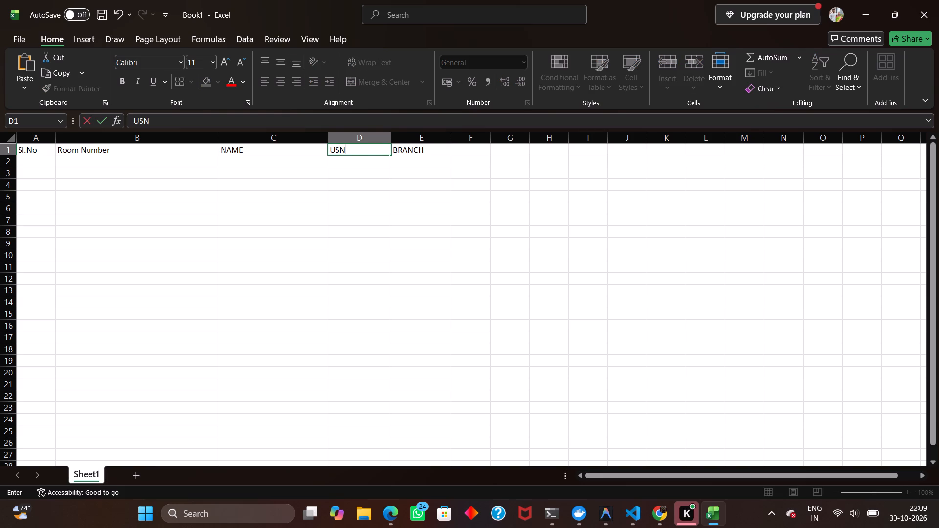
click(407, 151)
text(SEM)
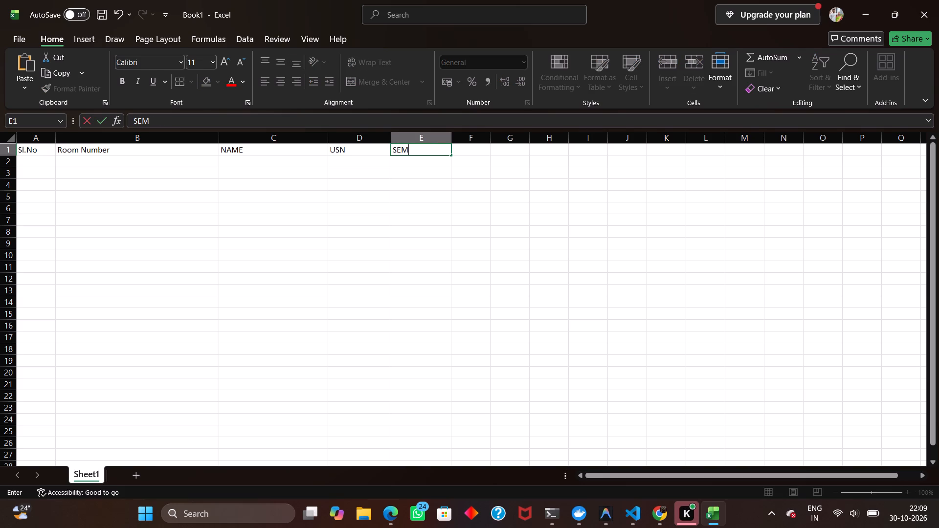
click(462, 150)
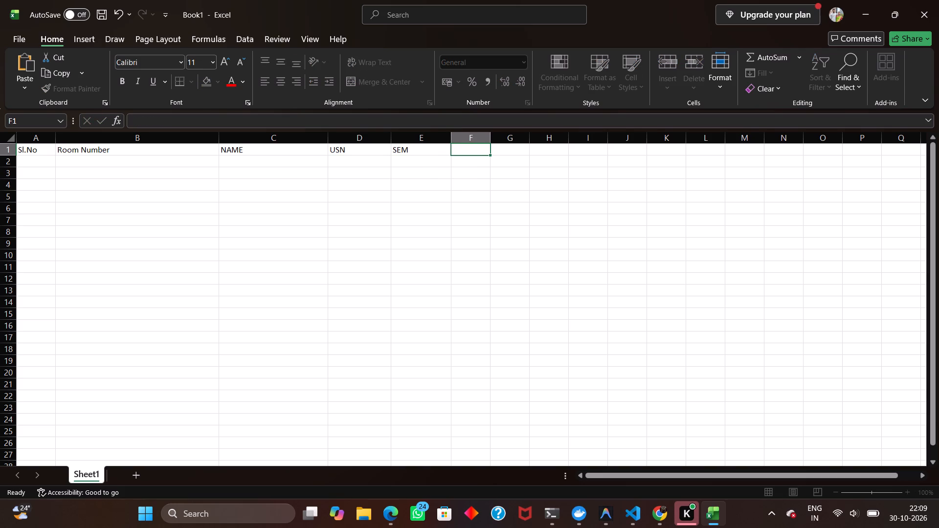
text(BRANCH)
Widen the BRANCH, SEM, USN and NAME columns, and narrow the Room Number column to just fit its header.
click(488, 139)
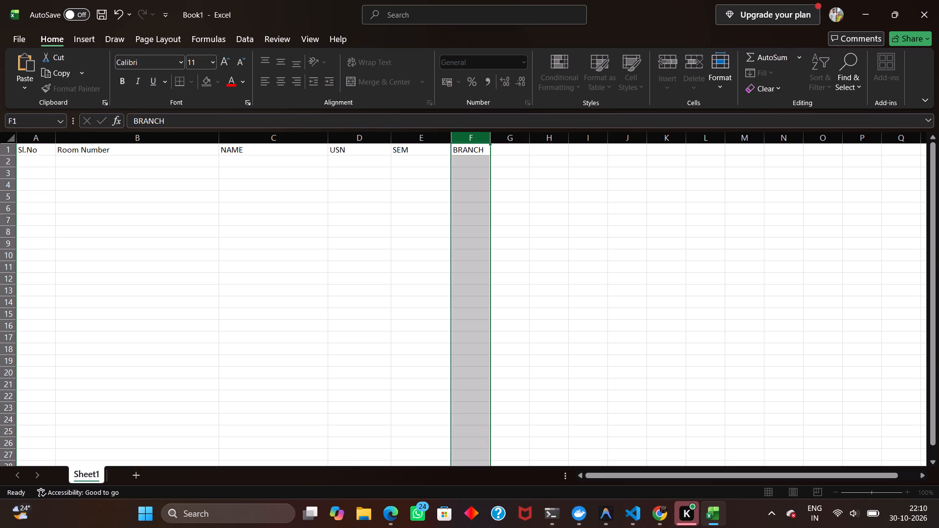
drag(491, 139, 522, 135)
drag(450, 137, 456, 135)
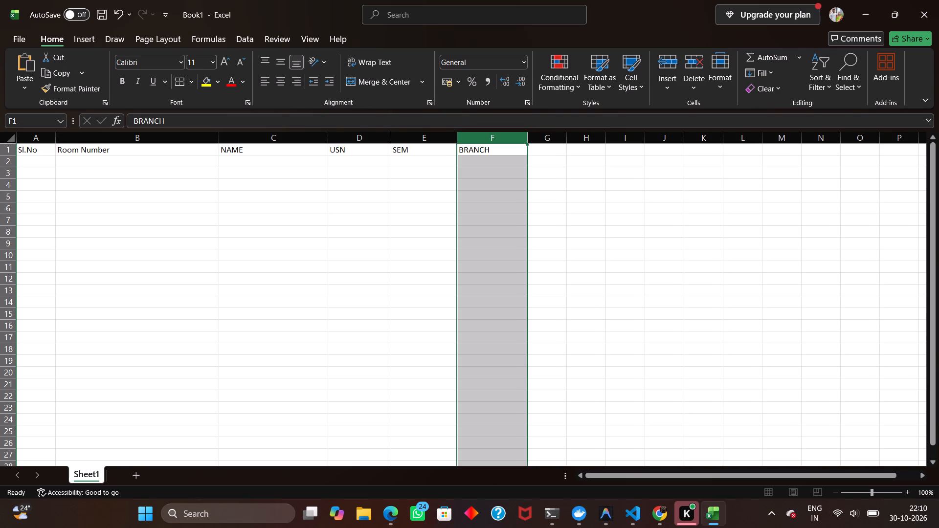
drag(392, 139, 441, 140)
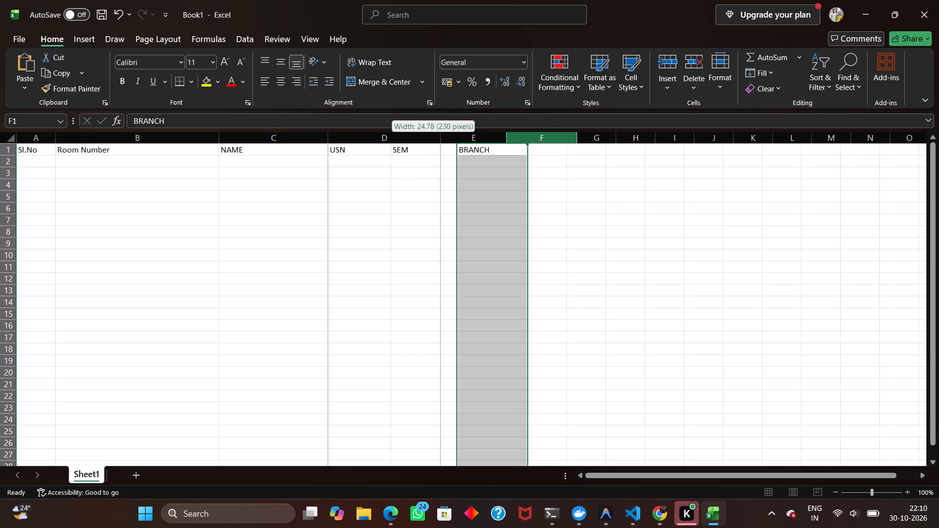
drag(441, 140, 445, 140)
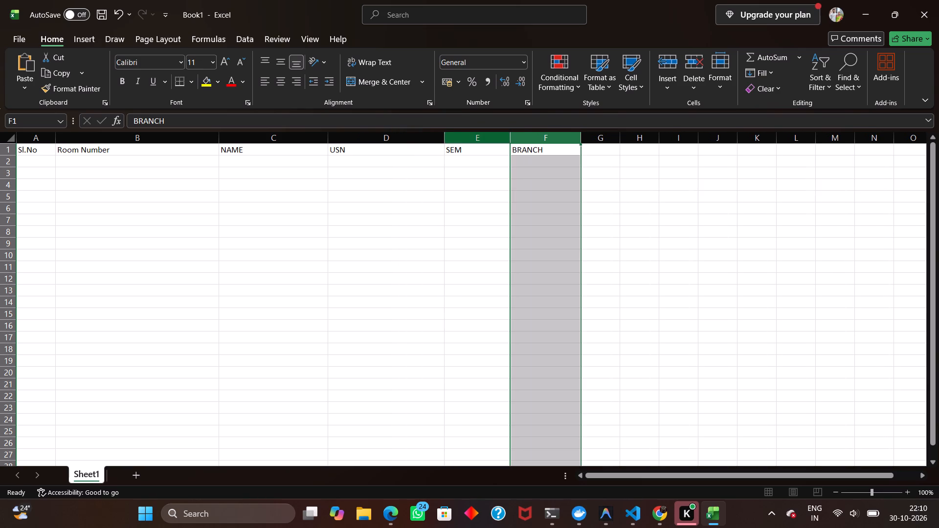
drag(328, 138, 360, 140)
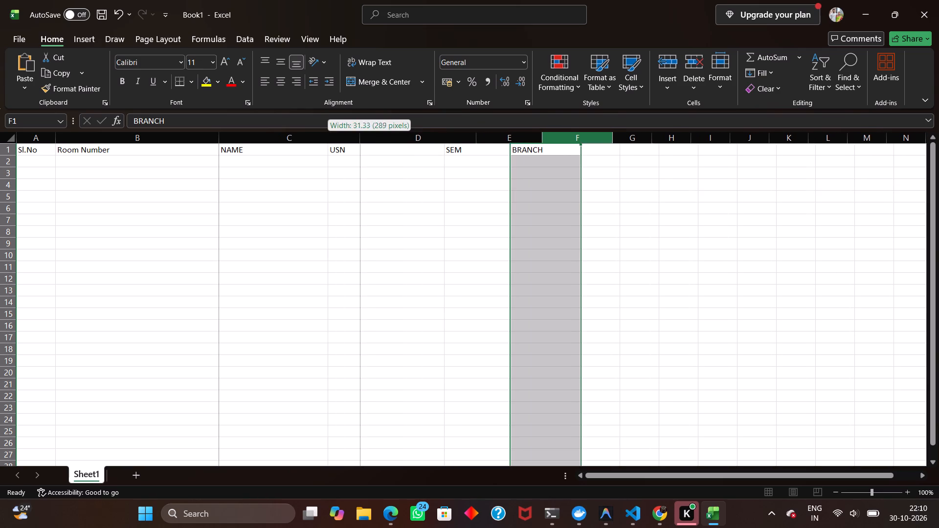
drag(360, 140, 361, 141)
drag(219, 139, 118, 142)
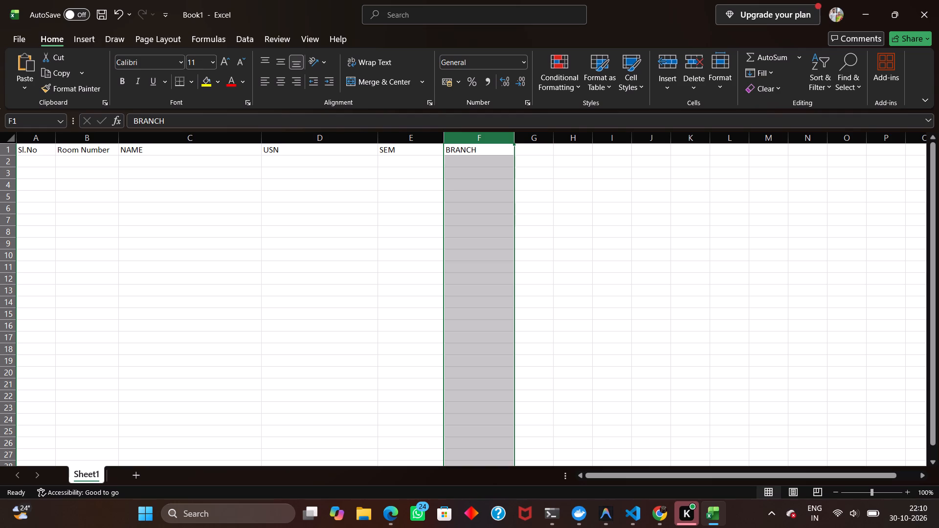
Enter 001 as the first room number in B2.
click(84, 160)
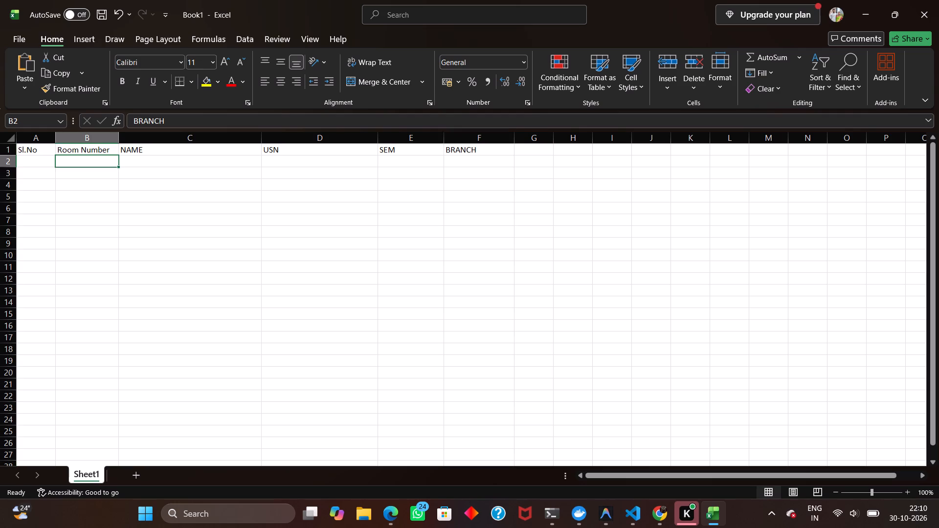
text(oo)
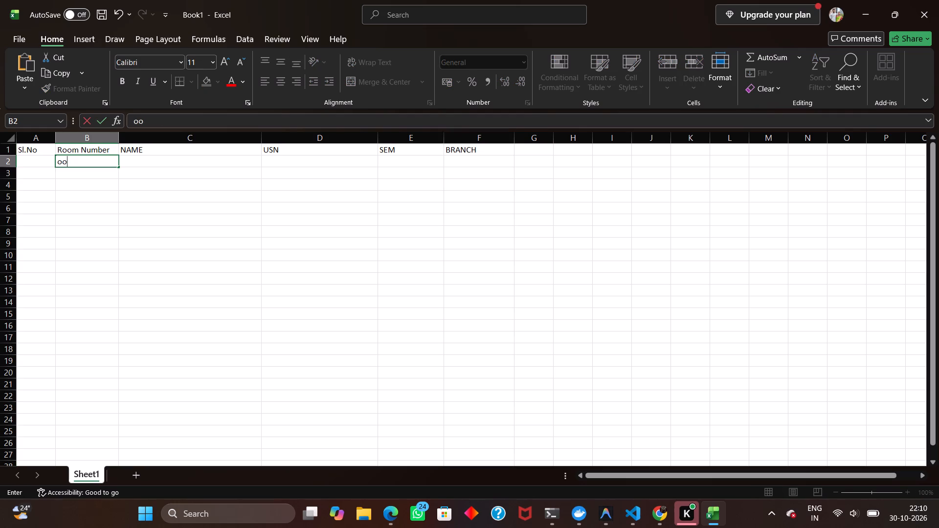
key(BackSpace)
key(BackSpace)
text(00)
key(1)
key(Right)
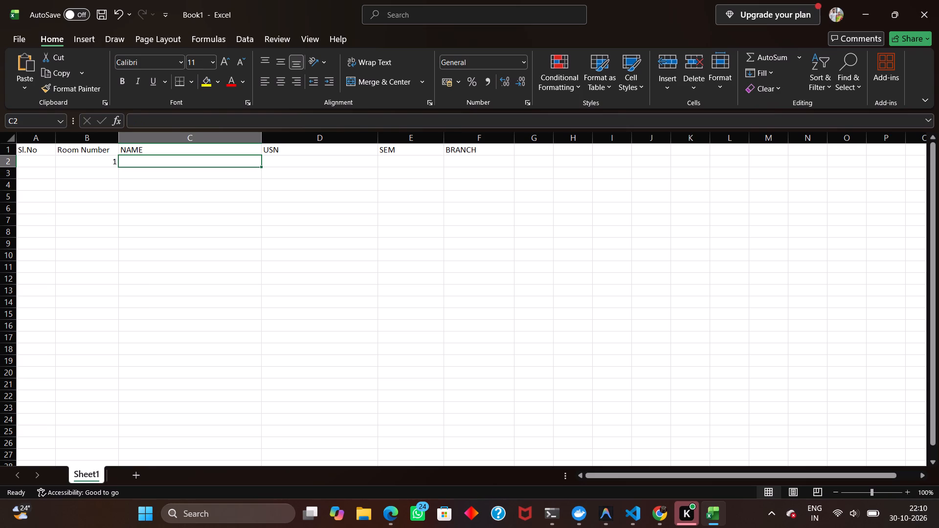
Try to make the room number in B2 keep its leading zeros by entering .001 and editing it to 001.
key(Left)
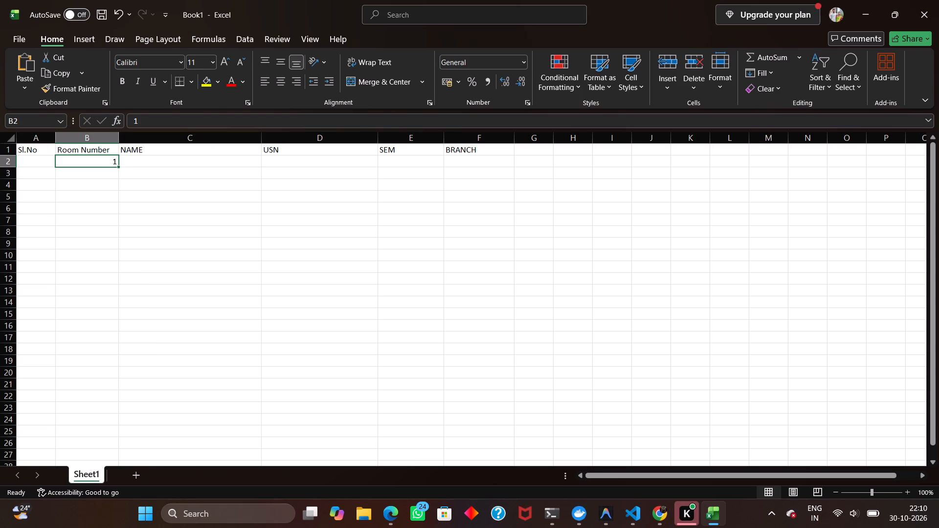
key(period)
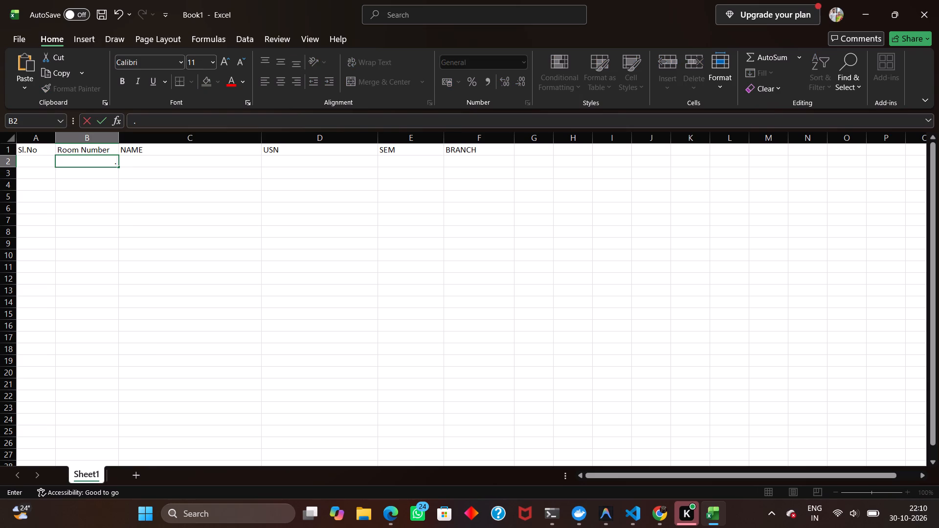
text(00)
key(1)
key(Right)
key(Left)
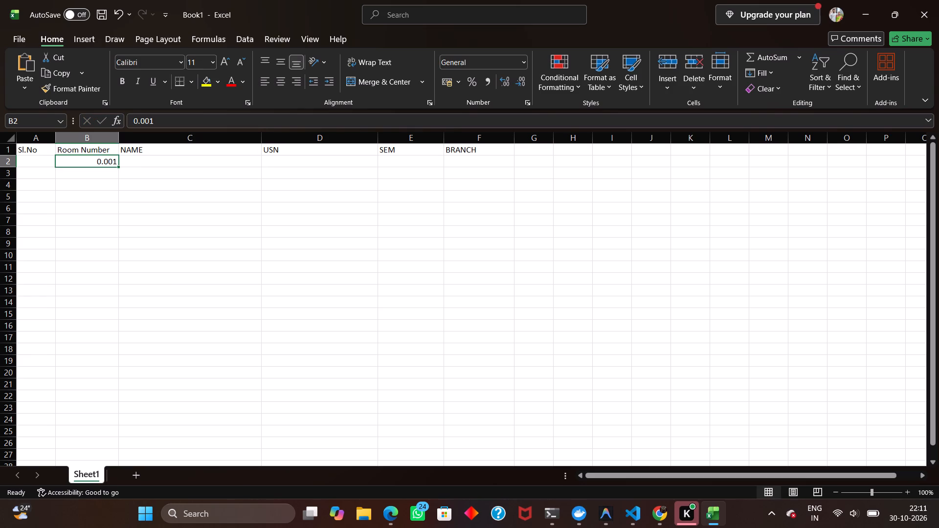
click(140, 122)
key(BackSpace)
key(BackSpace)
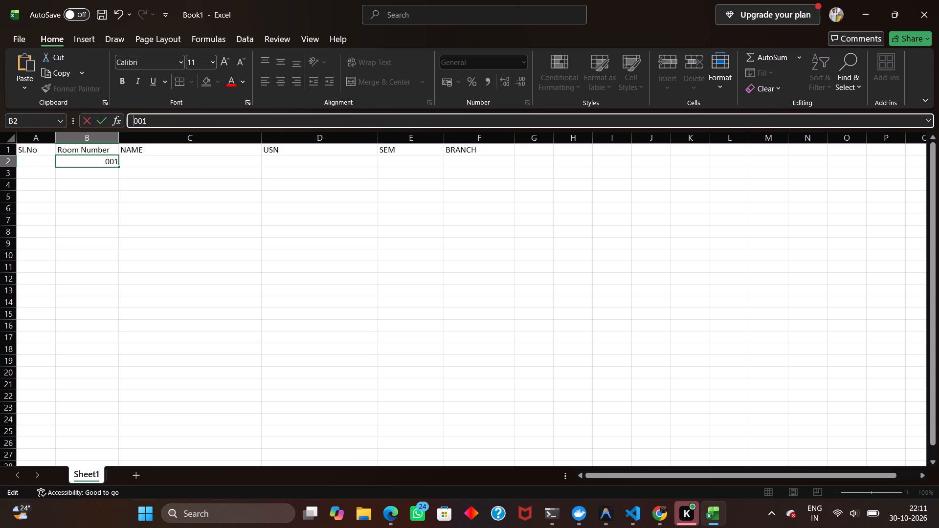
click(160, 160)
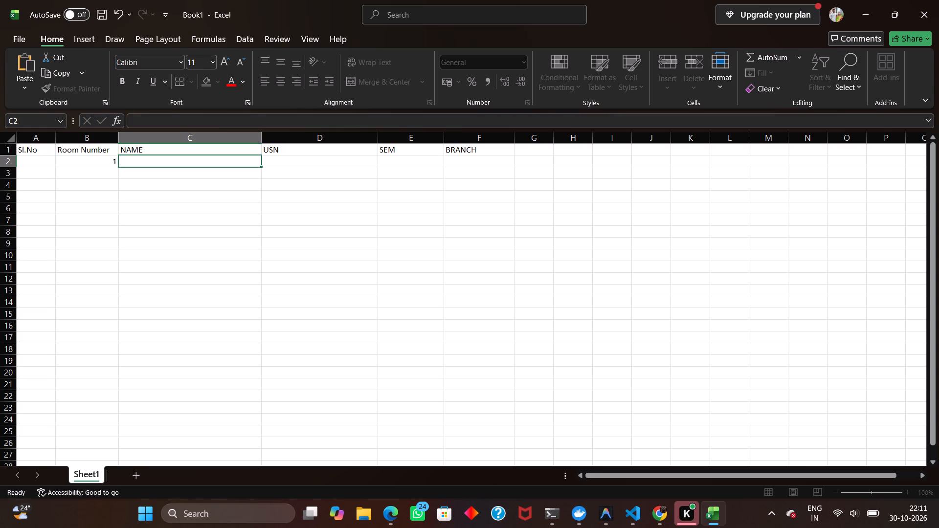
Enter Warden Room in the NAME column for the first room, in C2.
text(Va)
key(BackSpace)
key(BackSpace)
text(Empty)
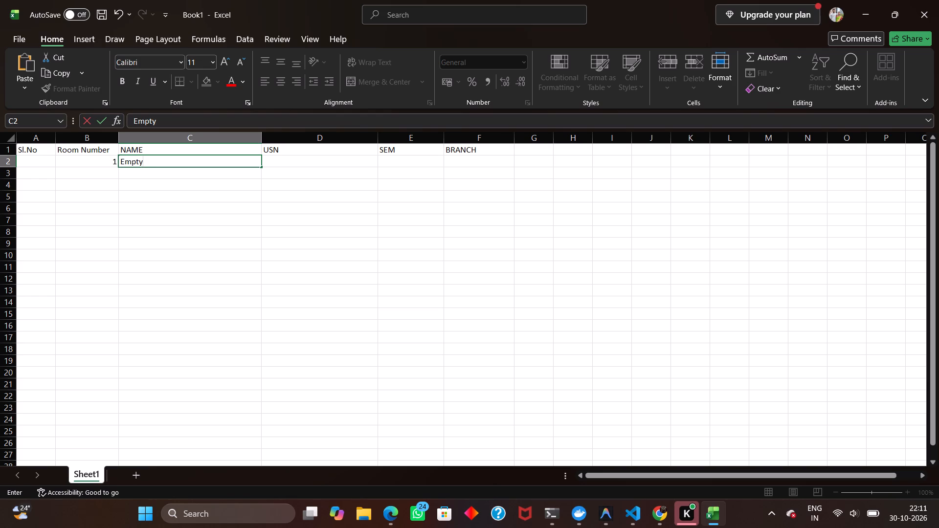
key(BackSpace)
key(BackSpace)
key(BackSpace)
key(BackSpace)
key(BackSpace)
text(Warden)
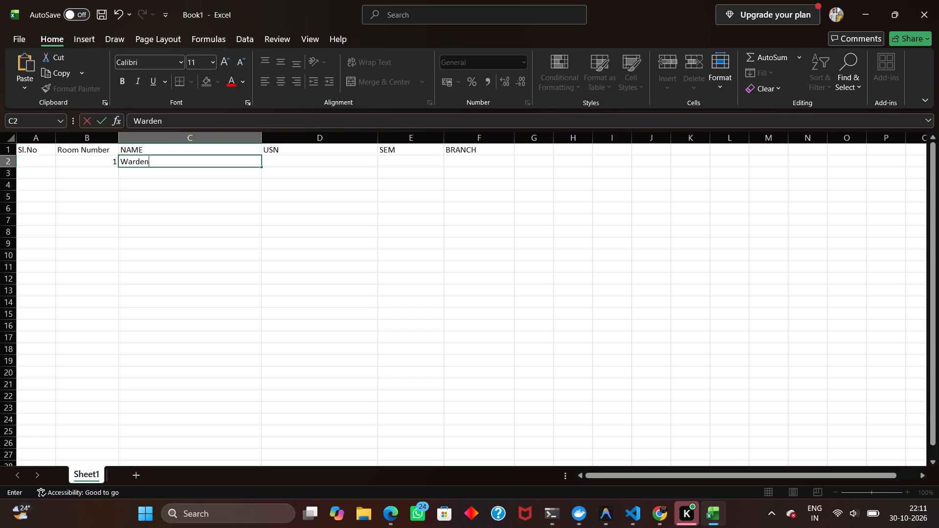
key(space)
text(Room)
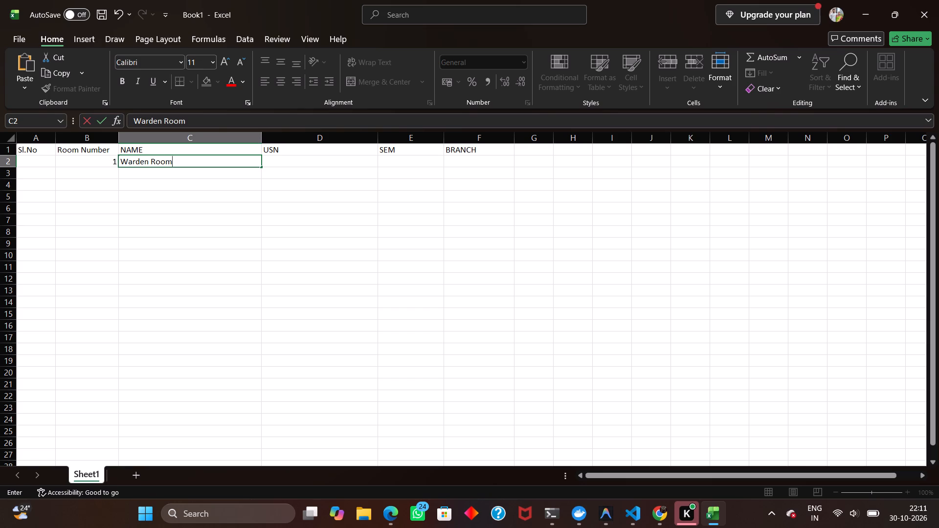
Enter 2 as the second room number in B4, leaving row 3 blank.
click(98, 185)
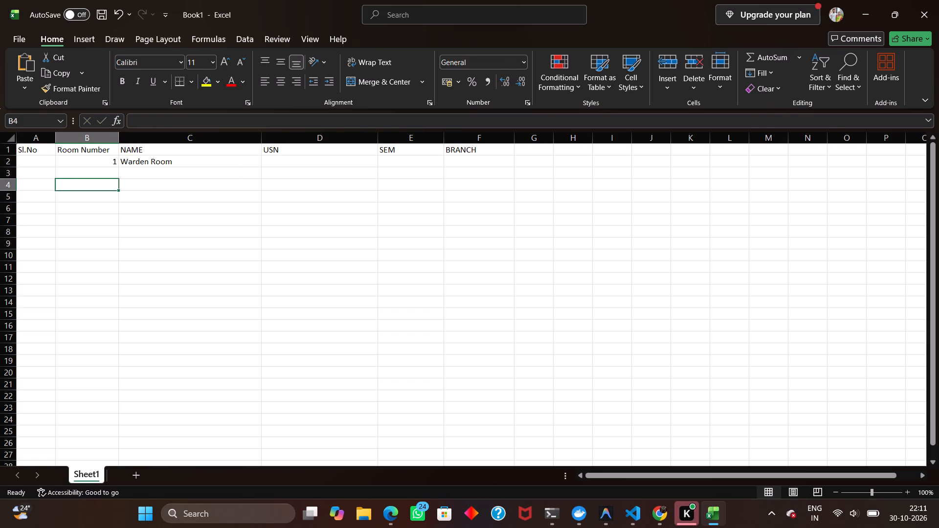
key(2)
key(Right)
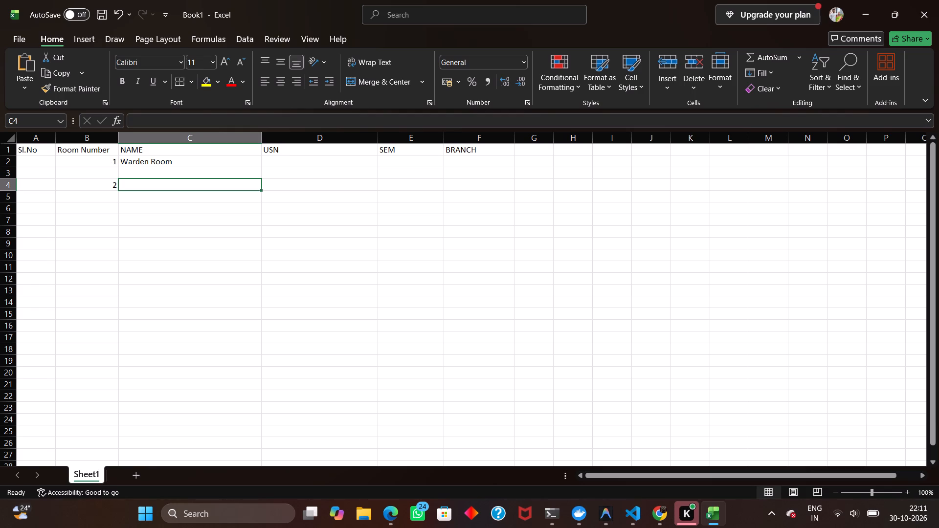
Swap the first two headers so that B1 reads Sl.No and A1 reads Room Number.
click(84, 151)
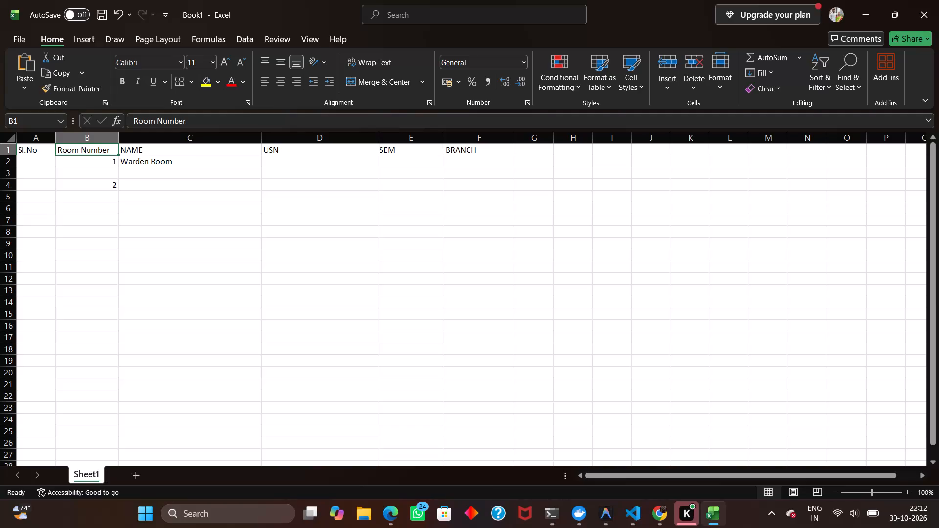
key(shift+s)
key(l)
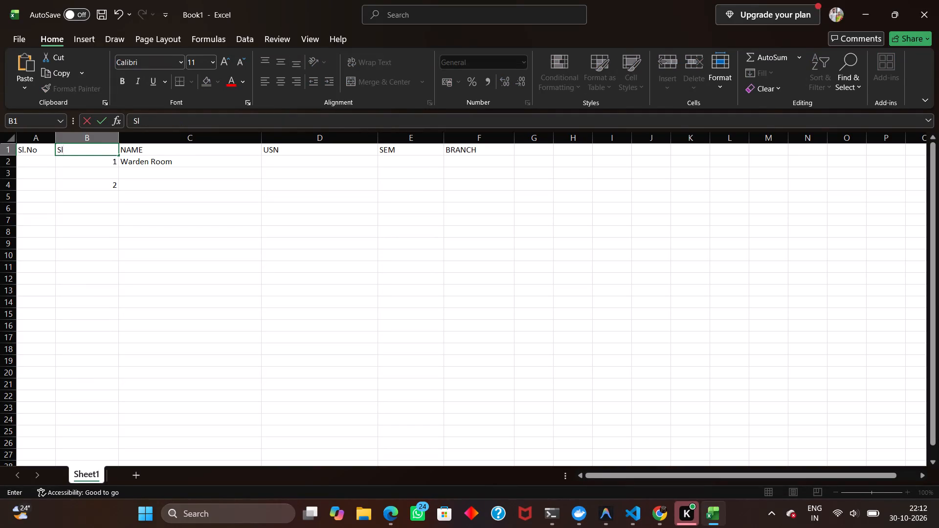
text(.No)
key(Left)
text(Room Number)
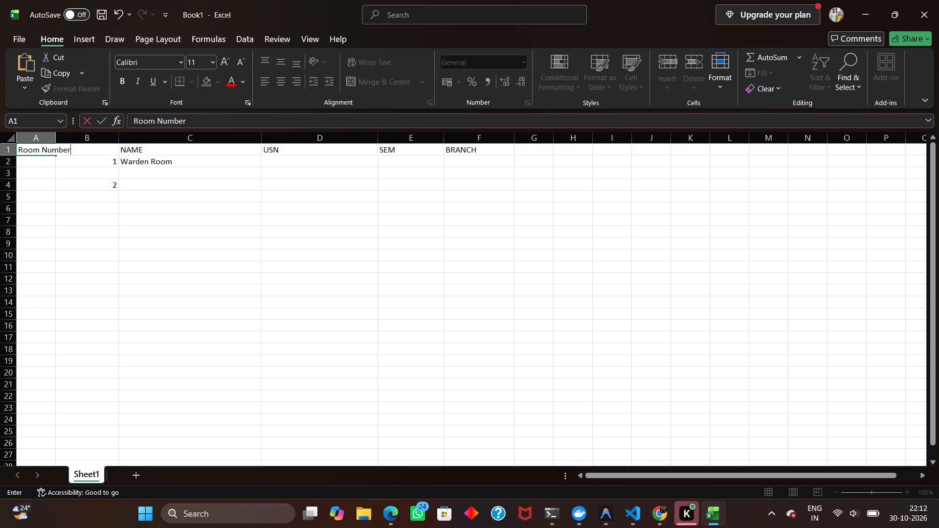
click(37, 167)
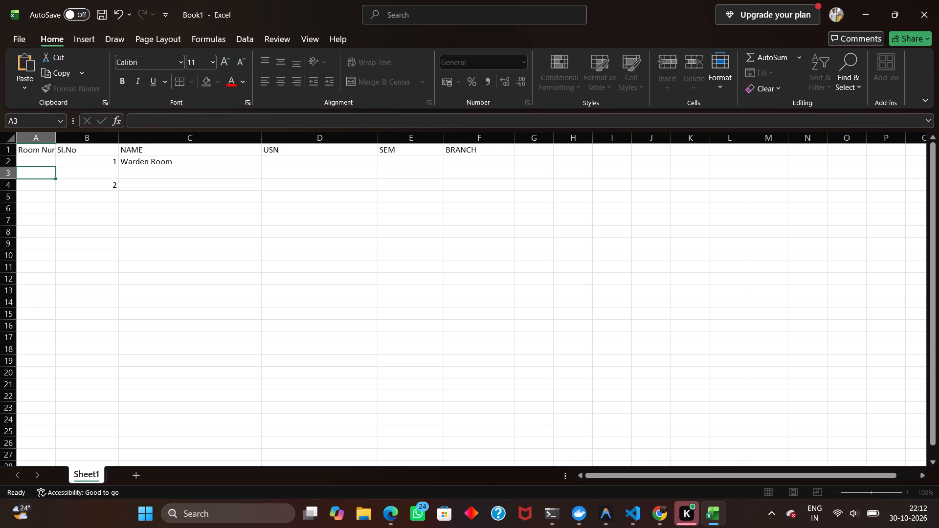
Widen column A to fit the Room Number header and narrow the Sl.No column.
drag(56, 139, 94, 136)
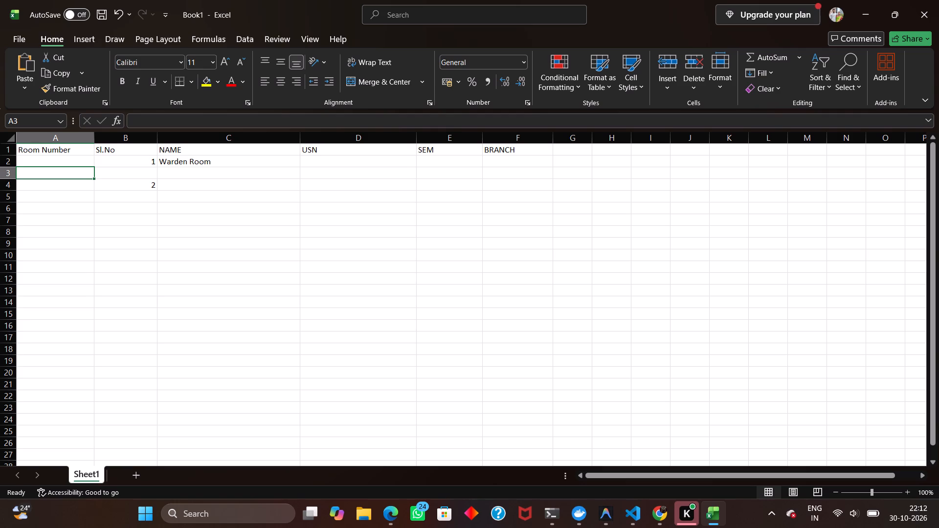
drag(157, 138, 133, 138)
click(68, 197)
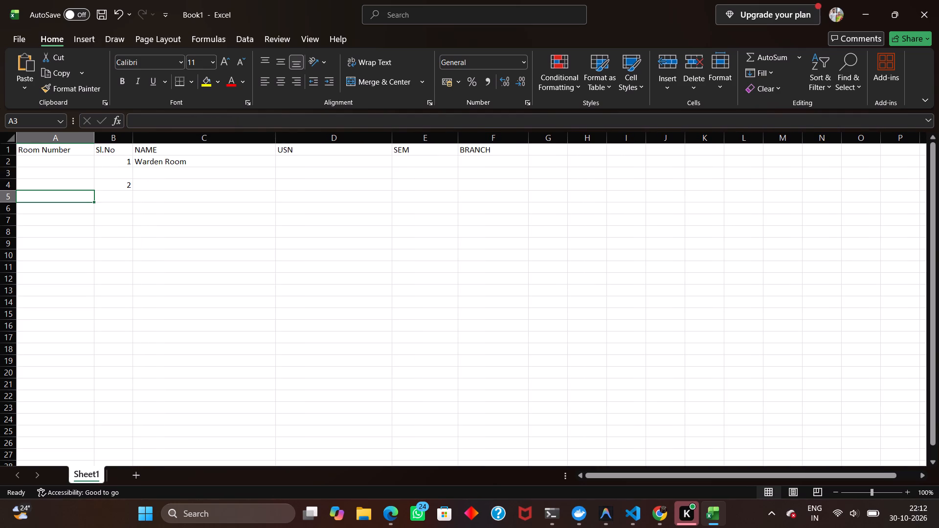
Enter room number 1 in A2 for the Warden Room and clear the serial number cell B2.
click(62, 163)
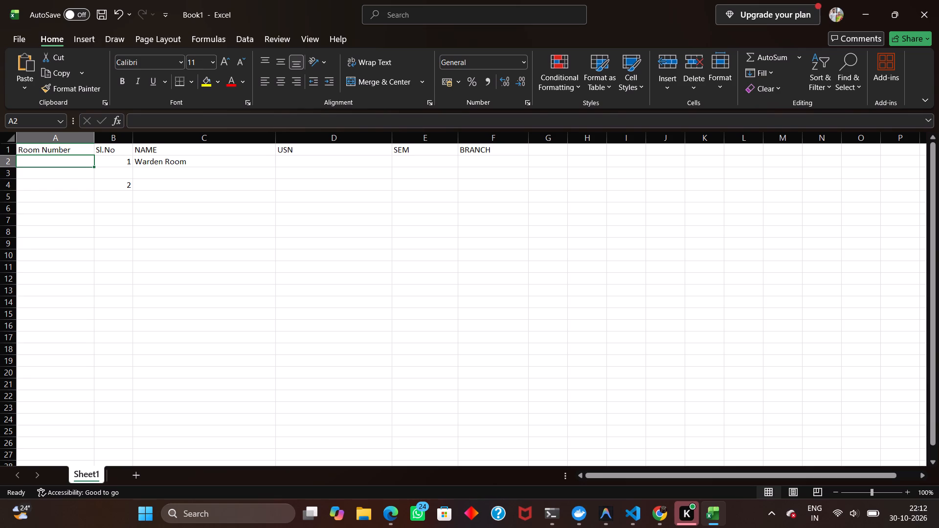
key(1)
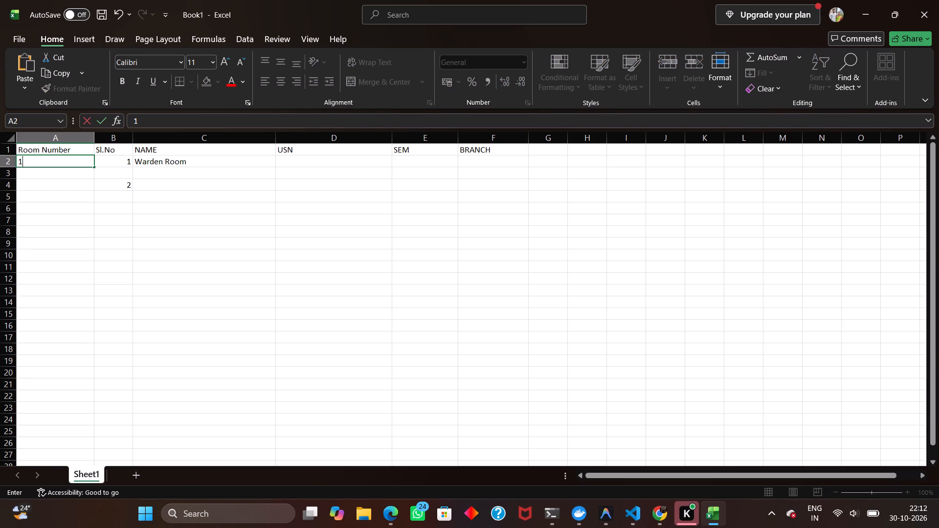
click(153, 200)
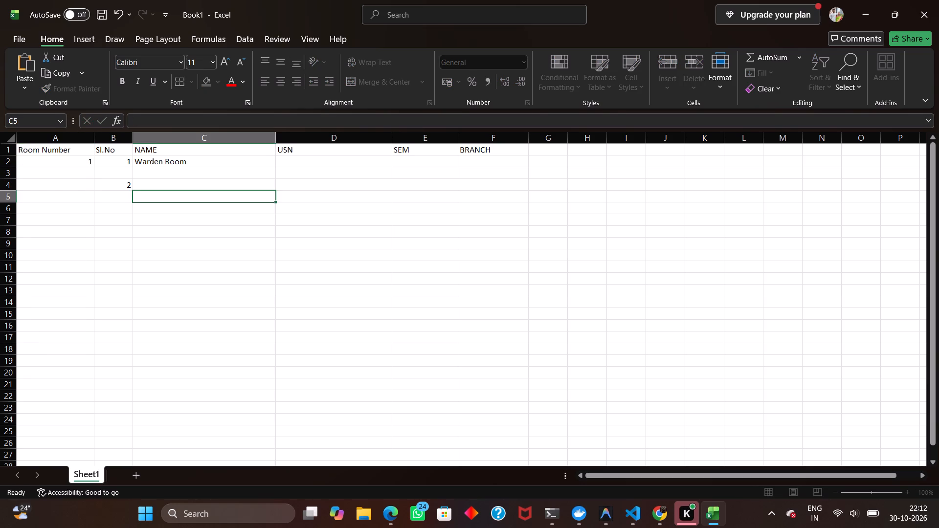
click(127, 161)
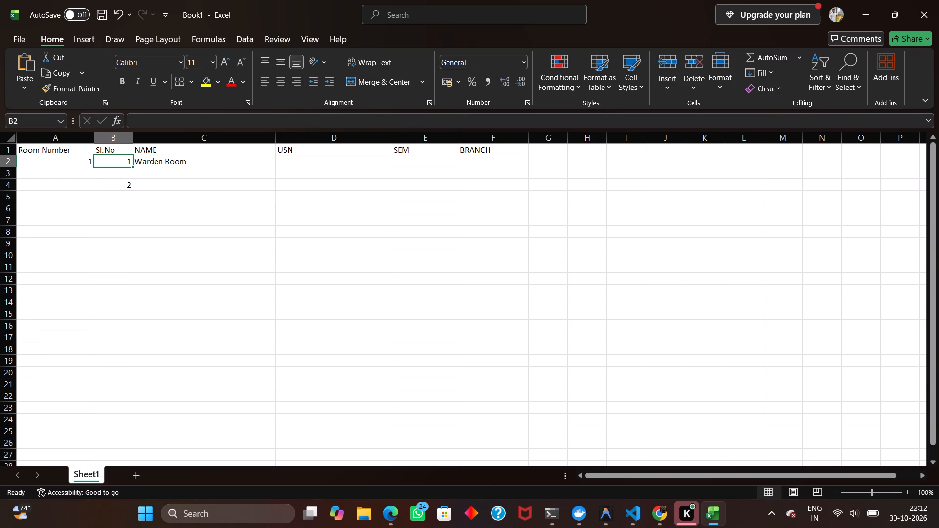
key(BackSpace)
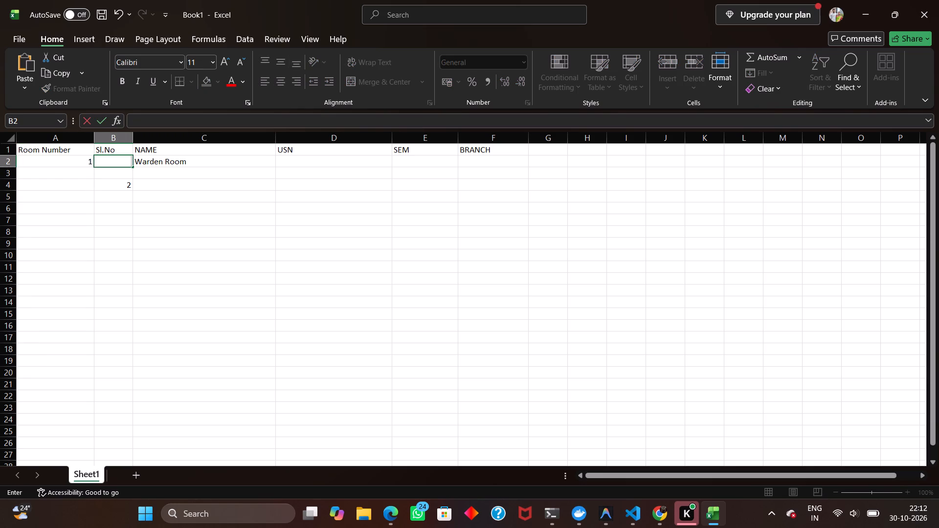
Enter room number 2 in A4 and set its serial number in B4 to 1.
click(82, 187)
key(2)
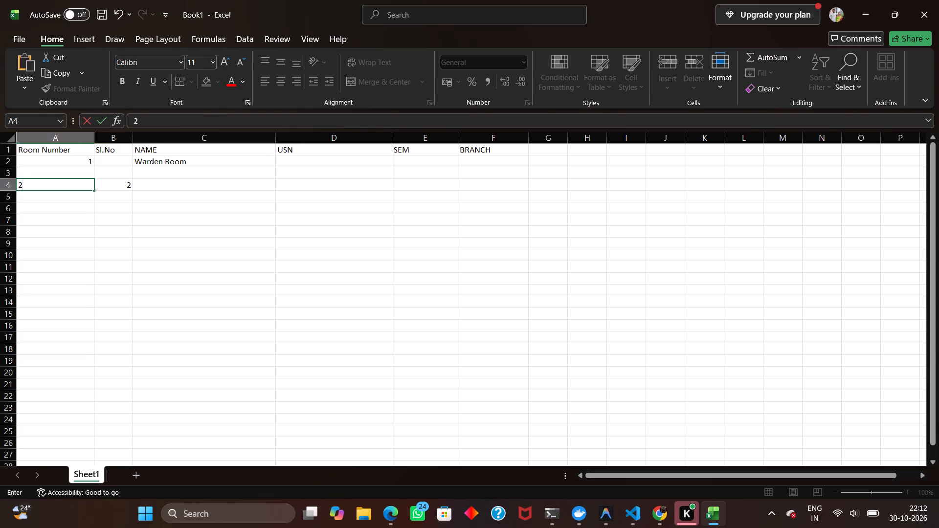
click(130, 187)
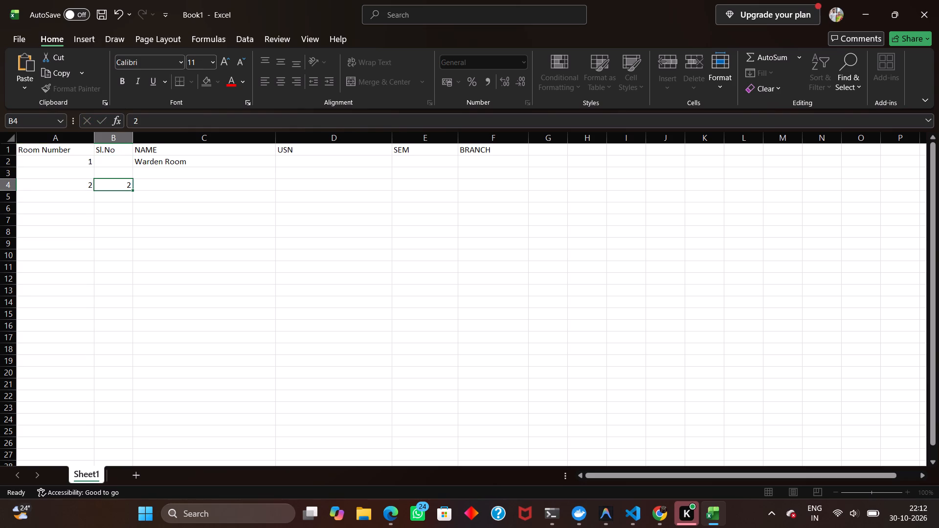
click(130, 187)
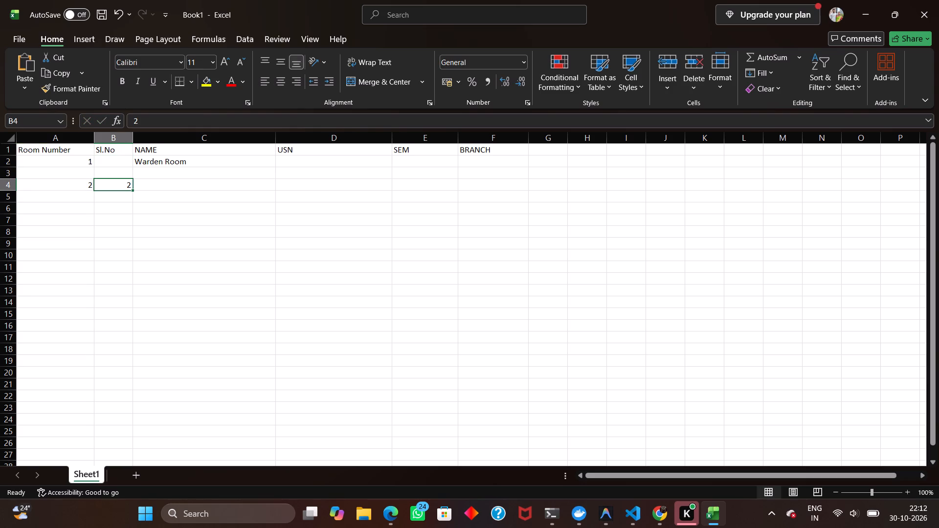
key(1)
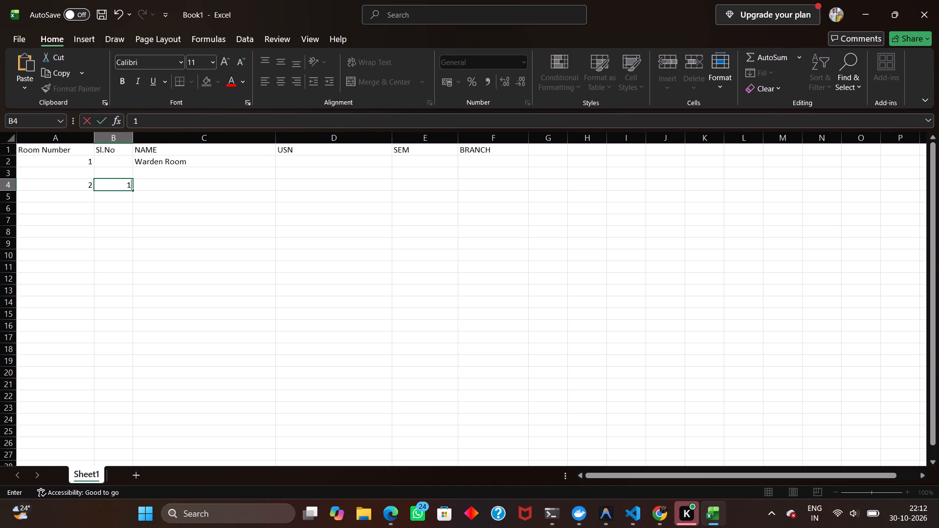
click(158, 186)
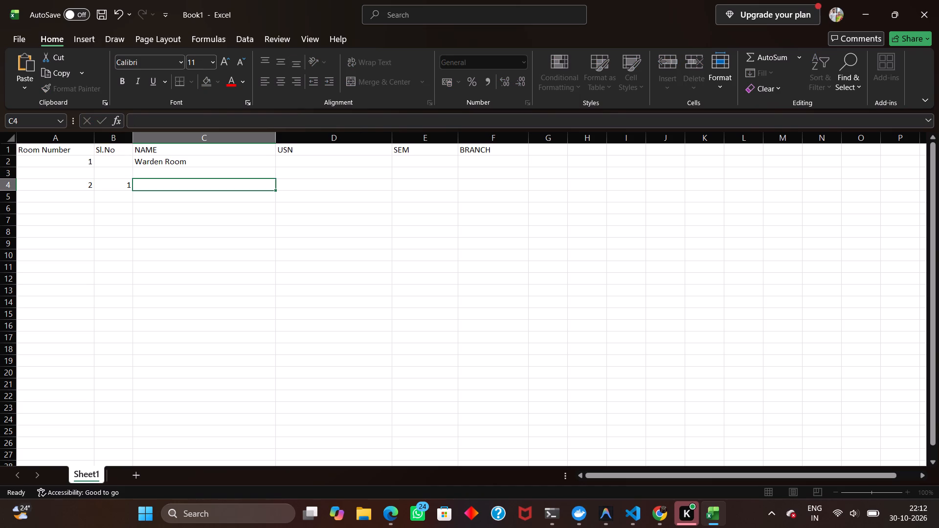
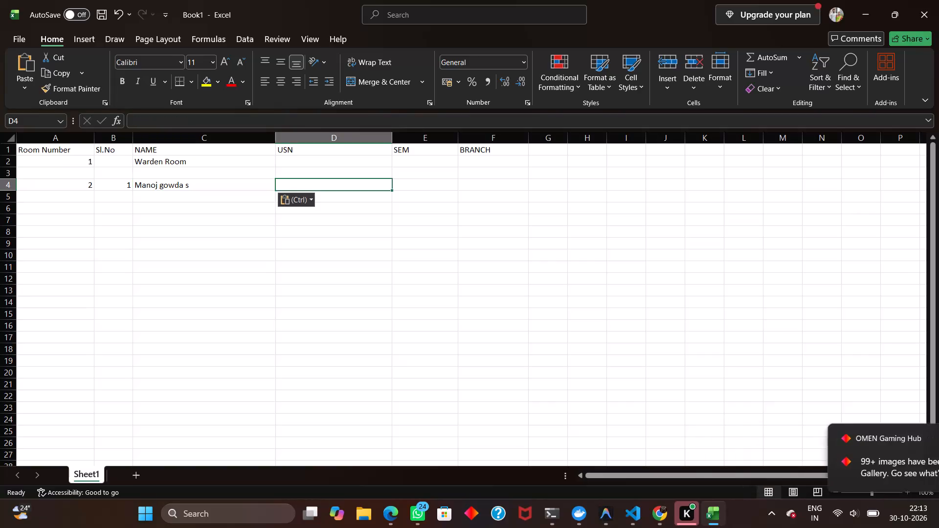
Select the SEM cell E4 in the record for room number 2.
click(403, 182)
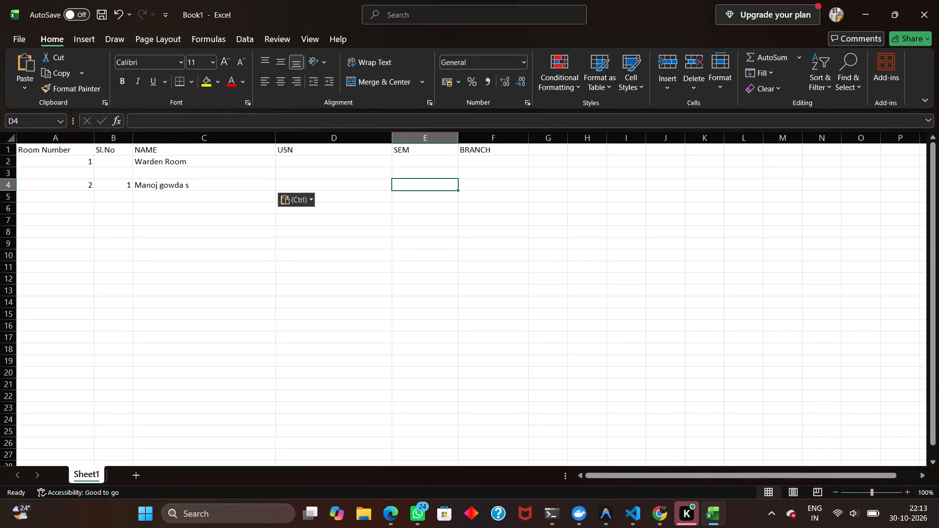
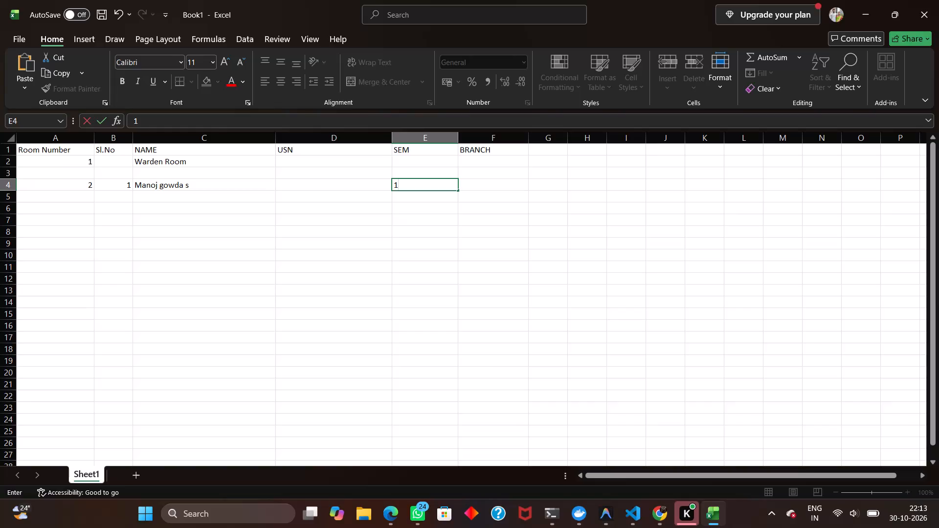
Complete the row 4 record with semester 1st in the SEM column and ISE in the BRANCH column.
text(t)
click(483, 182)
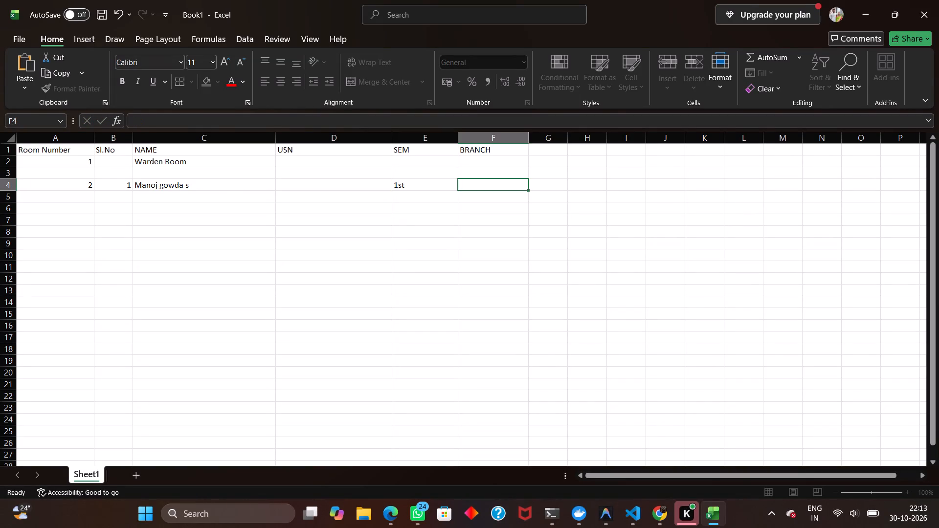
text(ISE)
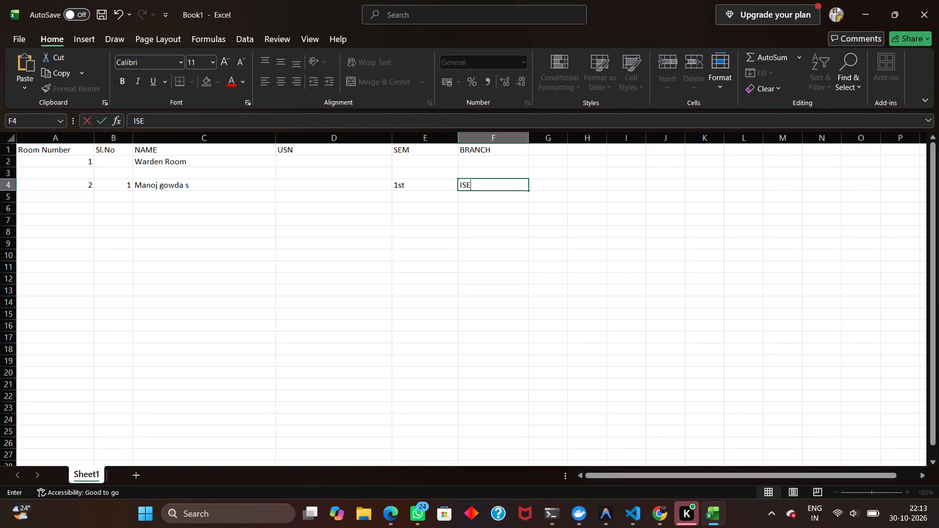
key(Down)
Enter serial number 2 in the Sl.No cell B5, then select the adjacent NAME cell C5.
key(Left)
key(Left)
key(Left)
key(Left)
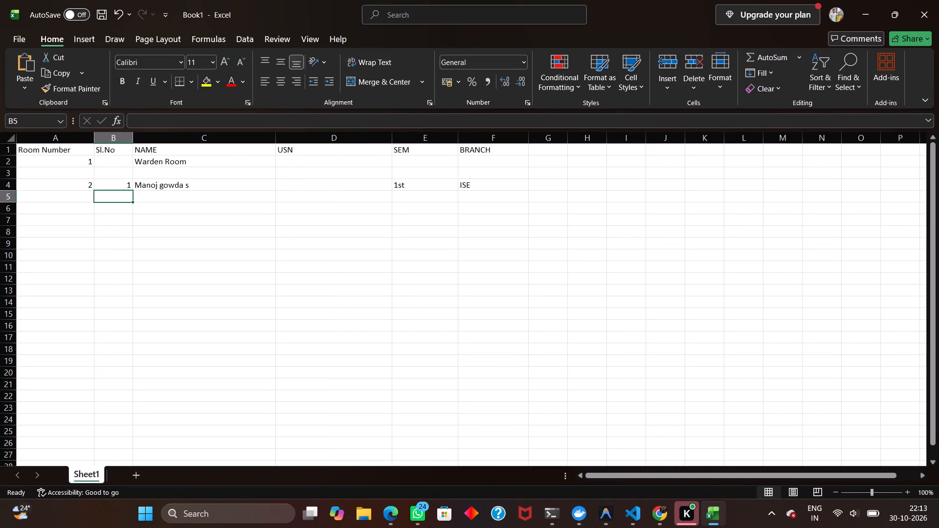
key(2)
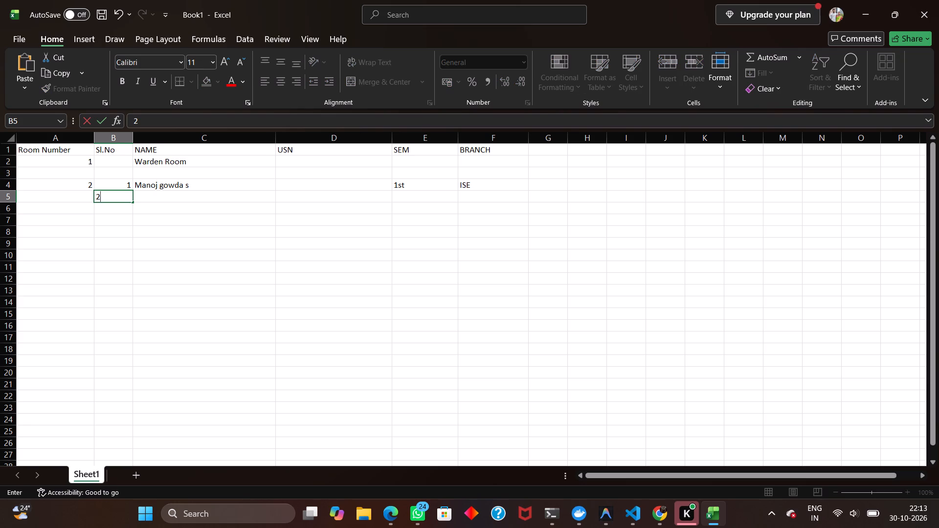
key(Right)
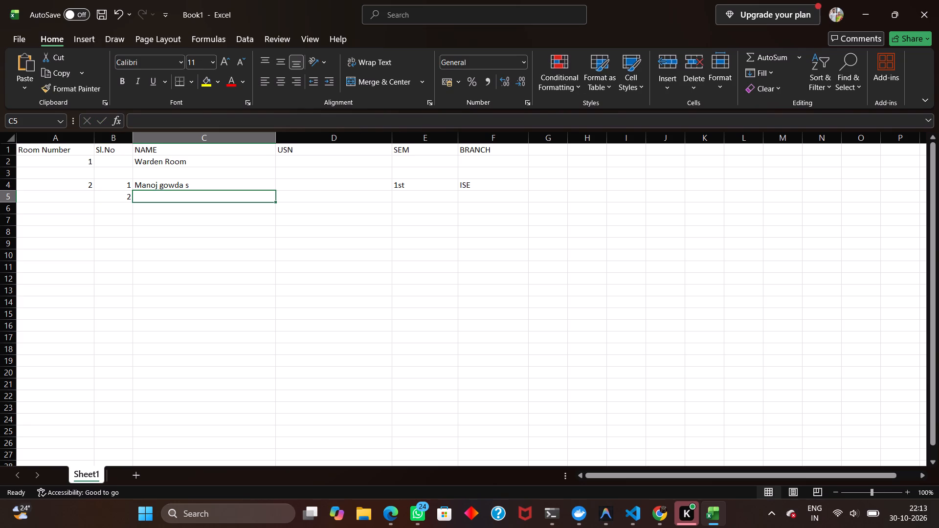
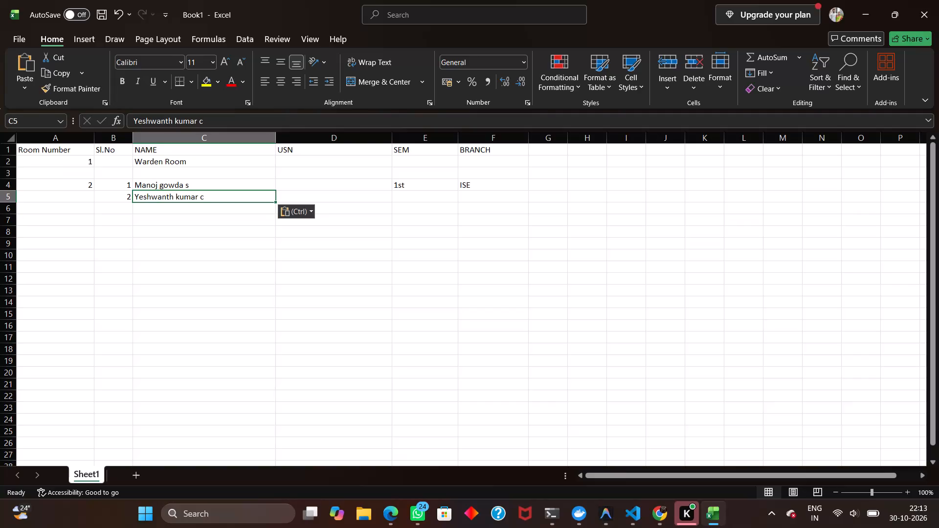
Capitalize the second word's first letter and the final initial of the student name in cell C5, to K and C.
click(219, 121)
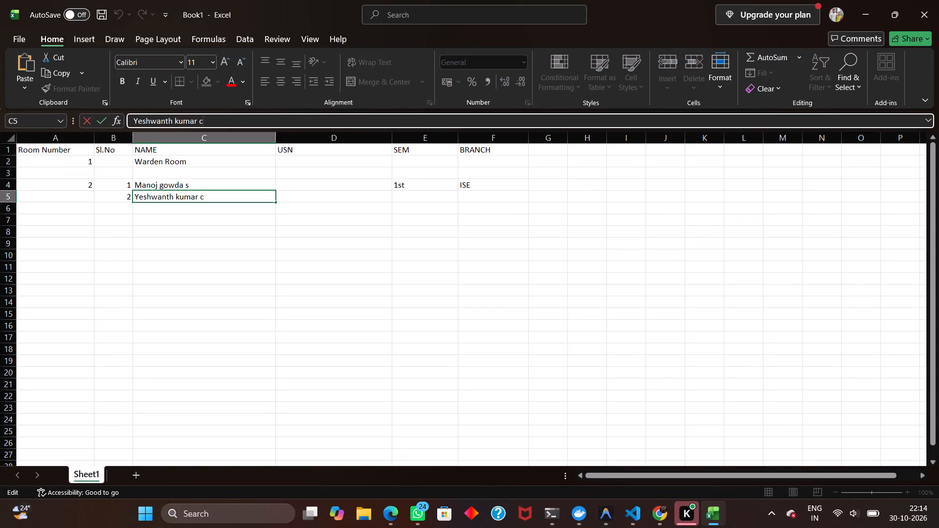
key(BackSpace)
key(ctrl+c)
key(shift+c)
key(Left)
key(Left)
key(Left)
key(Left)
key(Left)
key(Left)
key(BackSpace)
key(shift+k)
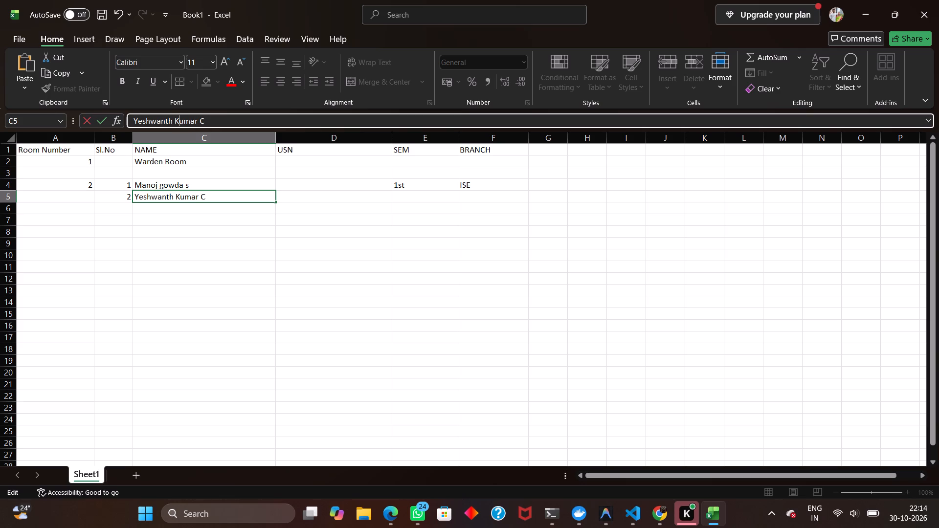
click(313, 196)
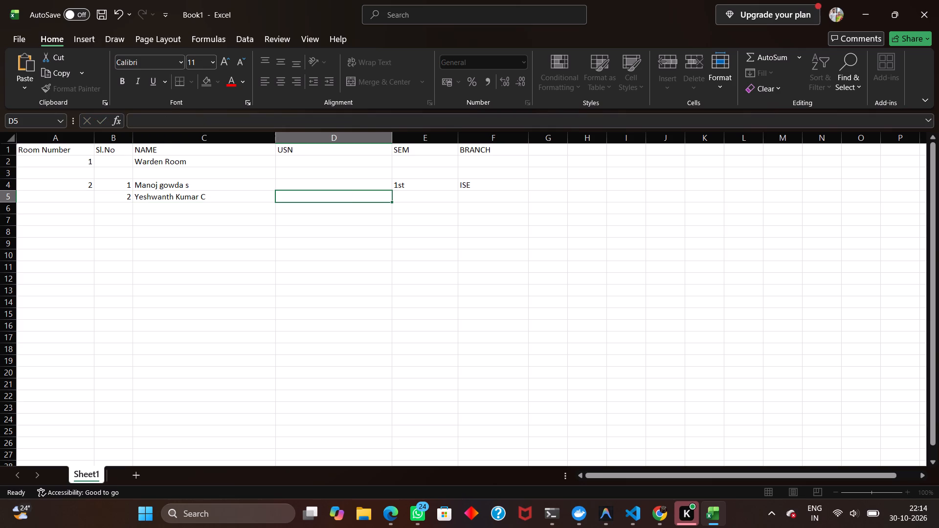
Complete the row 5 record with semester 1st in the SEM column and ISE in the BRANCH column.
click(403, 196)
text(1st)
key(Right)
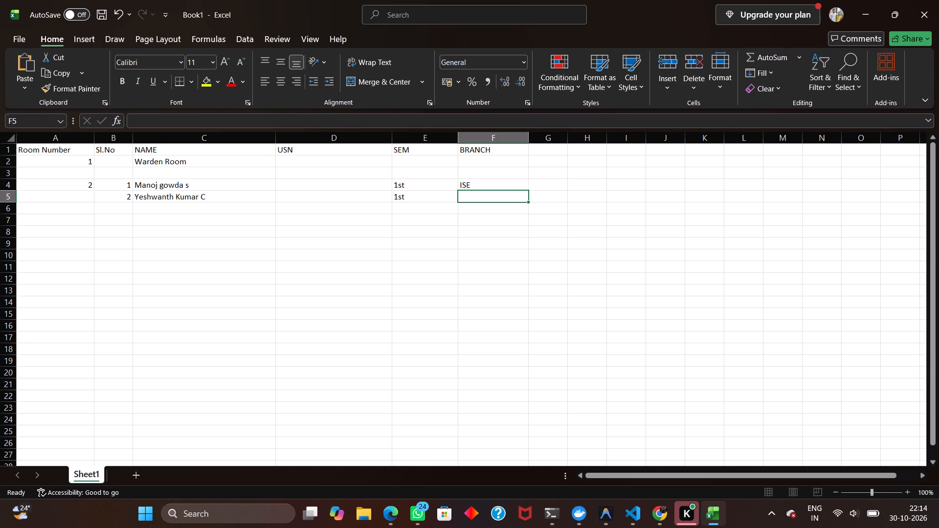
text(ISE)
key(Down)
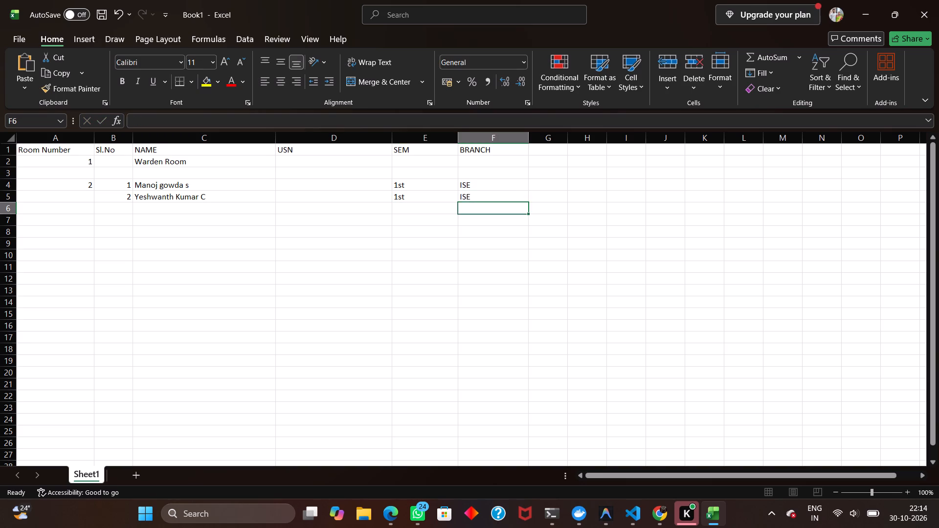
Enter serial number 3 in the Sl.No cell B6 and move to the adjacent NAME cell C6.
key(Left)
key(Left)
key(Left)
key(Left)
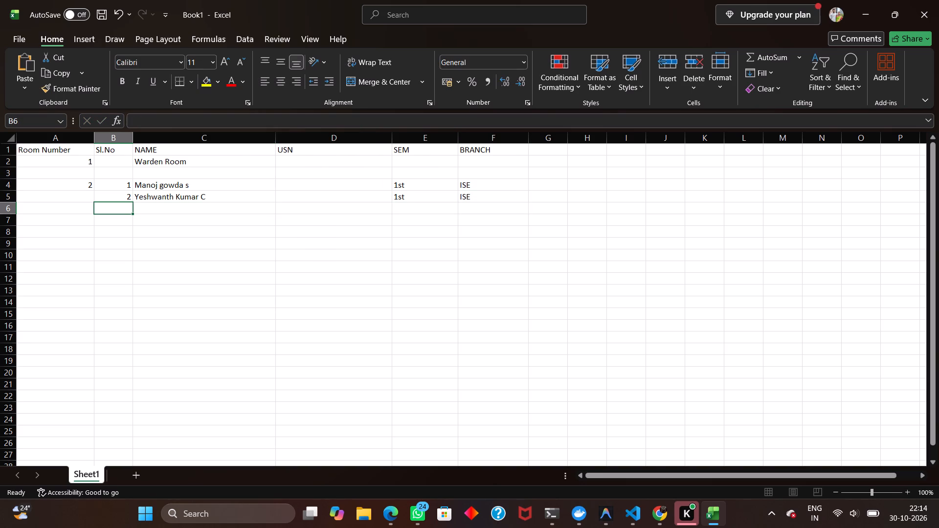
key(3)
key(Right)
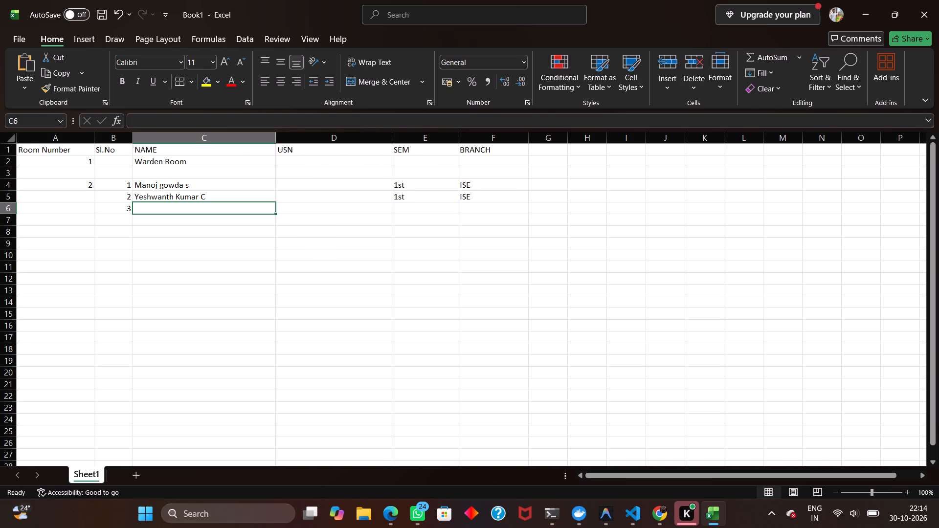
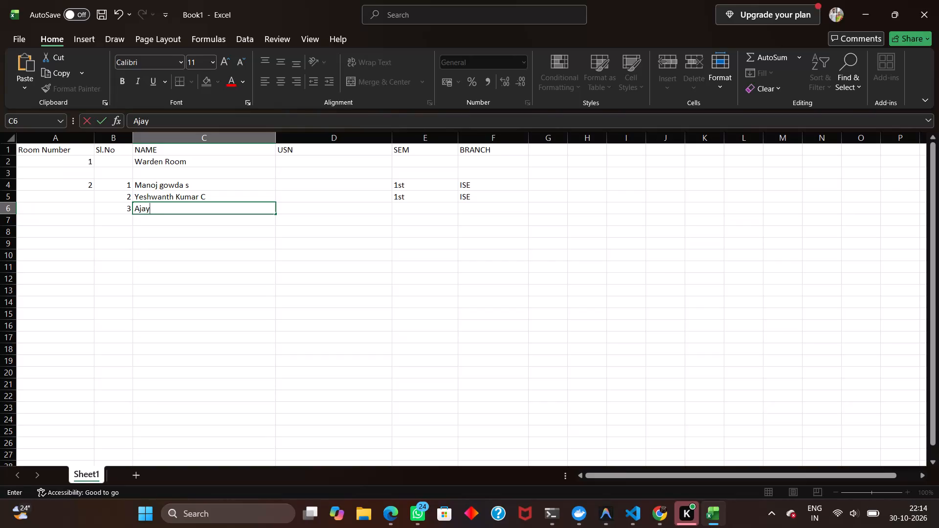
Complete the row 6 record by adding the initial T to the student name, with SEM 1st and BRANCH ISE.
key(space)
text(T)
click(425, 211)
text(1st)
key(Right)
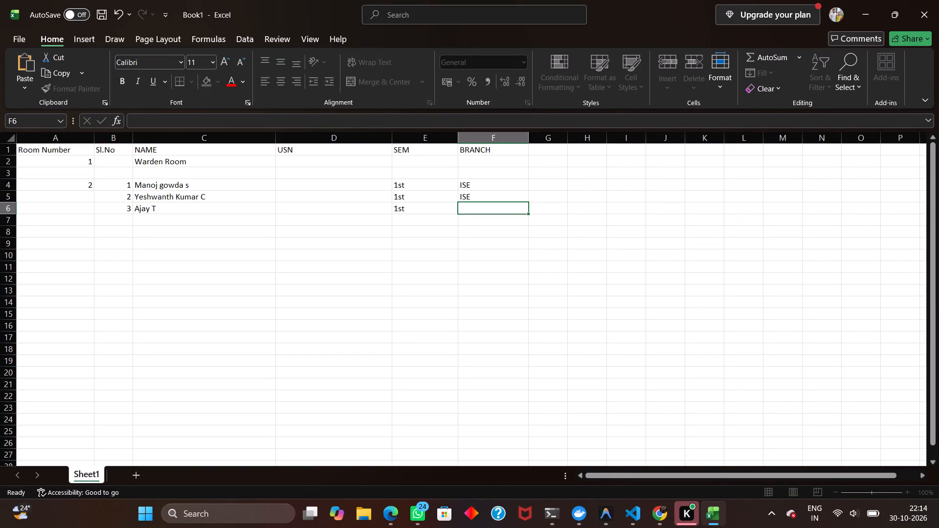
text(ISE)
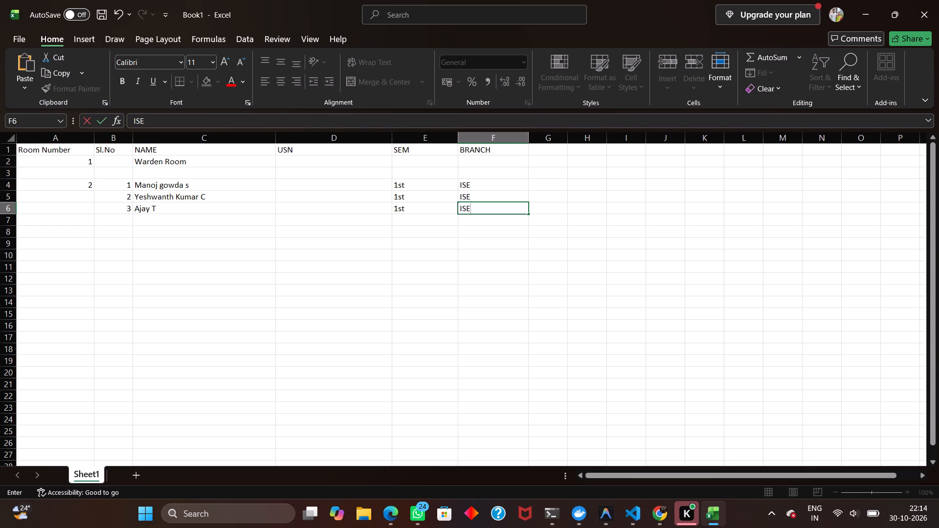
key(Down)
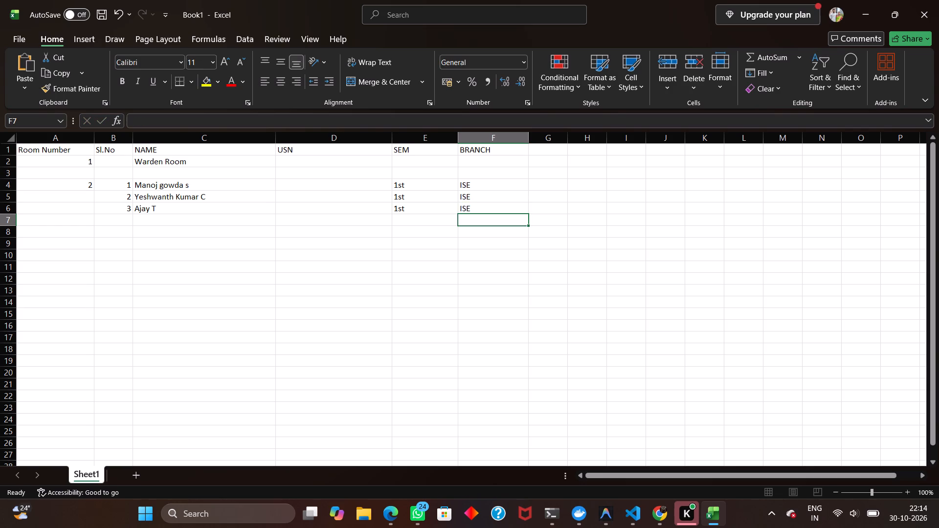
Start the next room's record in row 8 with Room Number 3 and Sl.No 1, leaving row 7 blank.
key(Down)
key(Left)
key(Left)
key(Left)
key(Left)
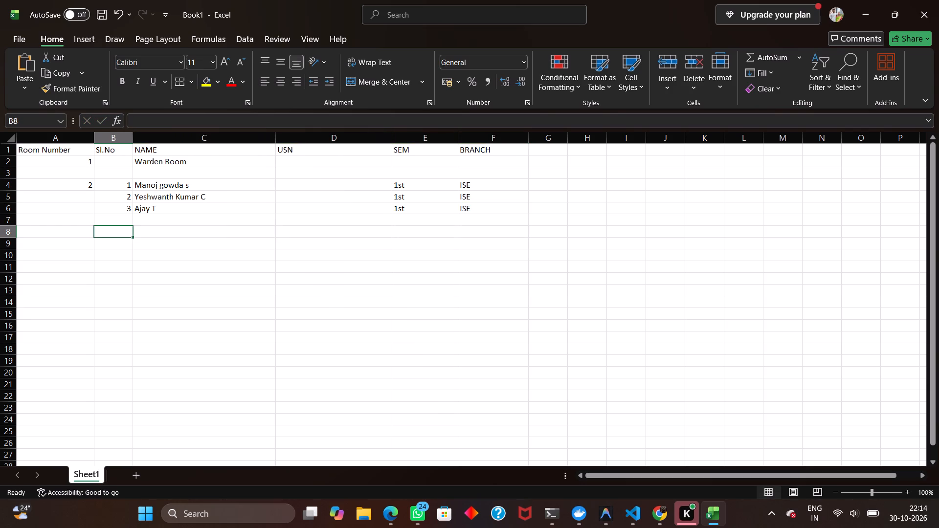
key(Left)
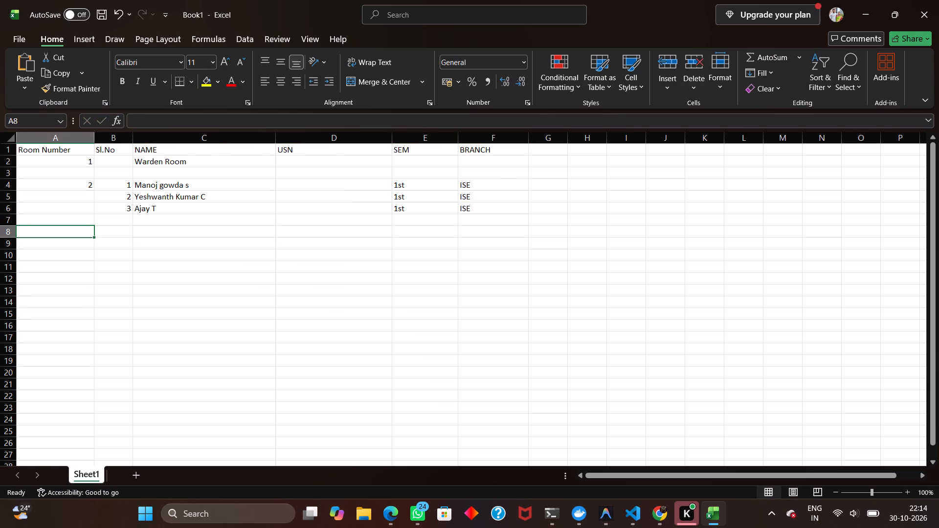
key(3)
key(Right)
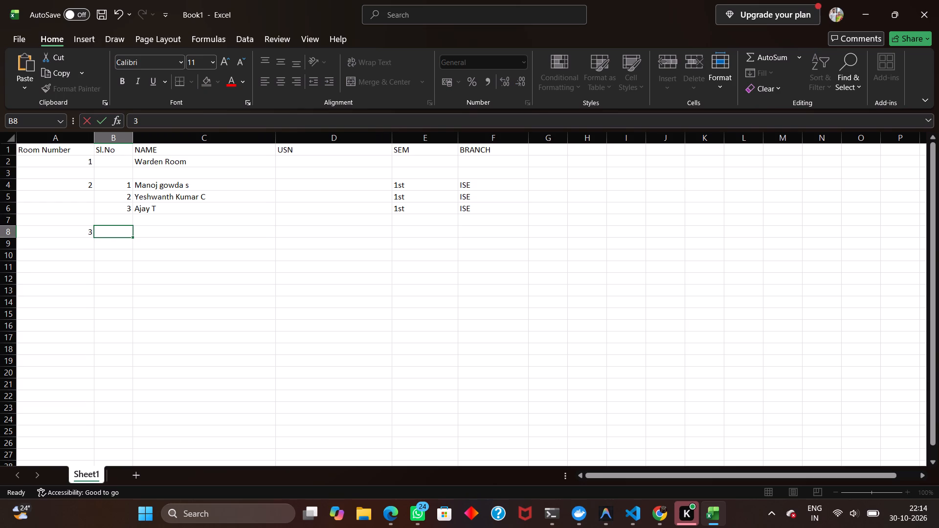
key(1)
key(Right)
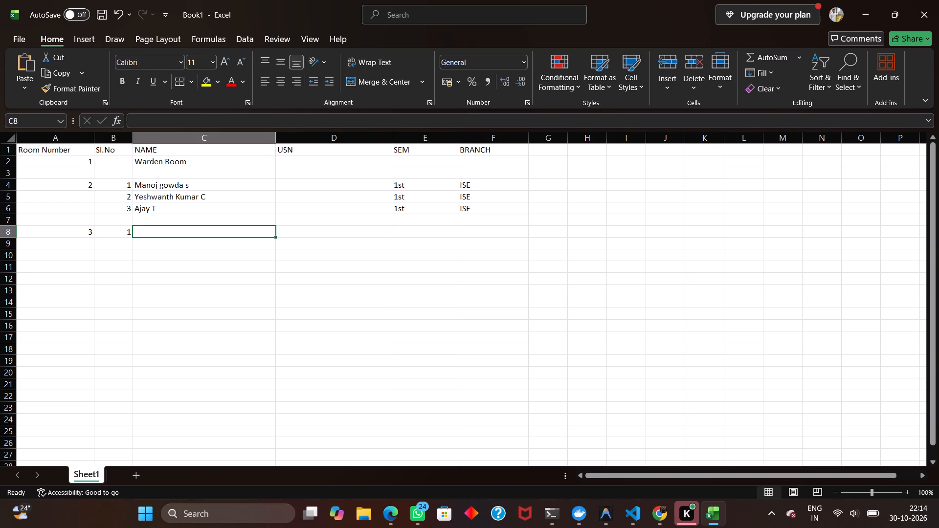
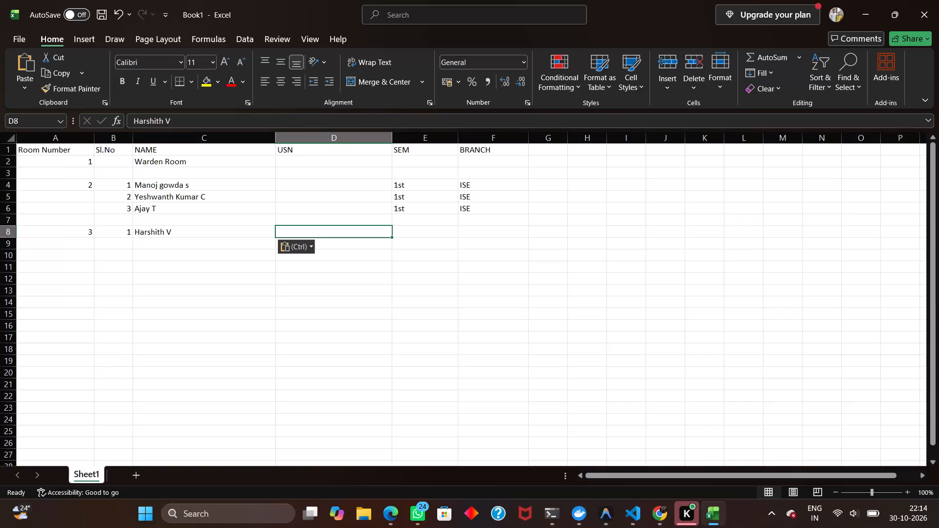
Enter 1st as the SEM value for the Room Number 3 student in row 8, leaving the USN blank.
click(405, 232)
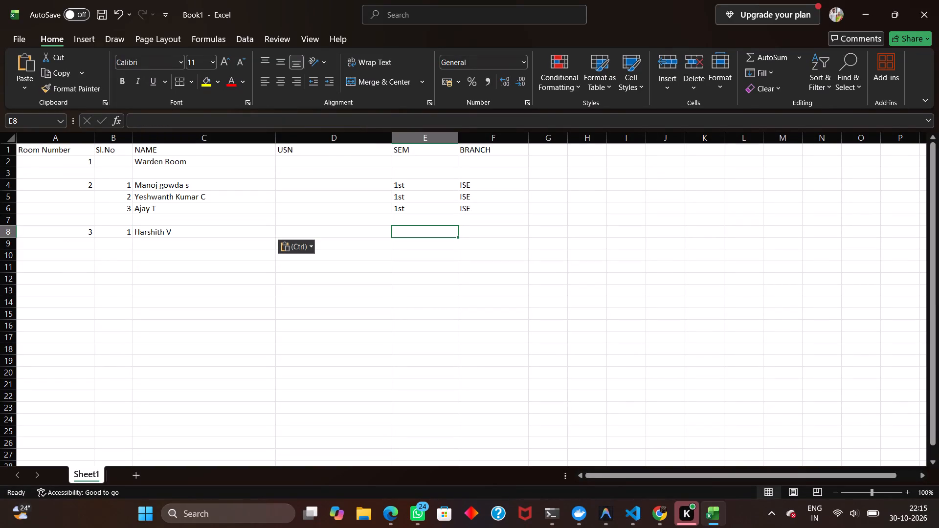
text(1st)
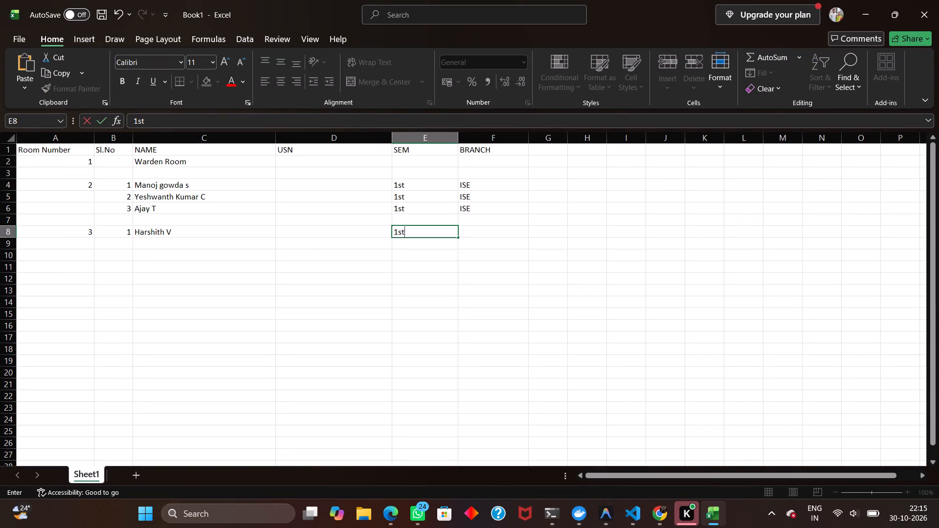
key(Right)
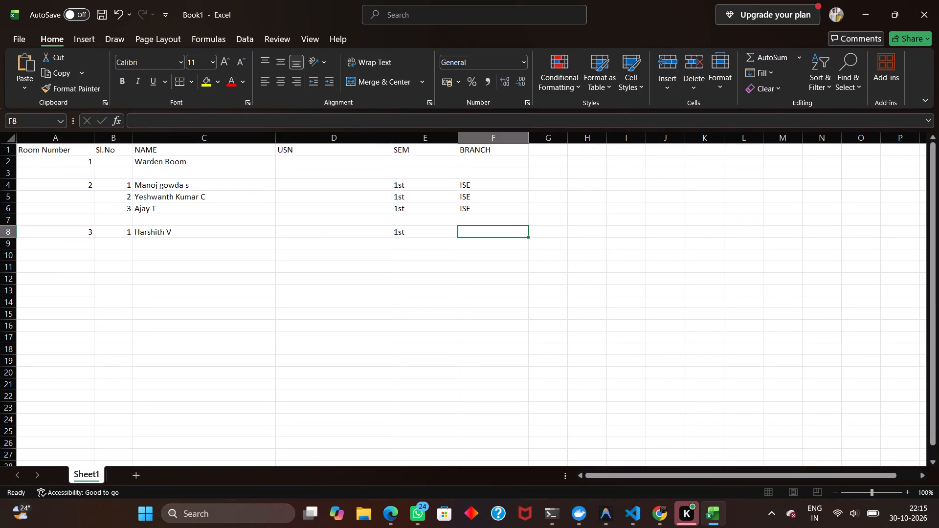
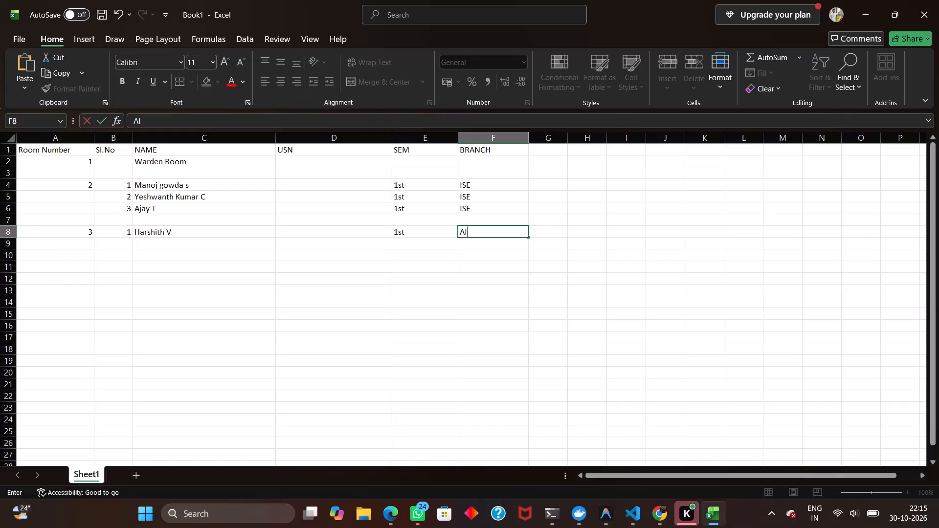
Complete the BRANCH entry as AI&ML for the Room Number 3 student in row 8.
key(shift+ampersand)
text(ML)
key(Down)
Enter serial number 2 in the Sl.No column of row 9 for the second Room Number 3 student.
key(Left)
key(Left)
key(Left)
key(Left)
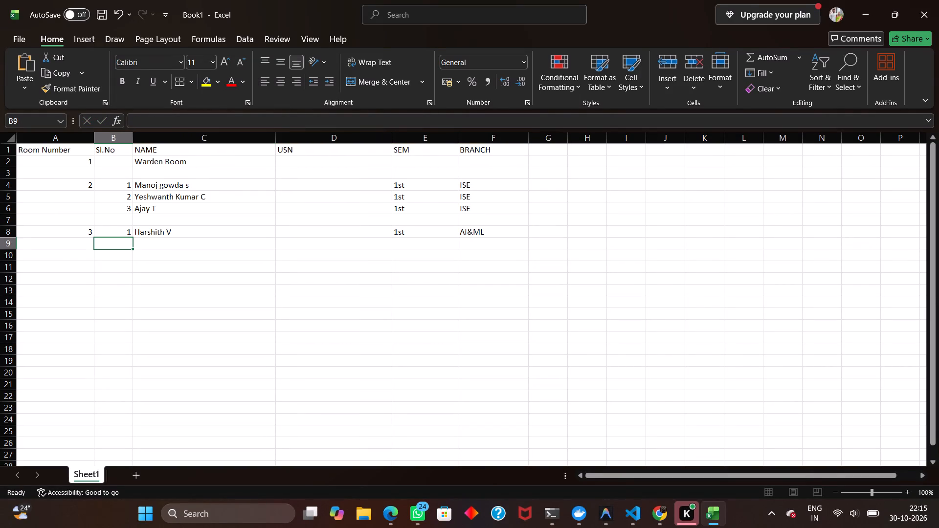
key(2)
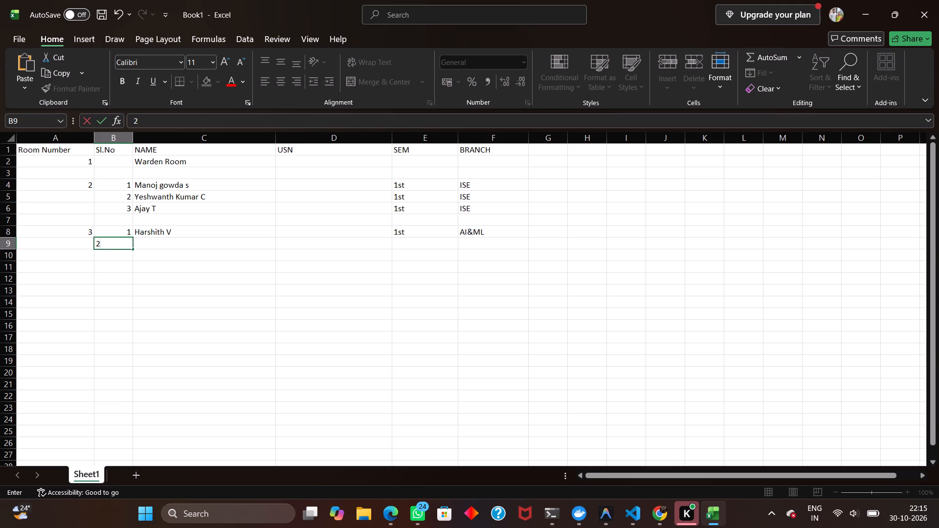
click(255, 246)
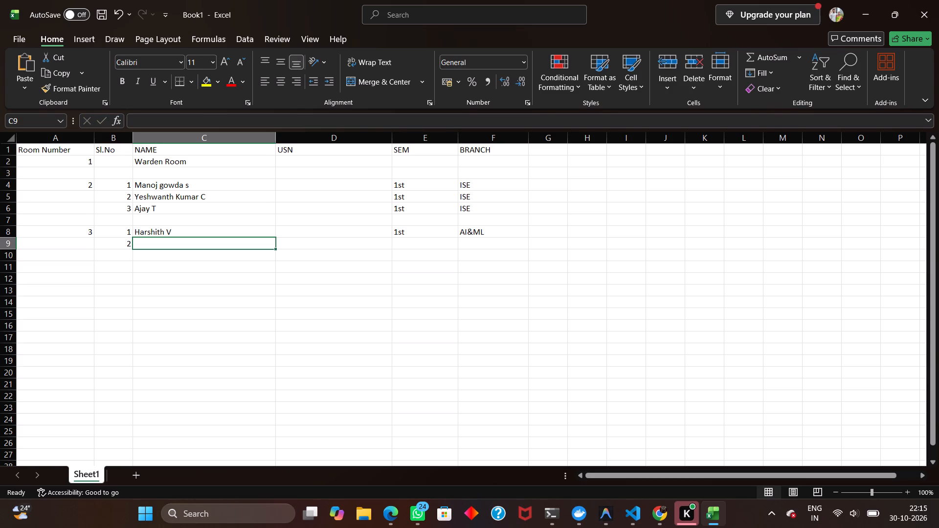
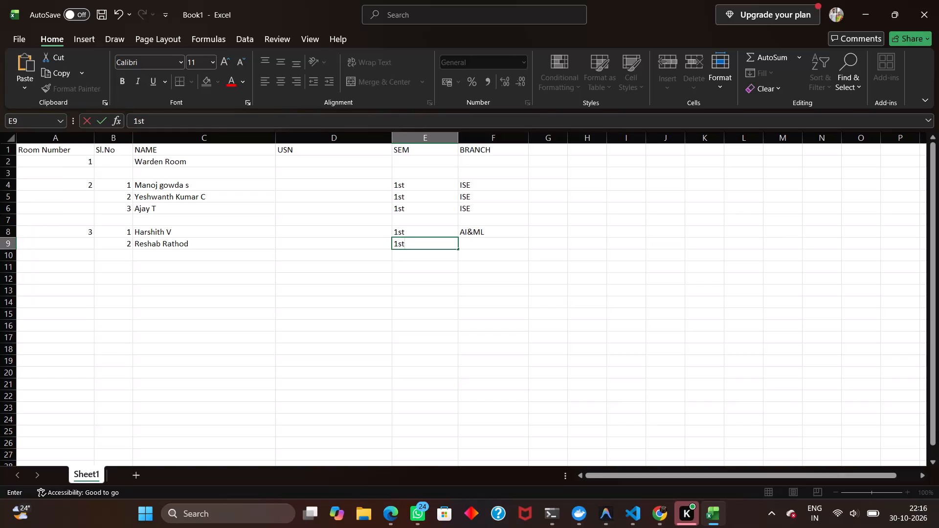
Complete the SEM entry as 1st for the second Room Number 3 student in row 9.
key(Right)
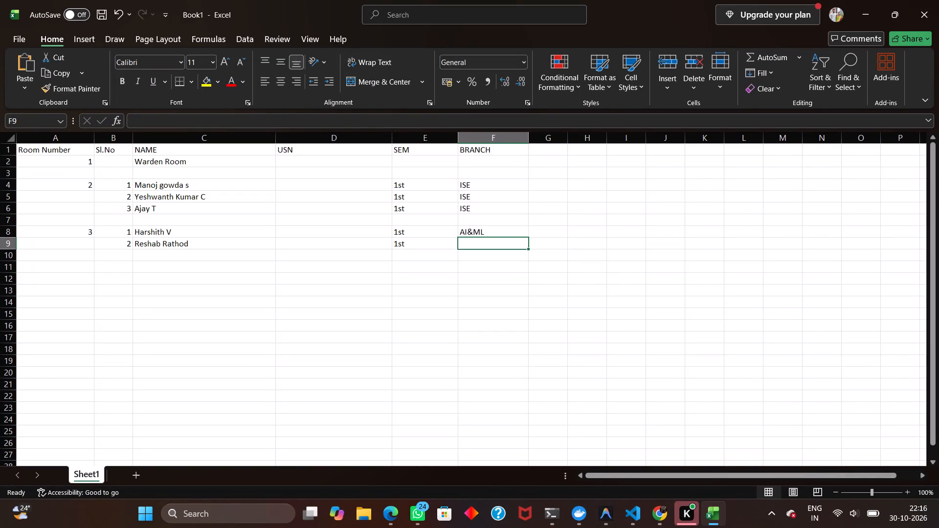
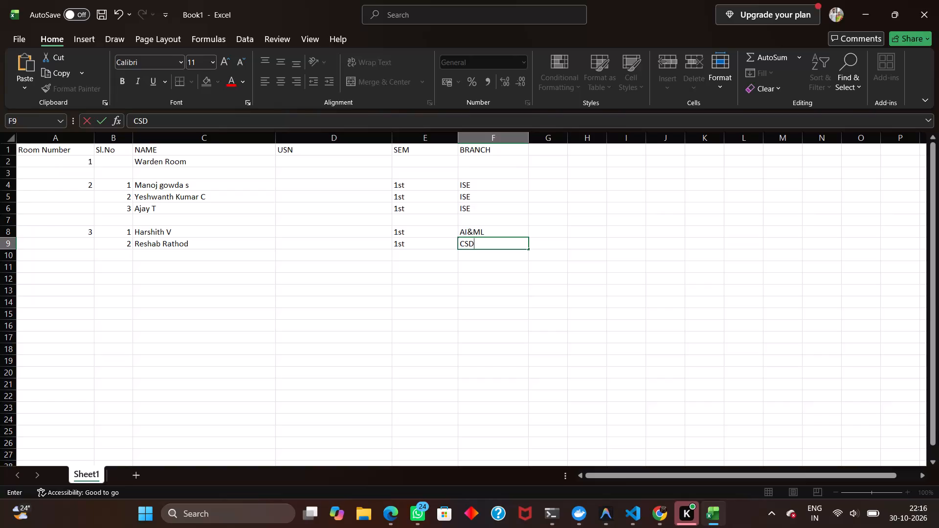
Complete the BRANCH entry as CSD for the second Room Number 3 student in row 9.
key(Down)
Enter serial number 3 in row 10 for the third Room Number 3 student.
key(Left)
key(Left)
key(Left)
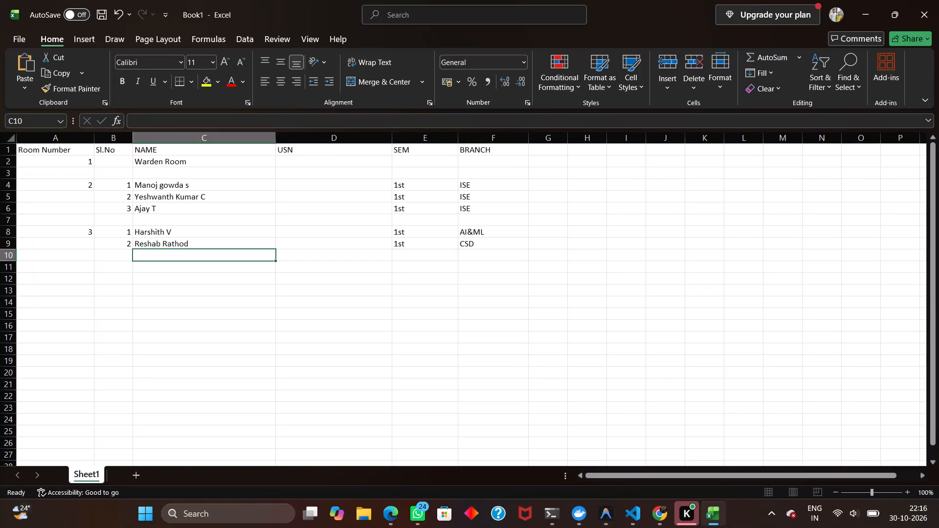
key(Left)
key(3)
key(Right)
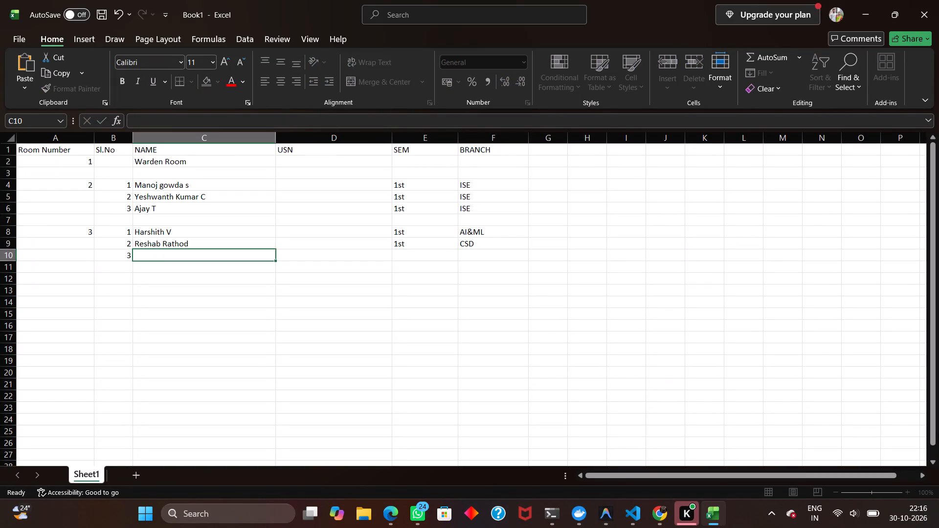
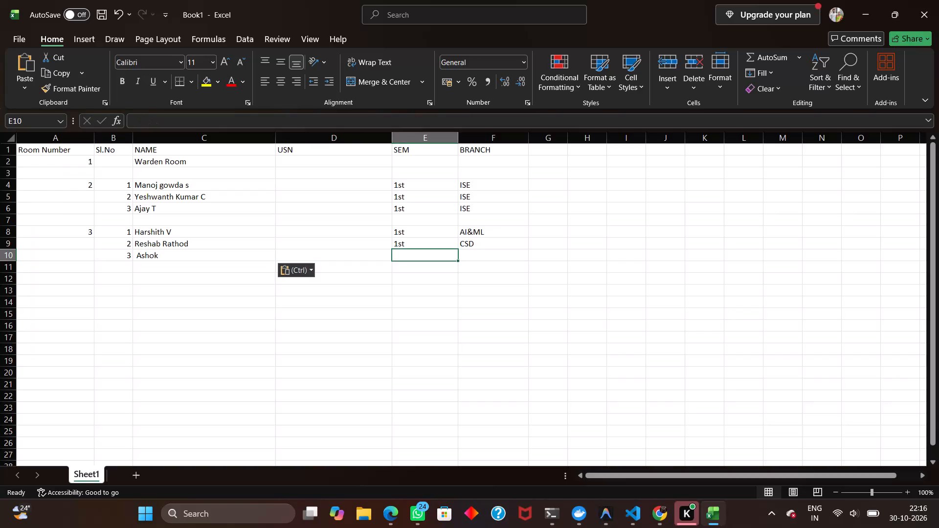
Enter 1st as the SEM value in row 10 for the third Room Number 3 student.
text(1st)
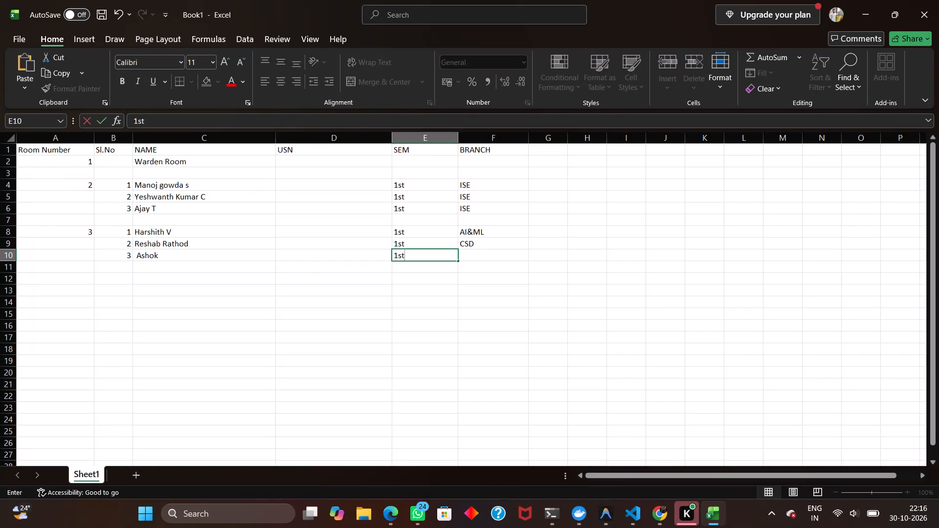
key(Right)
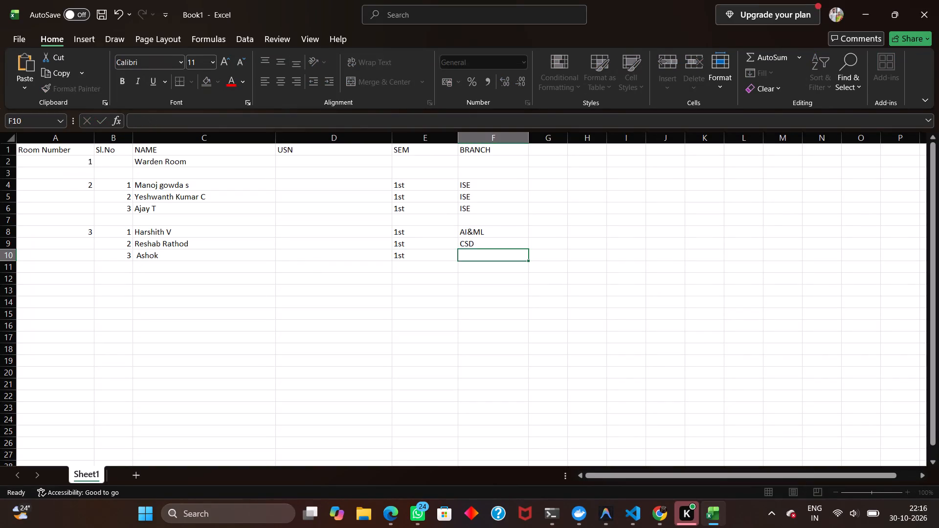
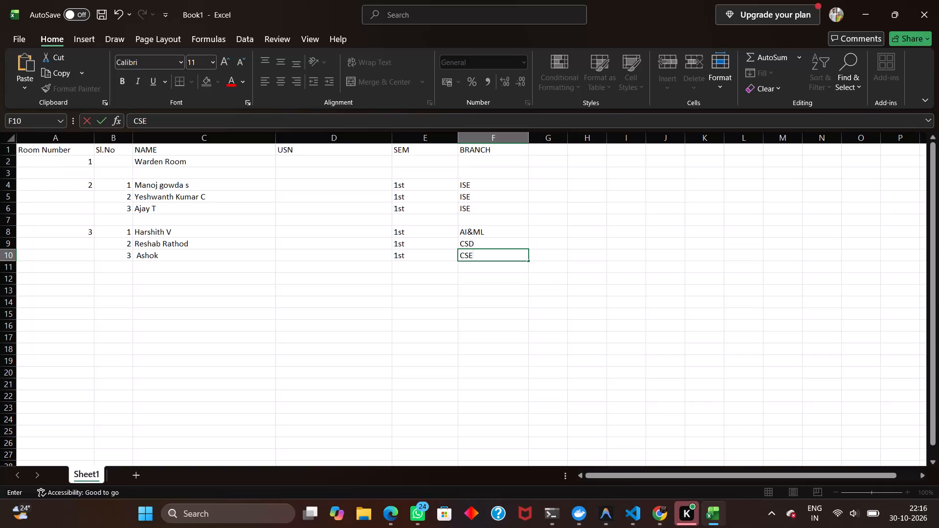
Enter CSE as the BRANCH value in row 10 for the third Room Number 3 student.
key(Down)
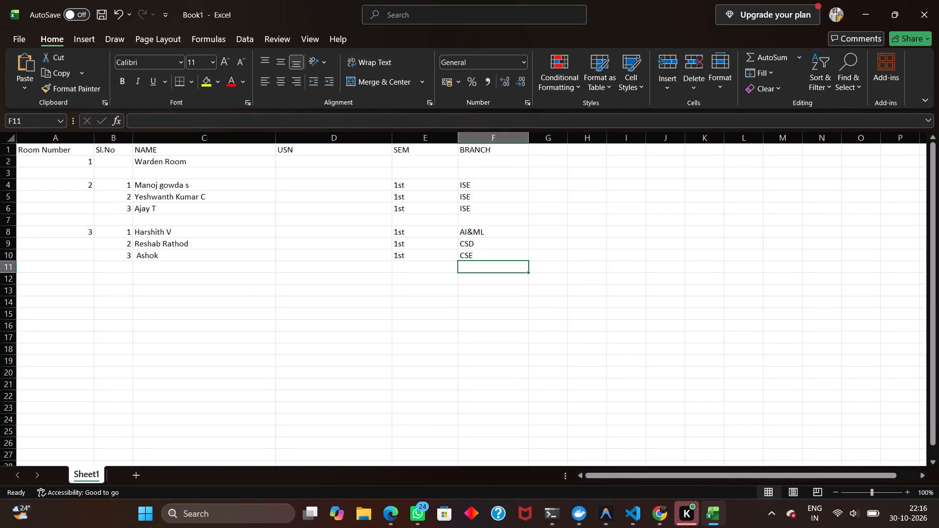
Start the next room's records in row 12 with Room Number 4 and Sl.No 1, leaving row 11 blank.
key(Down)
key(Left)
key(Left)
key(Left)
key(Left)
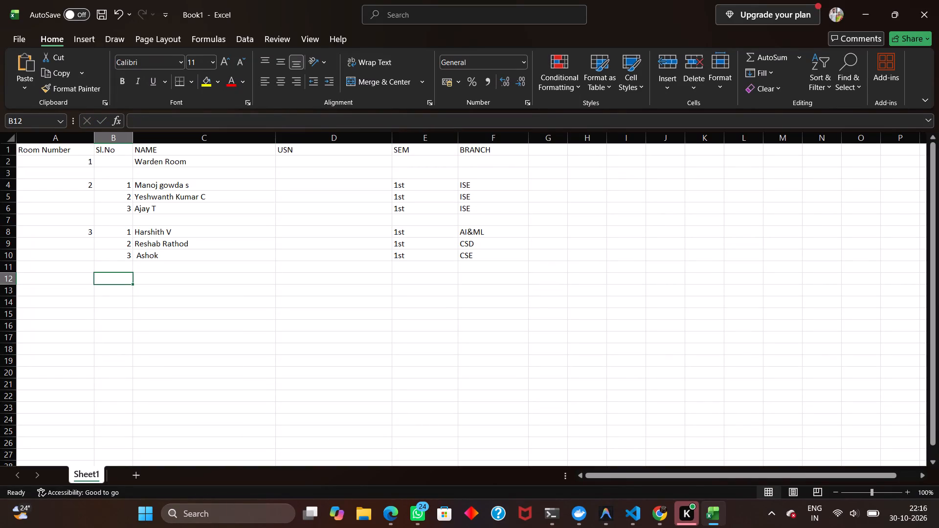
key(Left)
key(4)
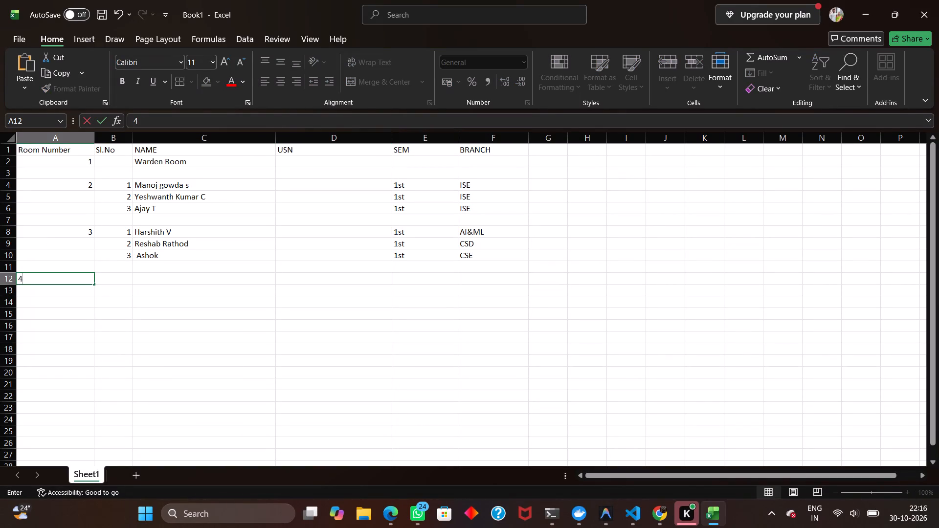
key(Right)
key(1)
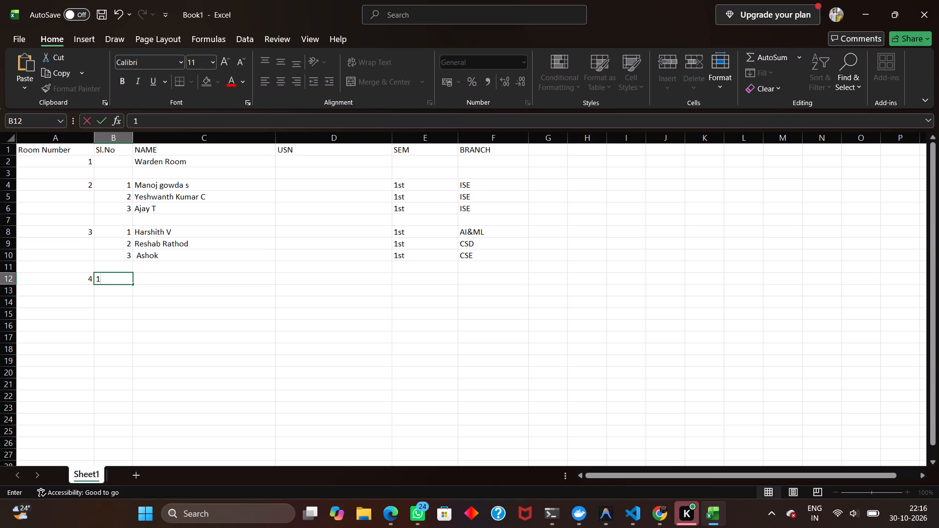
key(Right)
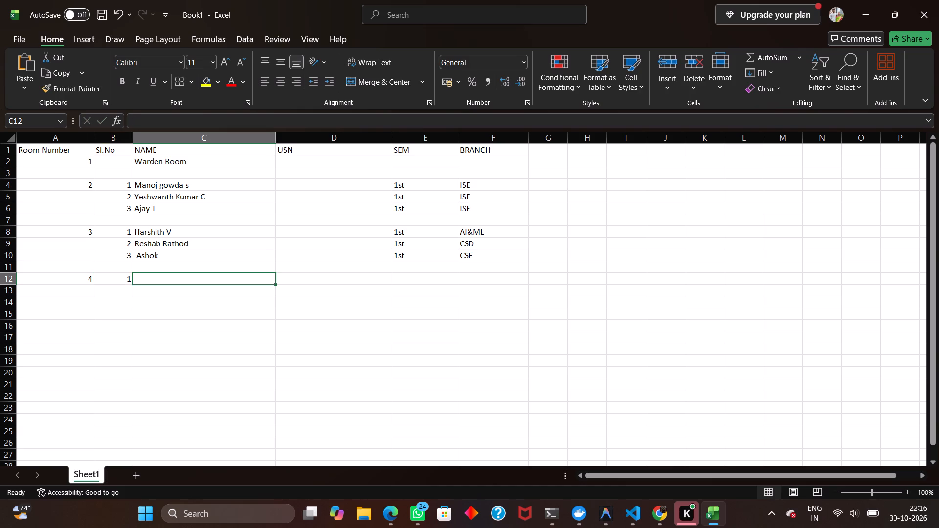
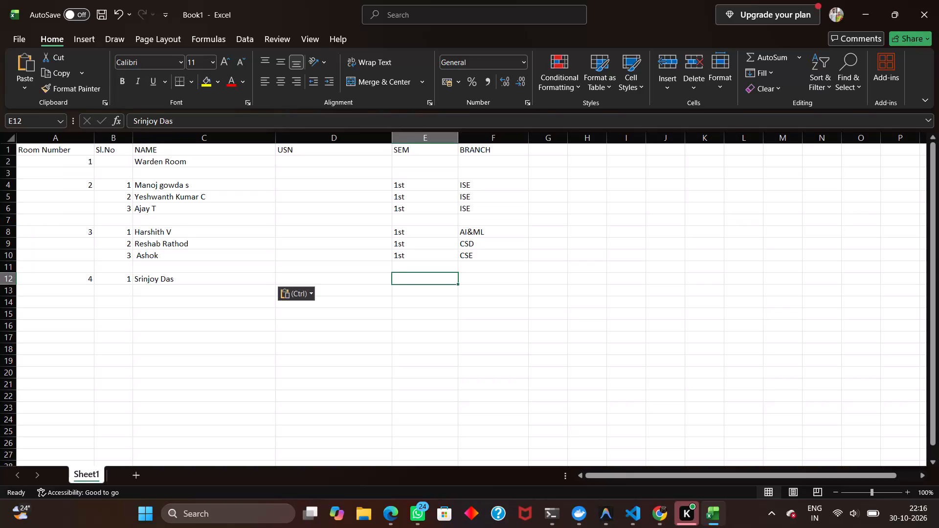
Enter 1st as the SEM value in row 12 for the first Room Number 4 student.
text(1st)
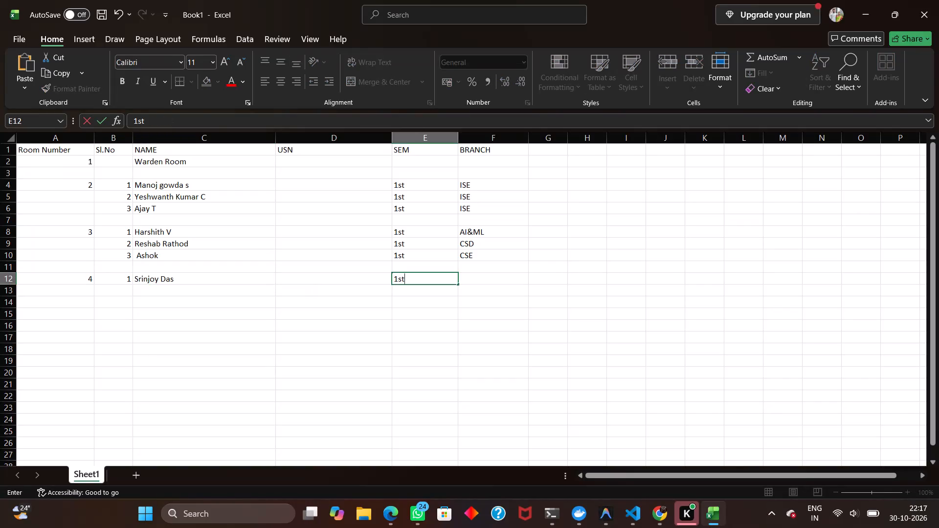
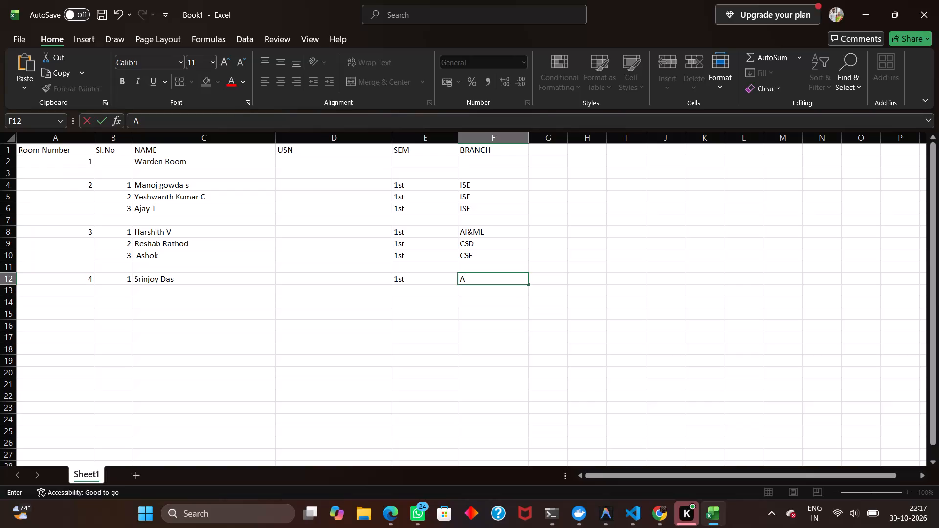
Enter AI&DS as the BRANCH value in row 12 for the first Room Number 4 student.
key(shift+i)
key(shift+ampersand)
text(DS)
key(Down)
Enter 2 as the Sl.No value in row 13 for the second Room Number 4 student.
key(Left)
key(Left)
key(Left)
key(Left)
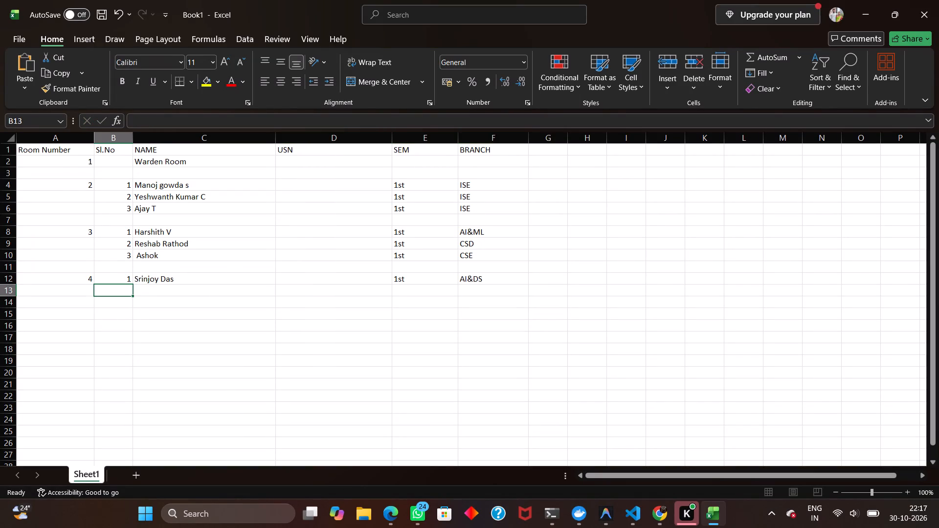
key(2)
key(Right)
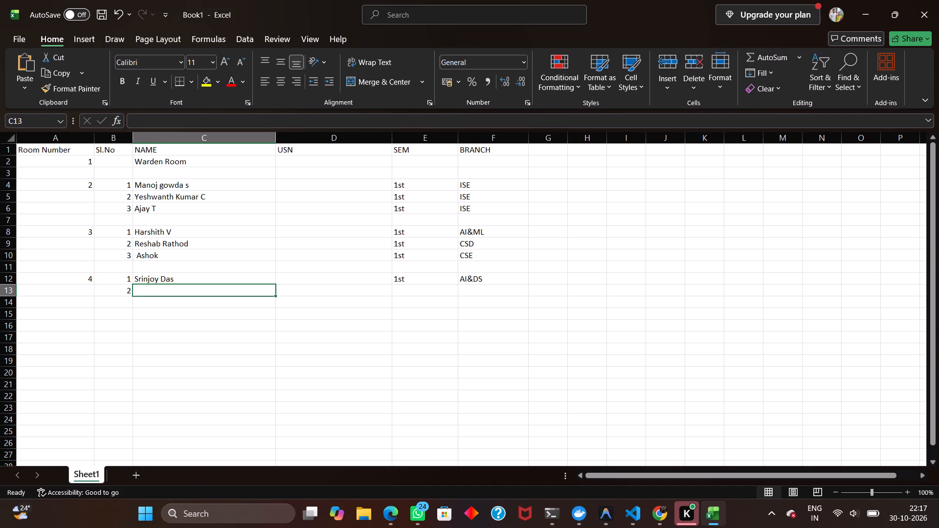
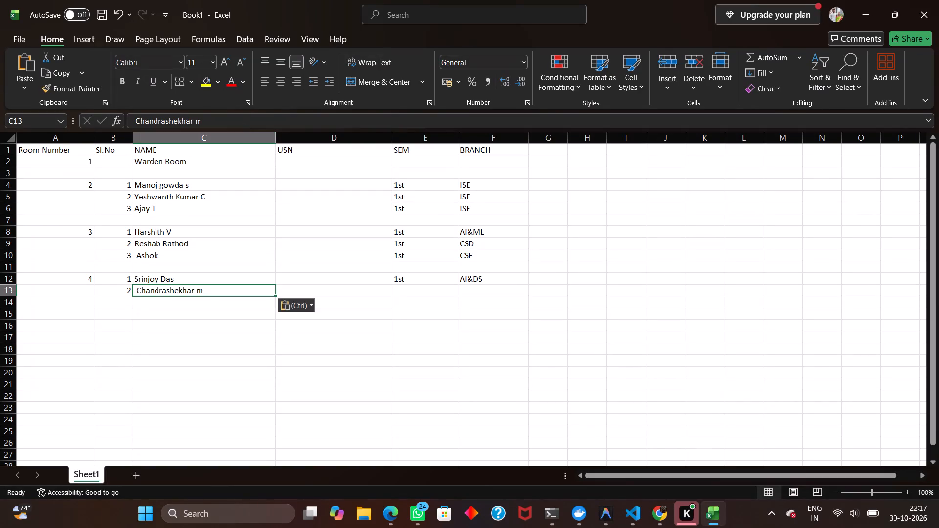
Change the final initial to a capital M in the row 13 NAME entry for the second Room Number 4 student.
click(246, 121)
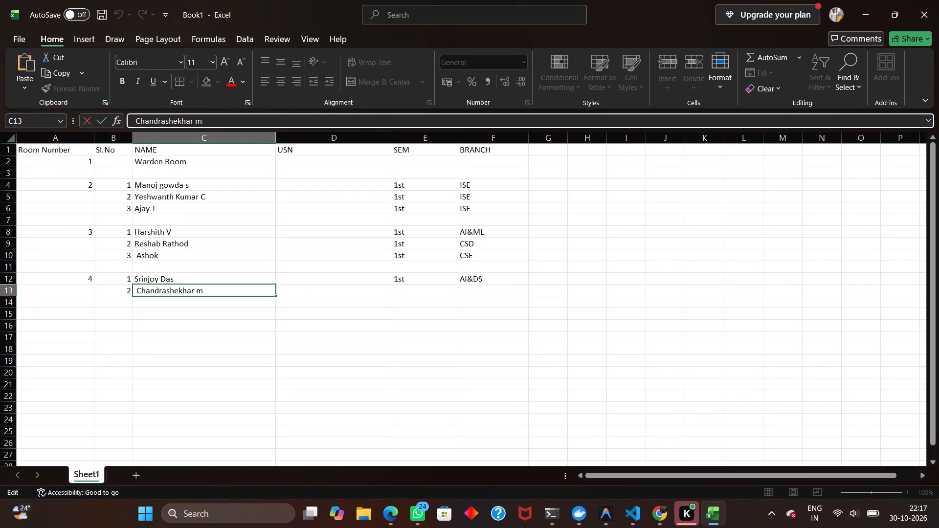
key(BackSpace)
key(shift+m)
Enter 1at as the SEM value in row 13 for the second Room Number 4 student.
click(419, 291)
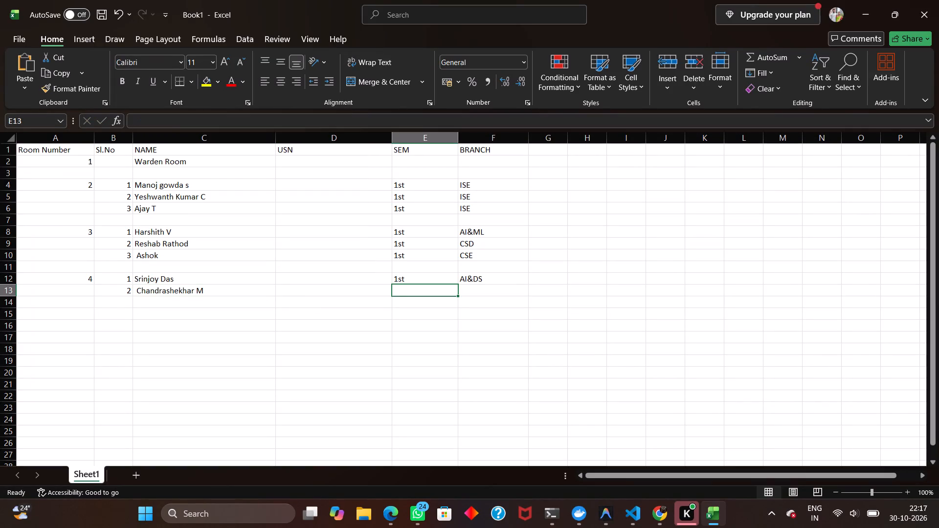
text(1at)
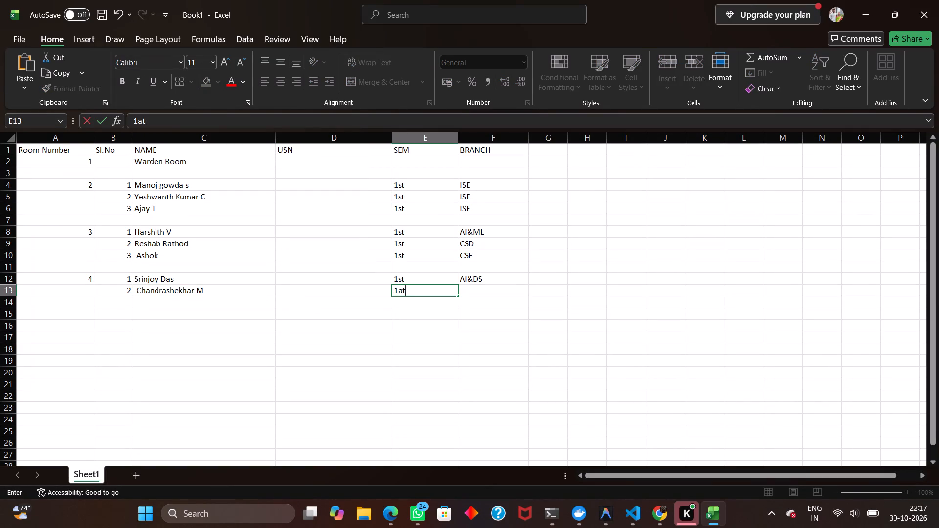
key(Right)
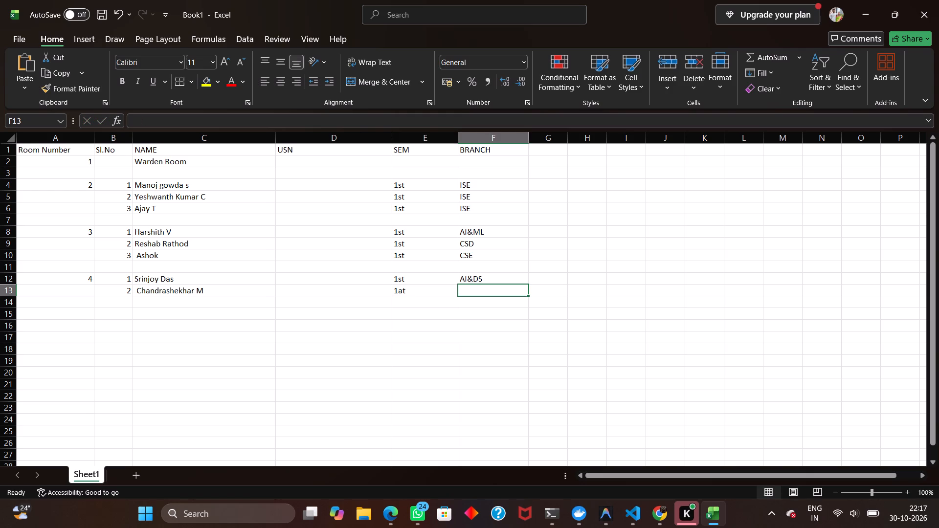
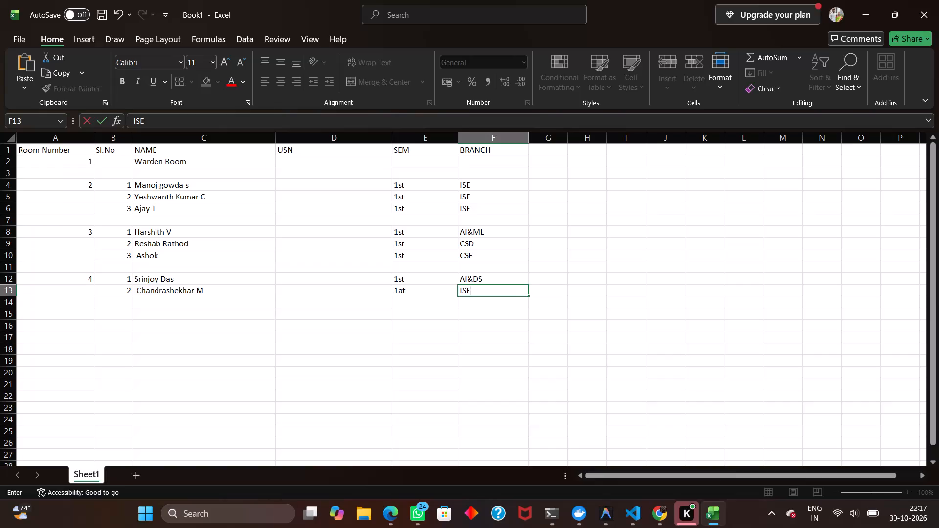
Enter serial number 3 in the Sl.No column of row 14 for the third Room Number 4 student.
key(Down)
key(Left)
key(Left)
key(Left)
key(Left)
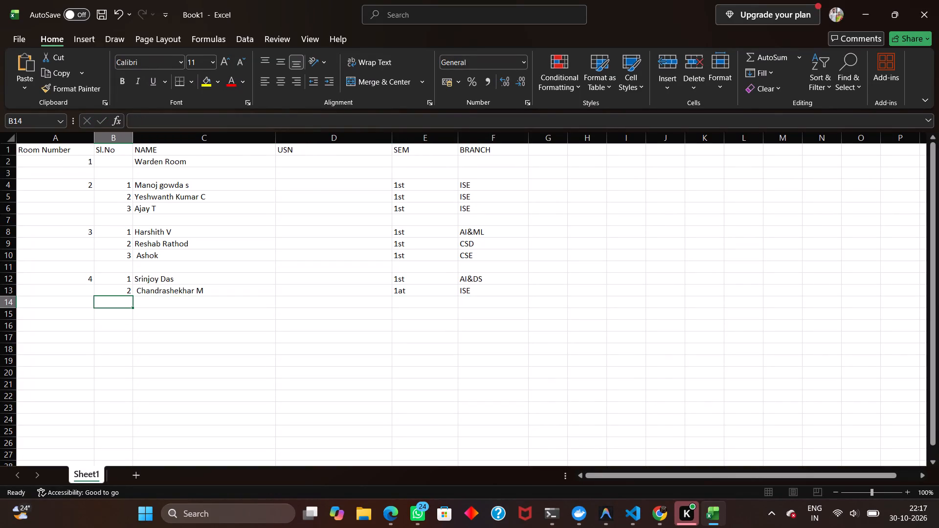
key(3)
key(Right)
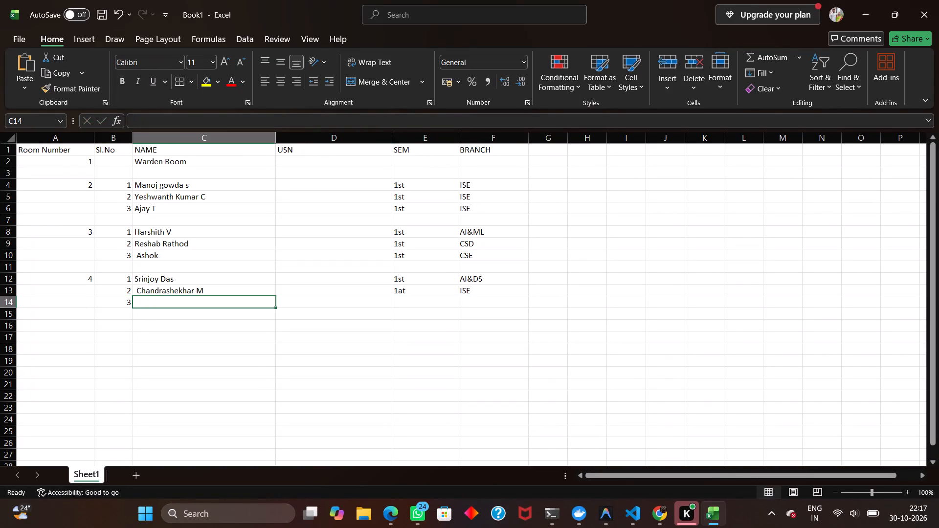
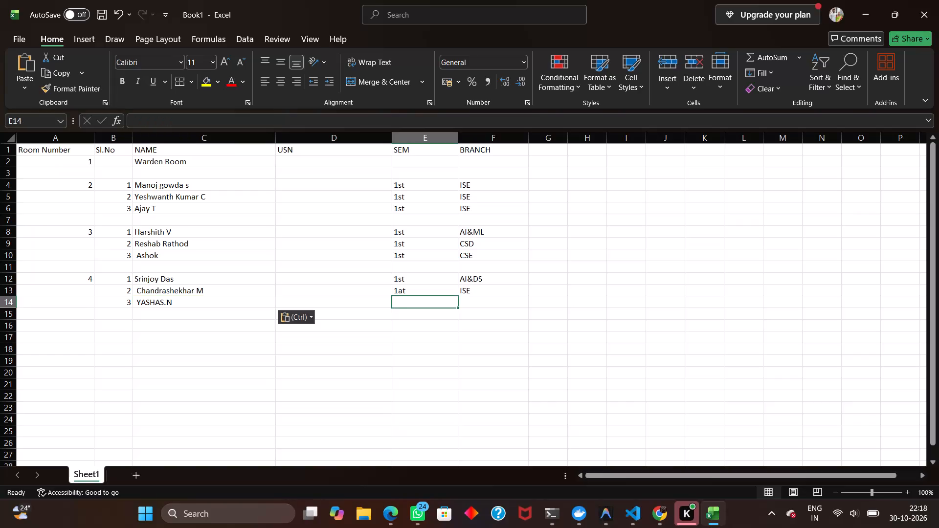
Enter 1st in the SEM column of row 14 for the third Room Number 4 student.
text(1st)
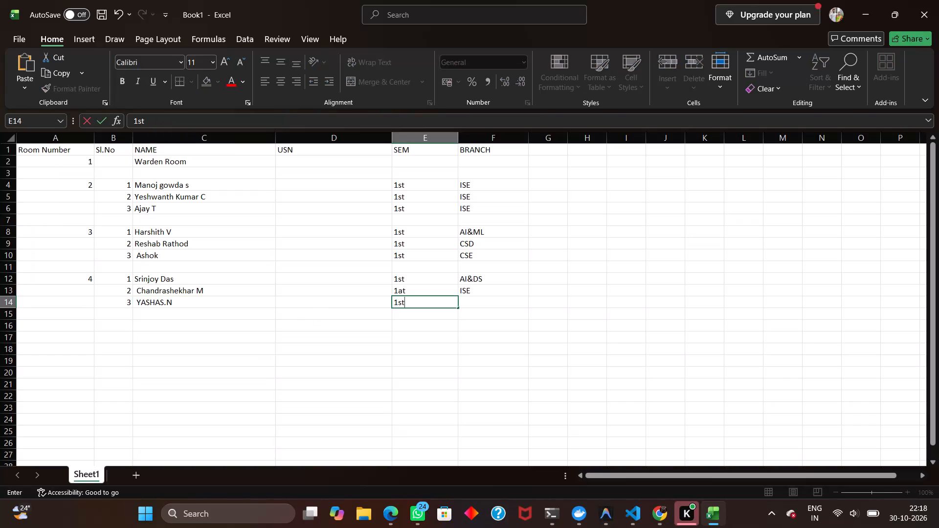
key(Right)
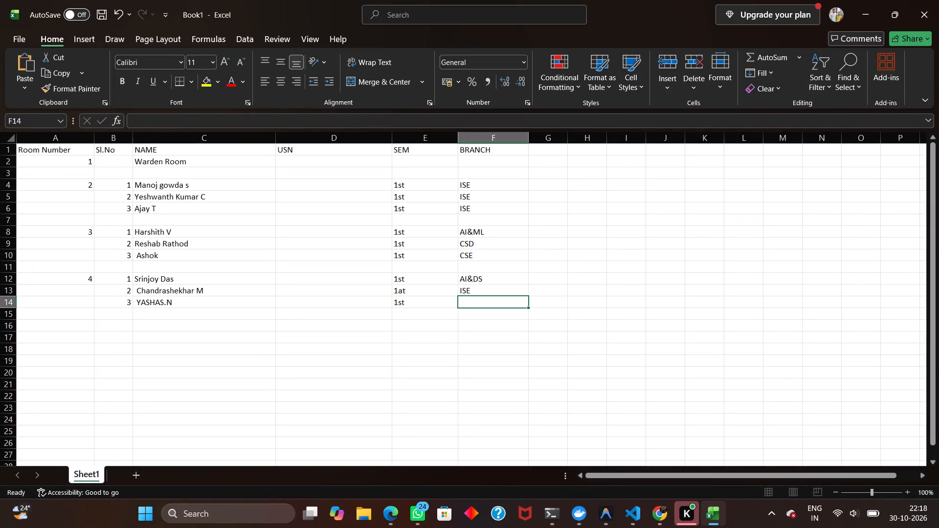
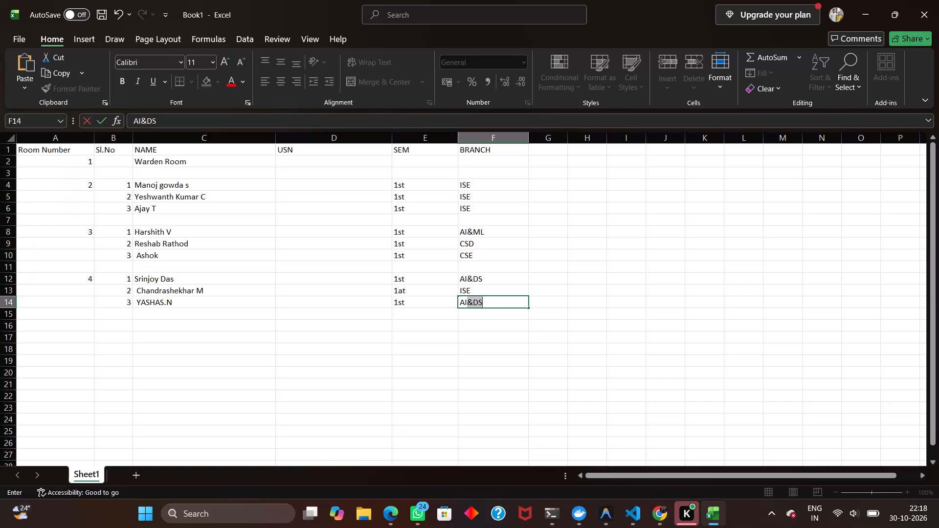
Enter AI&DS in the BRANCH column of row 14 for the third Room Number 4 student.
key(shift+ampersand)
text(DS)
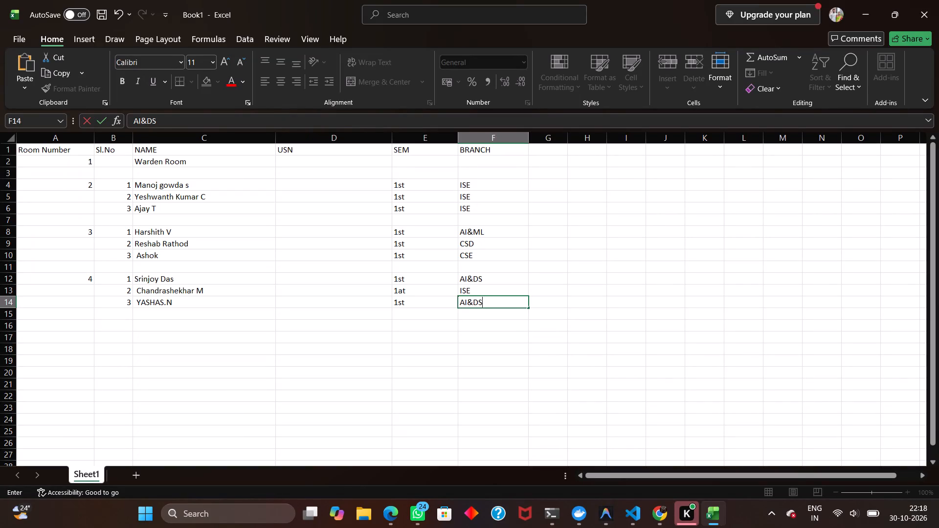
Correct the SEM entry in row 13 for the second Room Number 4 student to 1st.
click(402, 294)
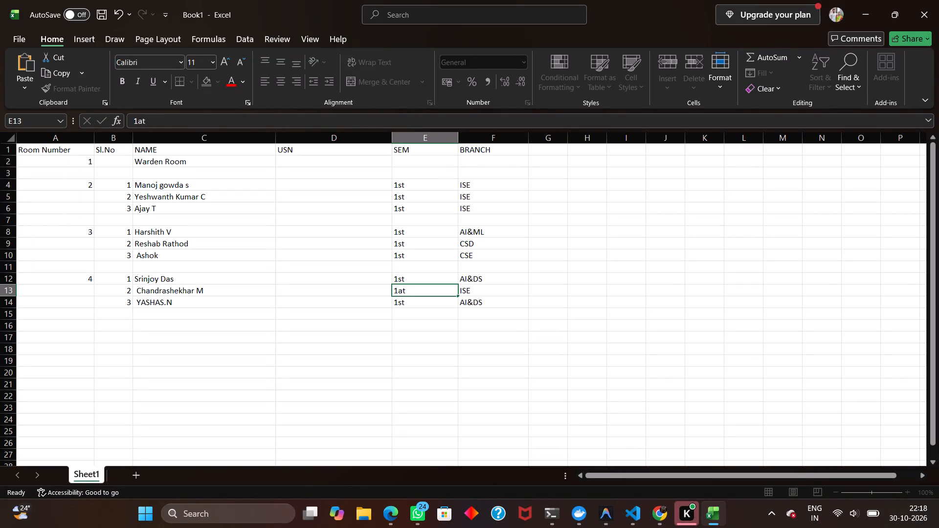
click(241, 125)
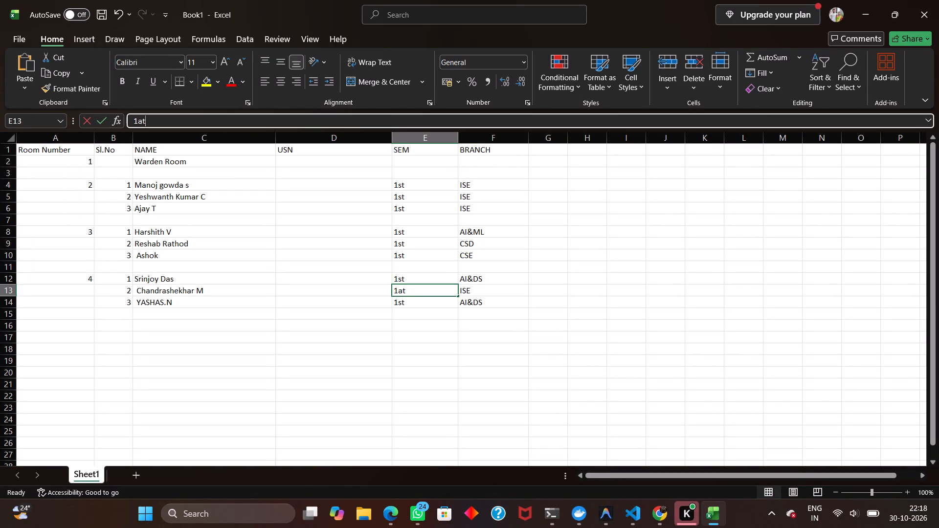
key(BackSpace)
key(BackSpace)
text(st)
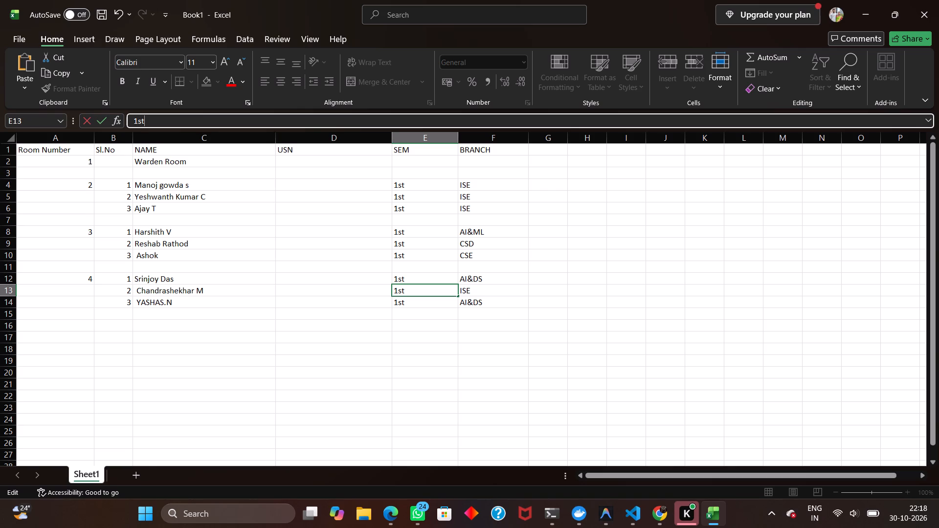
Enter serial number 4 in the Sl.No column of row 15 for the fourth Room Number 4 student.
click(124, 314)
key(4)
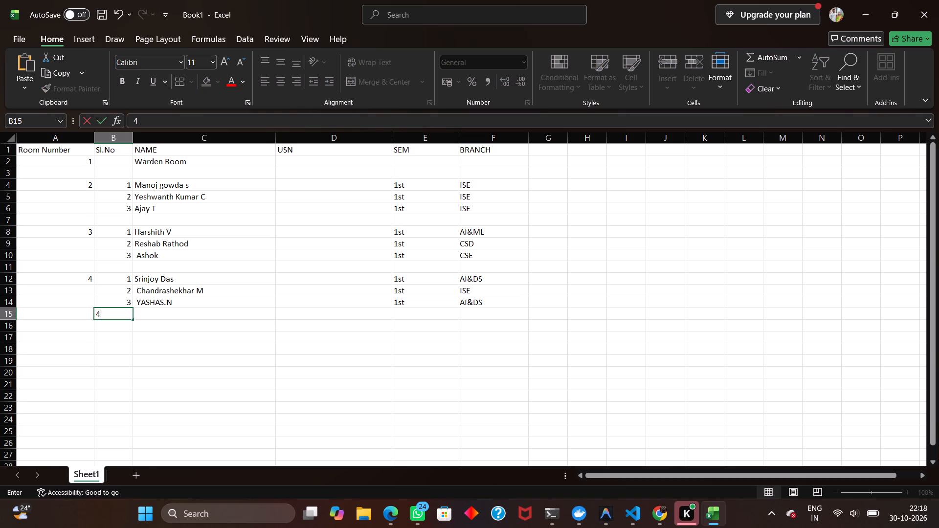
click(180, 313)
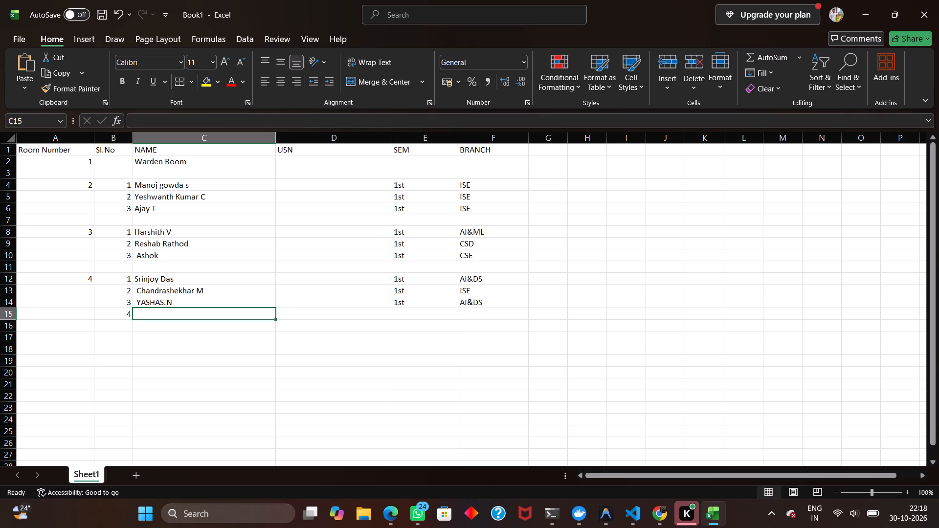
Rewrite the all-capitals first name in the NAME column of row 14 with only its first letter capitalised.
click(164, 299)
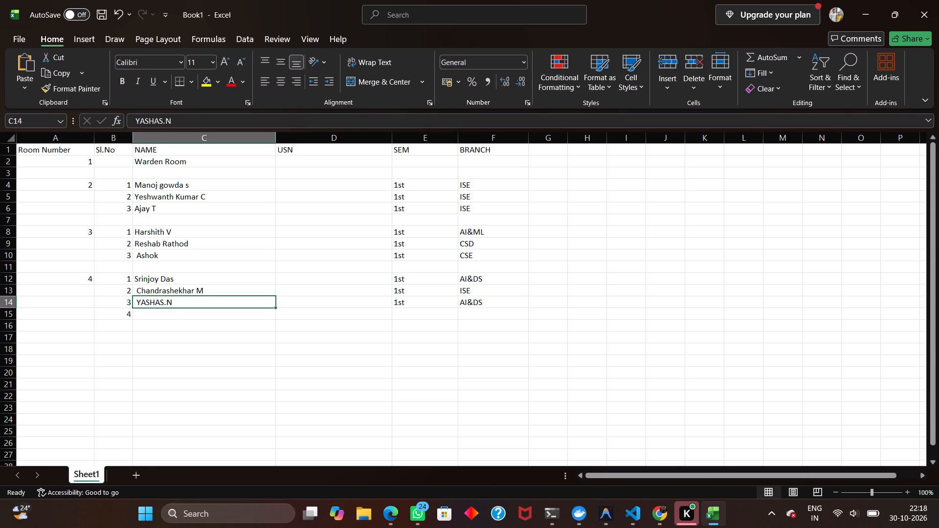
click(146, 119)
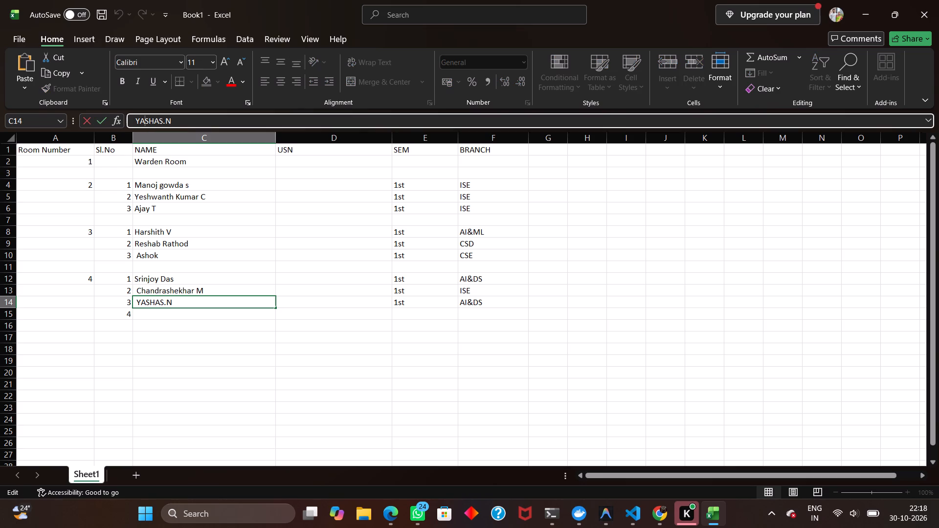
key(a)
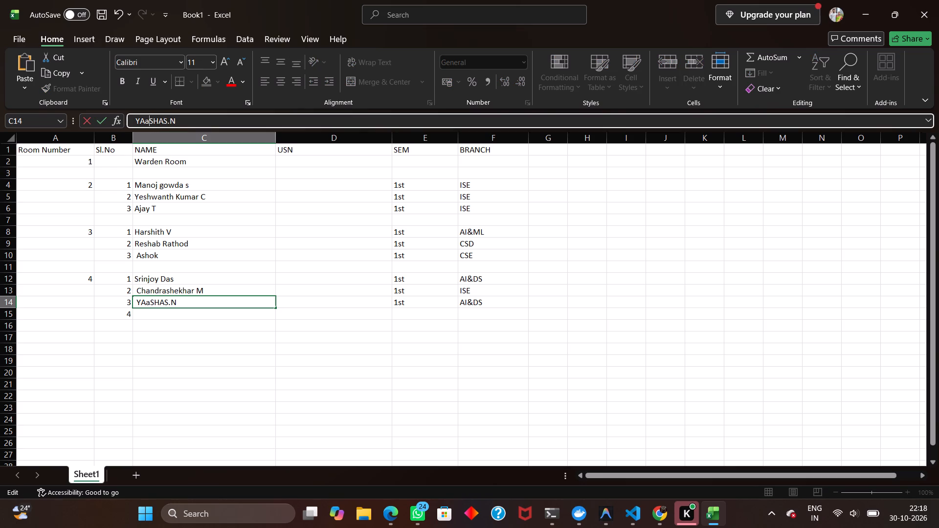
text(shan)
key(BackSpace)
key(s)
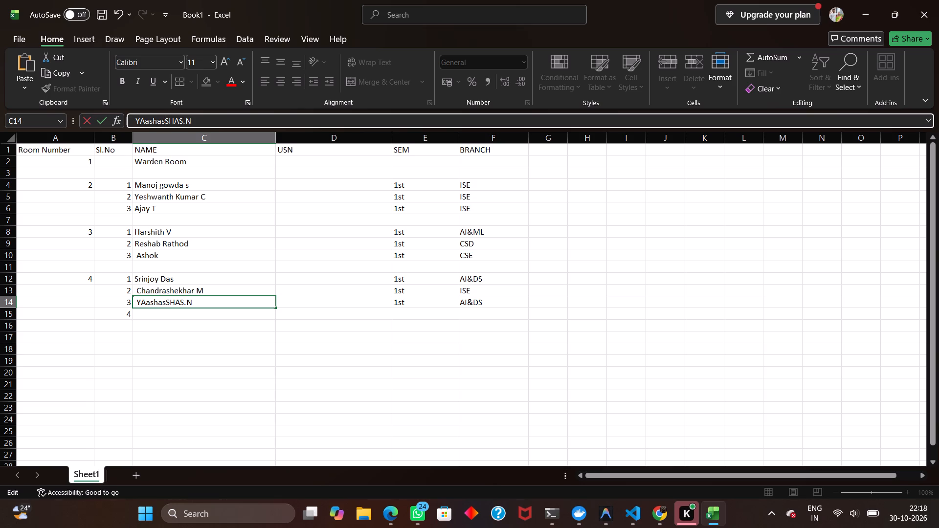
key(Right)
key(Right)
key(Right)
key(Right)
key(BackSpace)
key(BackSpace)
key(BackSpace)
key(BackSpace)
key(Left)
key(Left)
key(Left)
key(Left)
key(Left)
key(BackSpace)
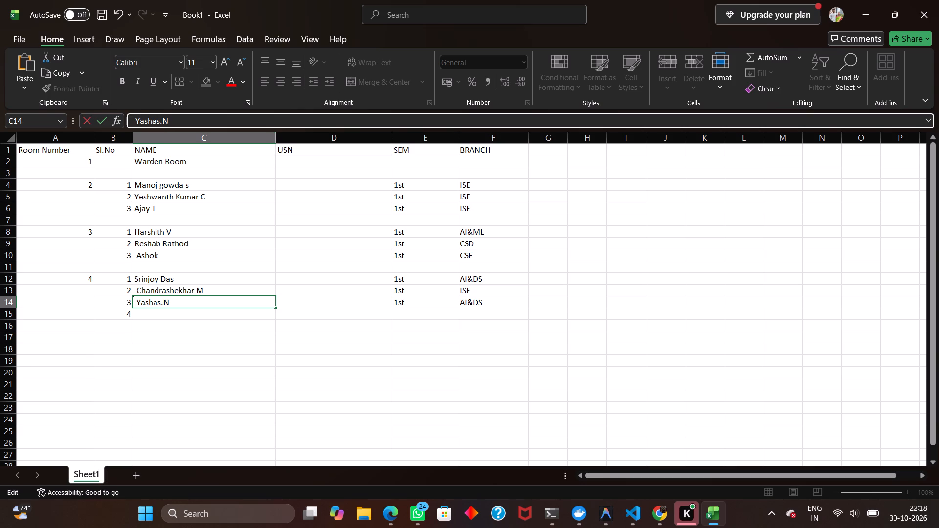
click(246, 316)
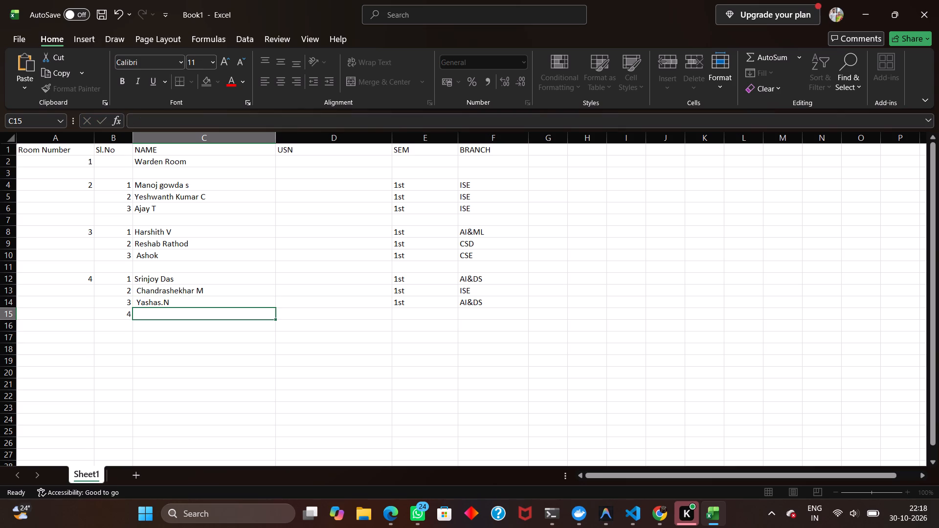
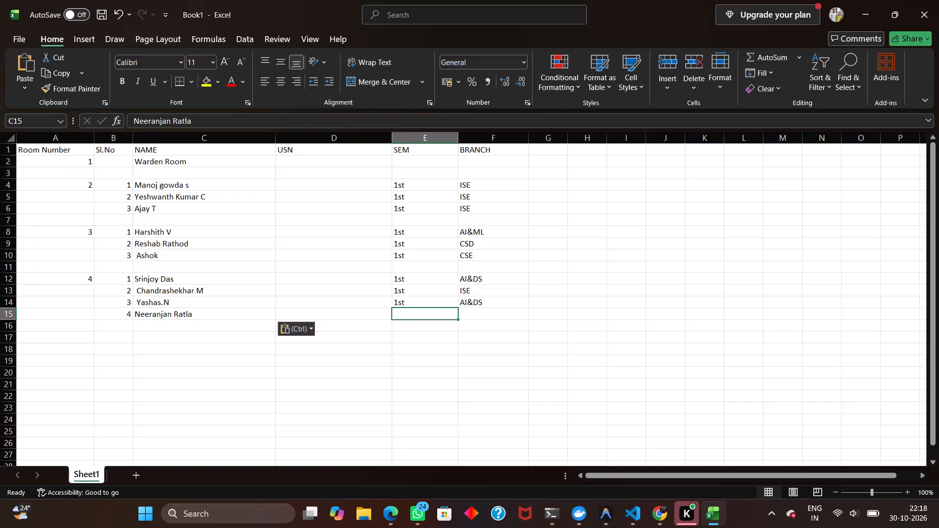
Enter 1st in the SEM column of row 15 for the fourth Room Number 4 student.
text(1st)
key(Right)
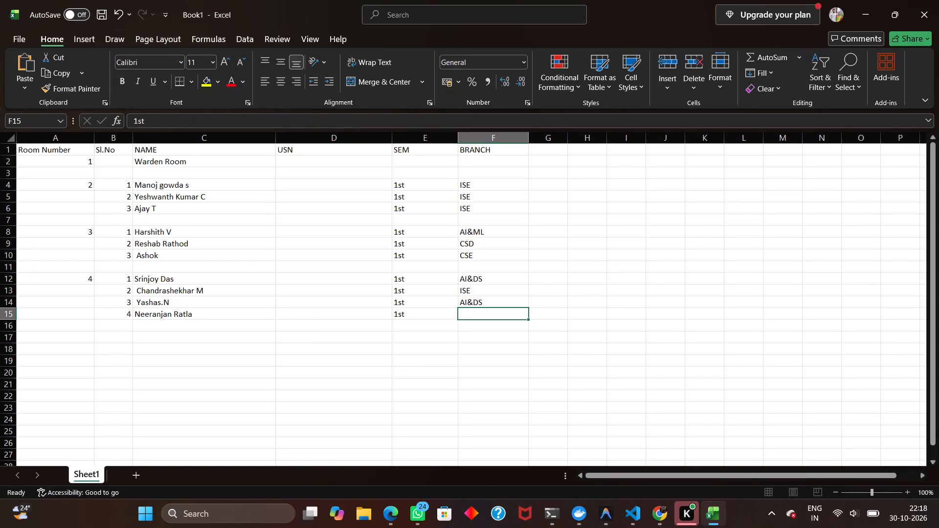
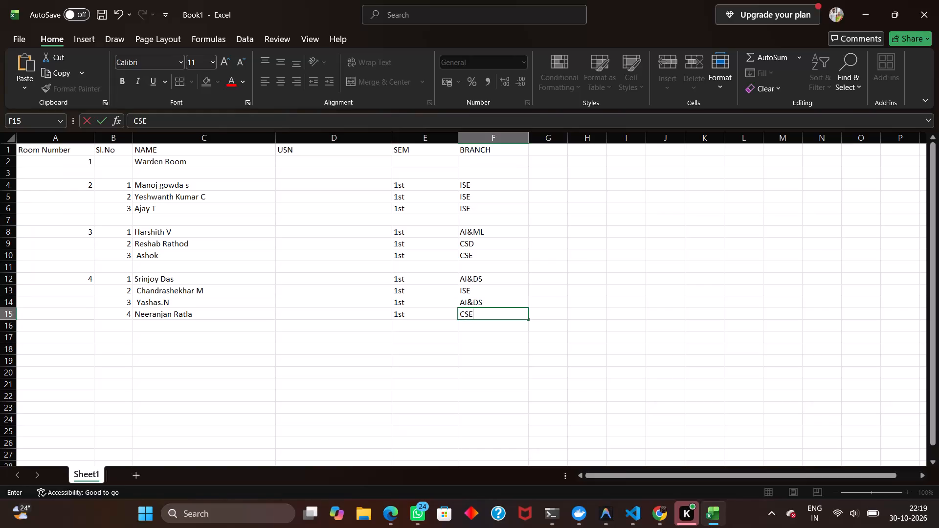
Enter 5 in the Room Number column of row 17, leaving row 16 blank below the Room Number 4 records.
key(Down)
key(Down)
key(Left)
key(Left)
key(Left)
key(Left)
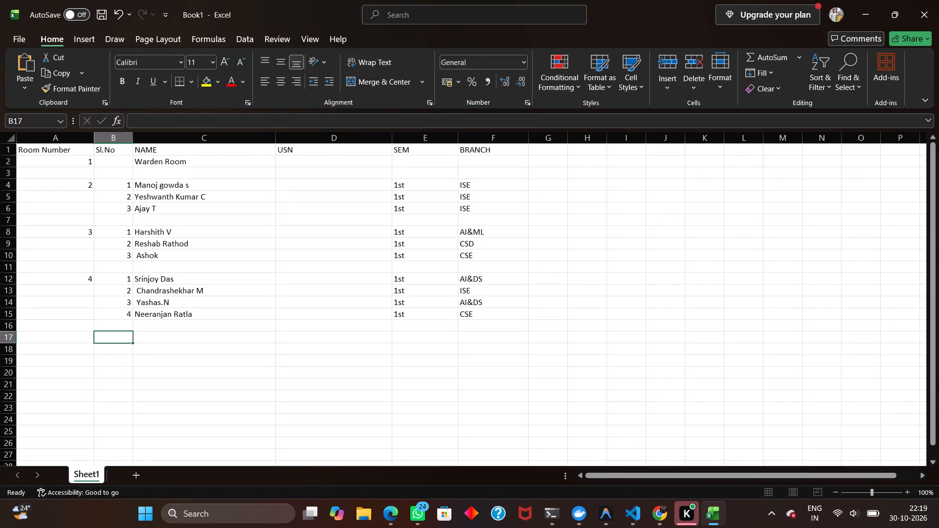
key(Left)
key(5)
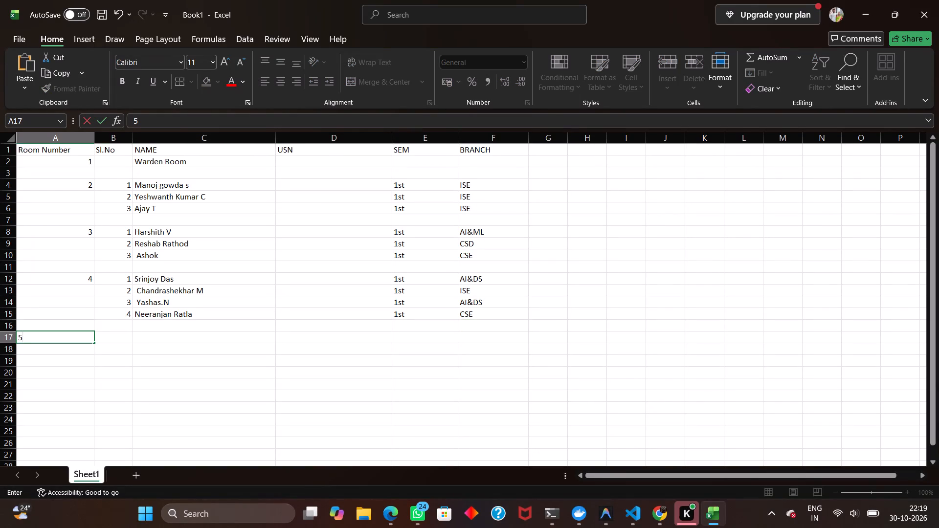
Number the Room Number 5 students 1, 2 and 3 in the Sl.No column of rows 17 to 19.
key(Right)
key(1)
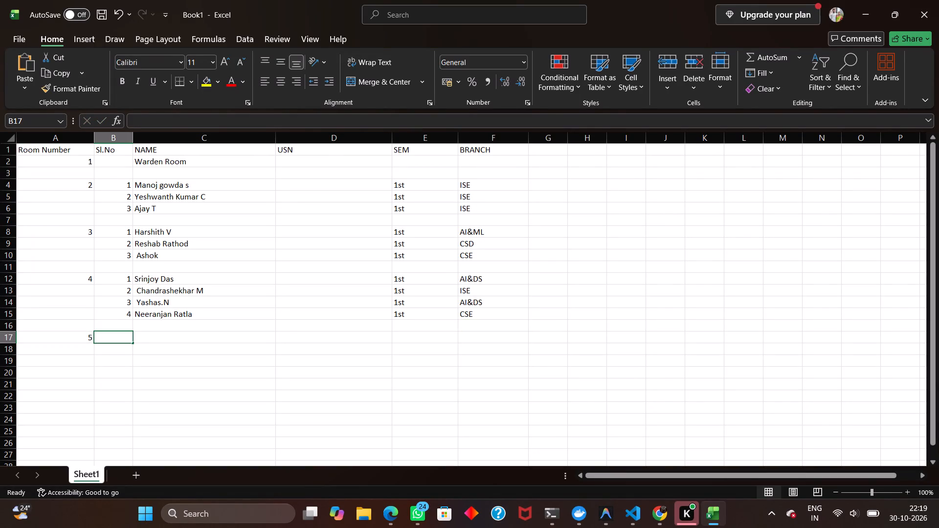
key(Down)
key(2)
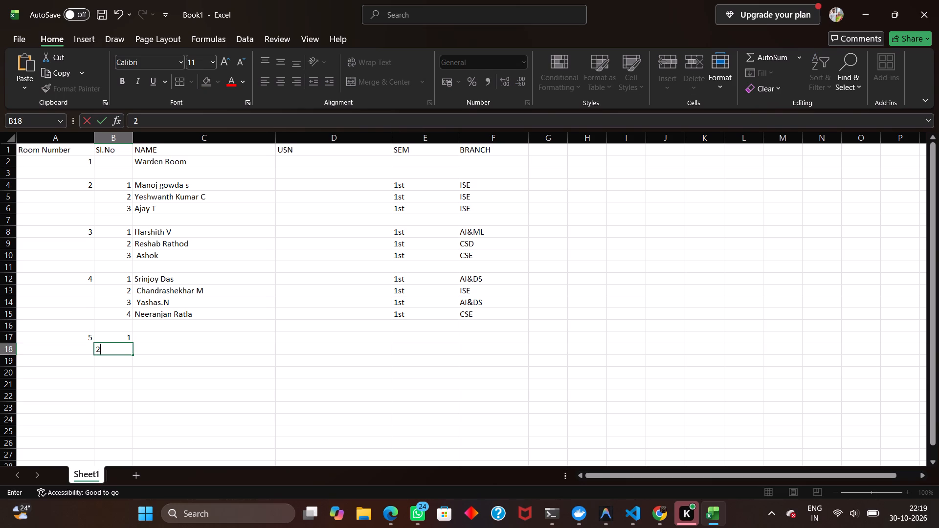
key(Down)
key(3)
key(Up)
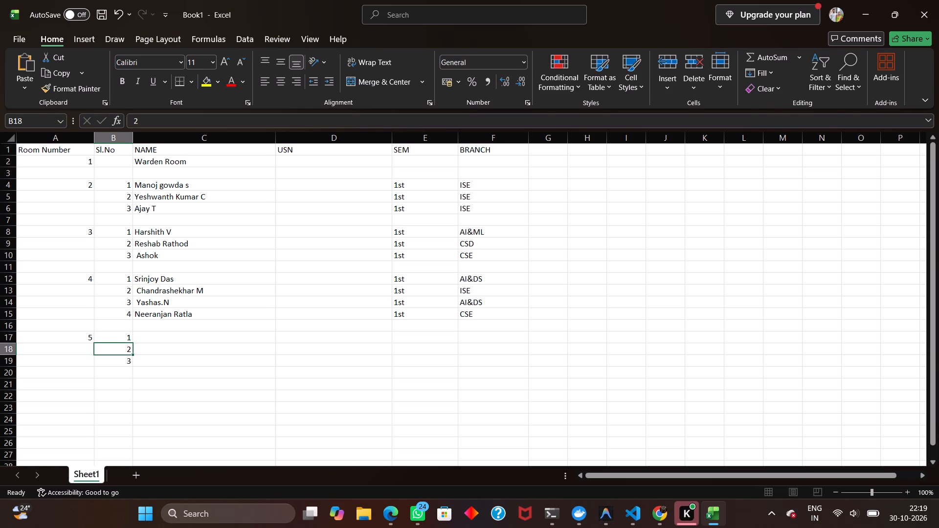
key(Up)
key(Right)
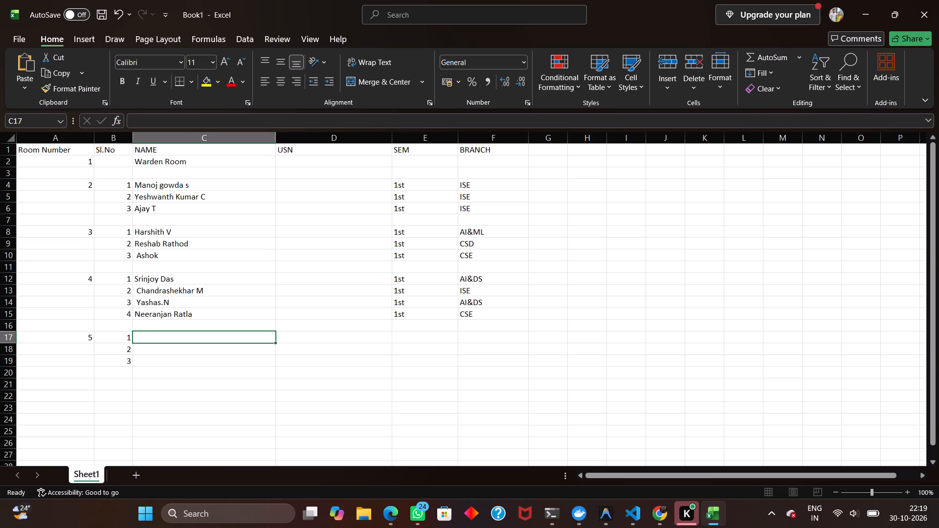
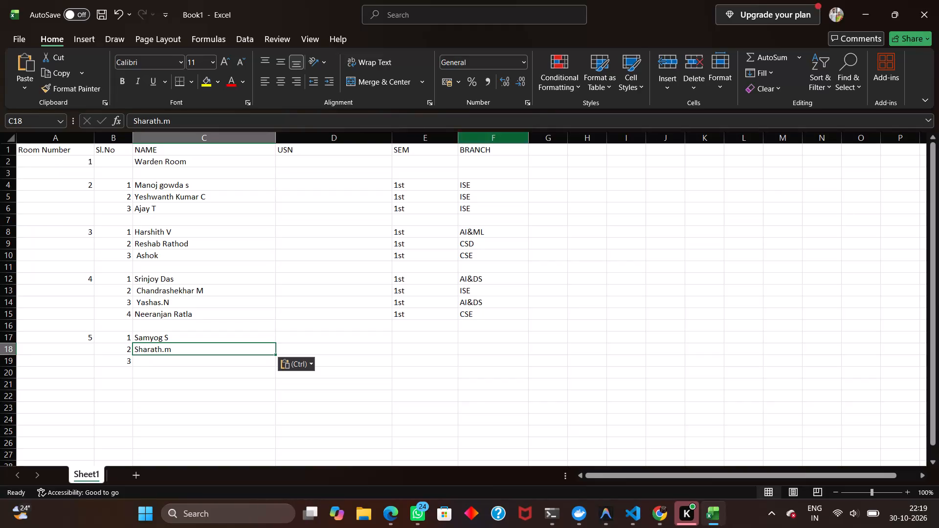
Change the trailing initial of the second Room Number 5 student's name in C18 to a capital M.
click(478, 124)
key(BackSpace)
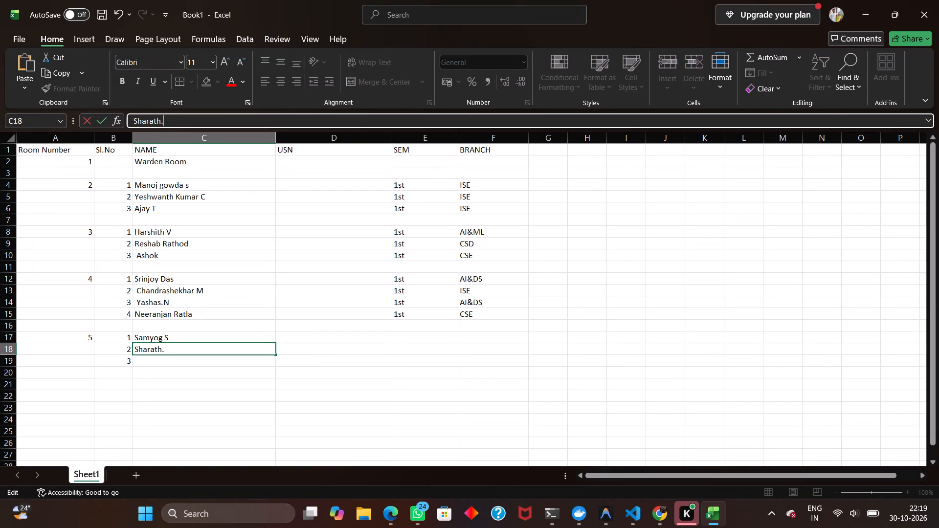
key(shift+m)
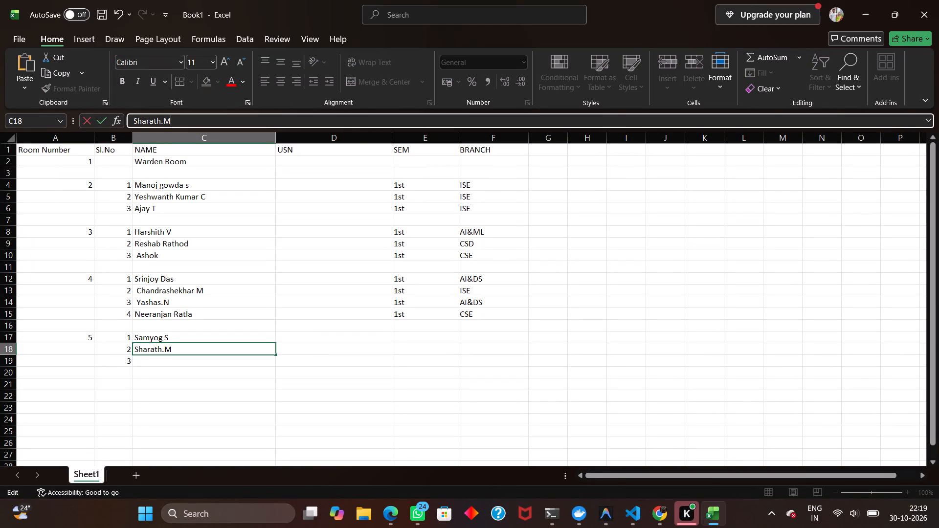
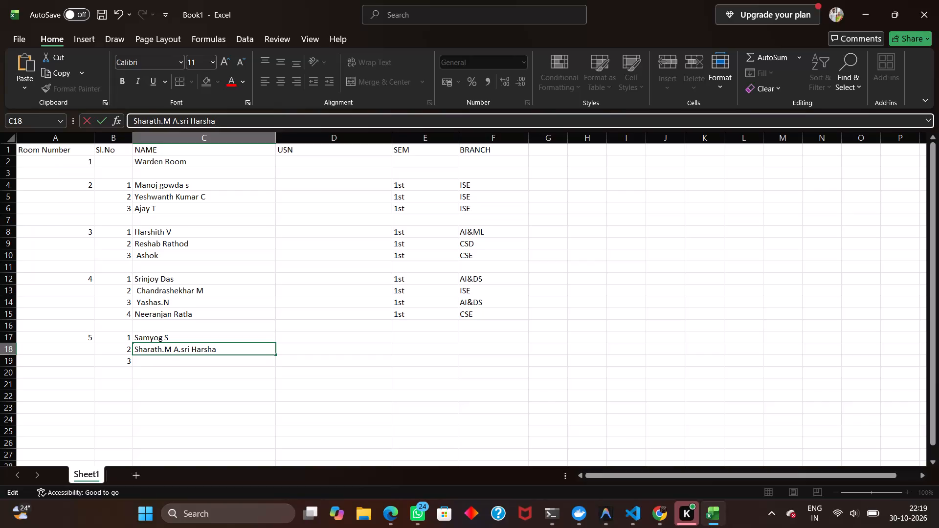
Undo the paste that added a second student's name after the existing name in C18.
key(ctrl+z)
key(Down)
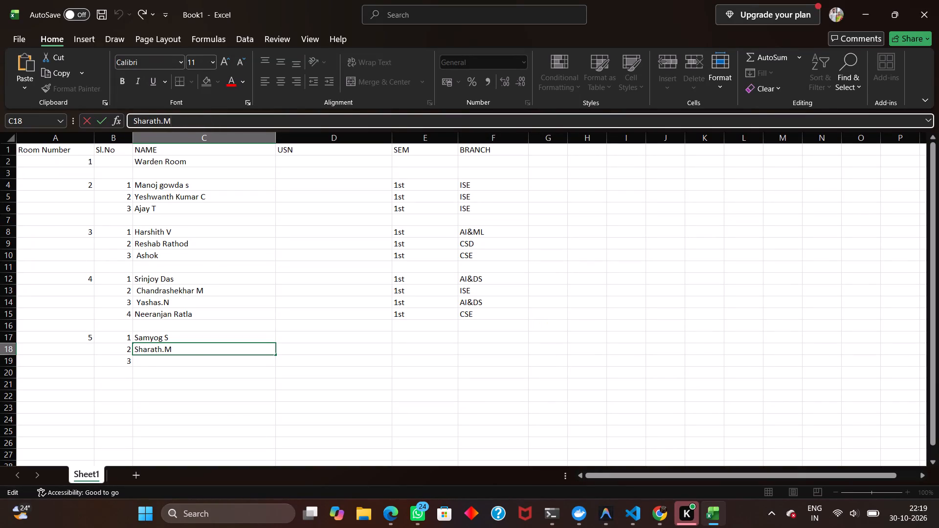
Paste the copied name into C19 for the third Room Number 5 student and capitalise the "s" following the initial.
click(264, 357)
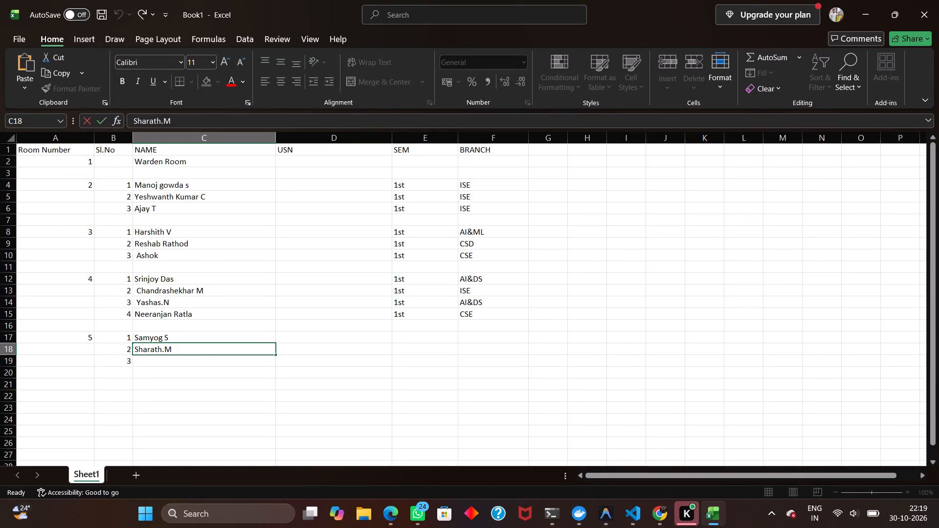
key(ctrl+v)
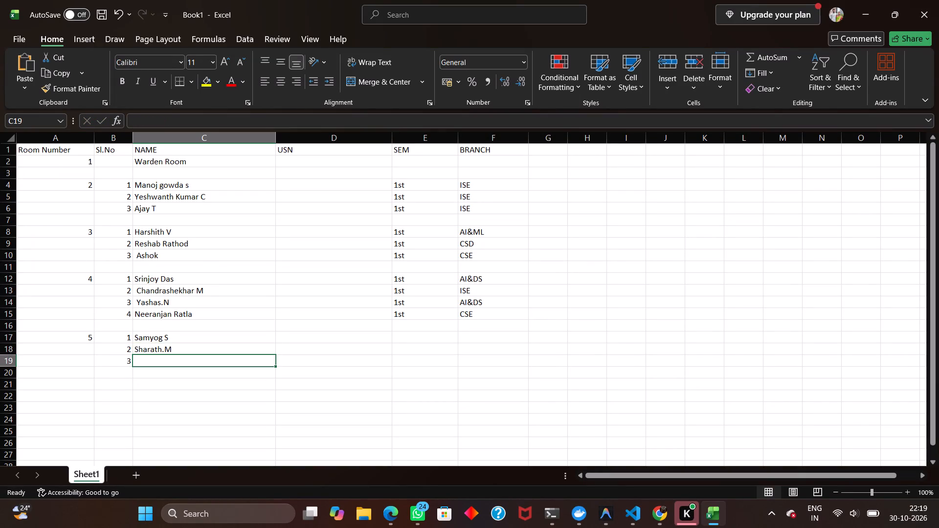
click(155, 124)
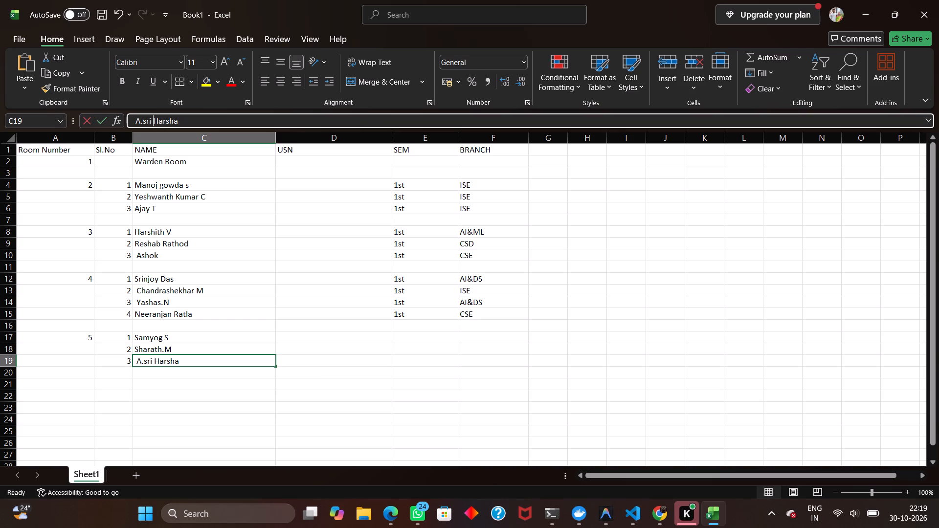
key(Left)
key(Left)
key(Left)
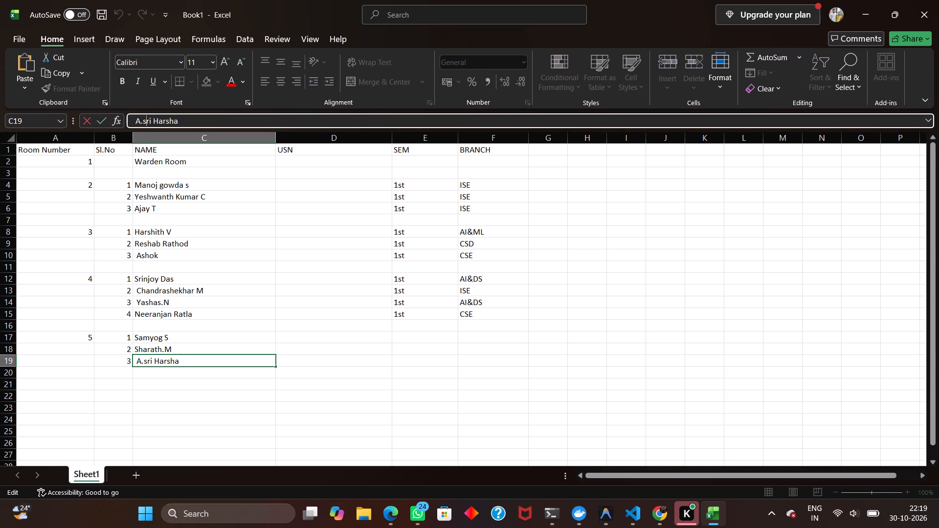
key(shift+s)
key(Left)
key(BackSpace)
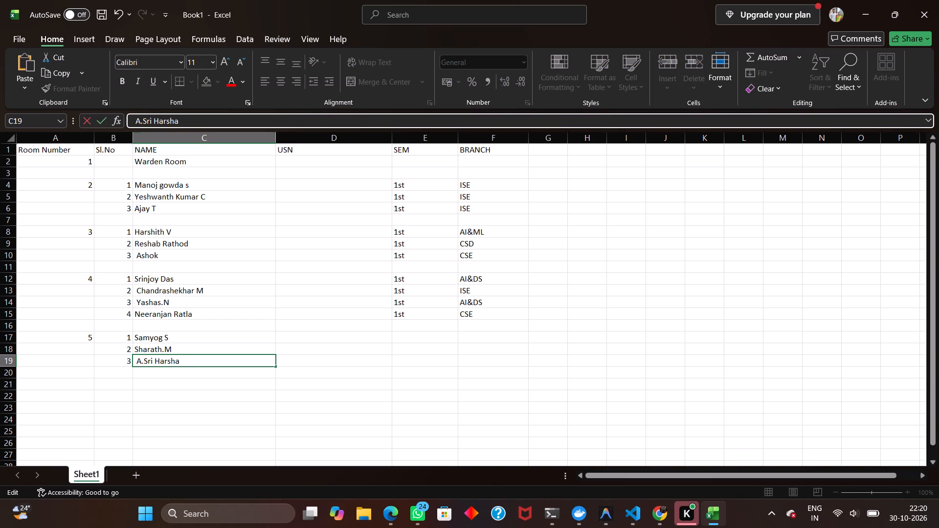
Enter 1st as the semester for all three Room Number 5 students in E17 through E19.
click(399, 336)
text(1st)
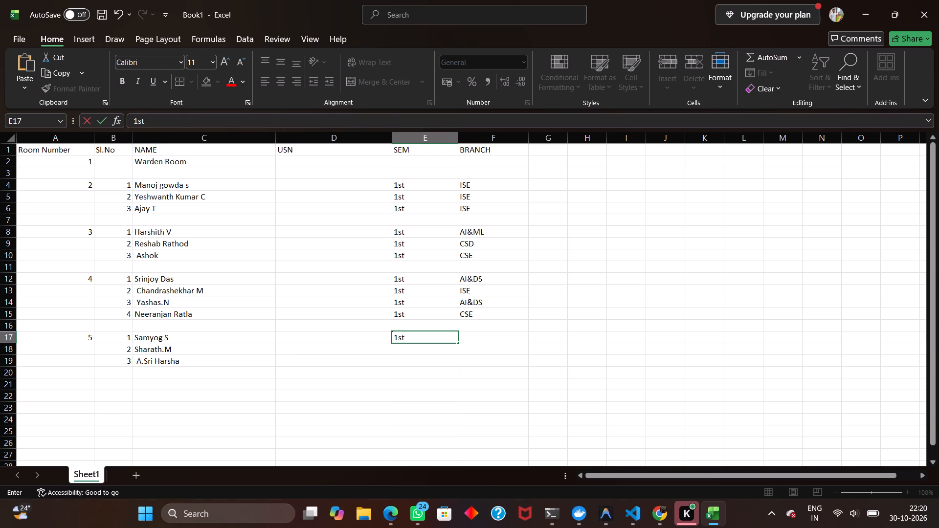
key(Down)
text(1st)
key(Down)
text(1st)
key(Up)
key(Right)
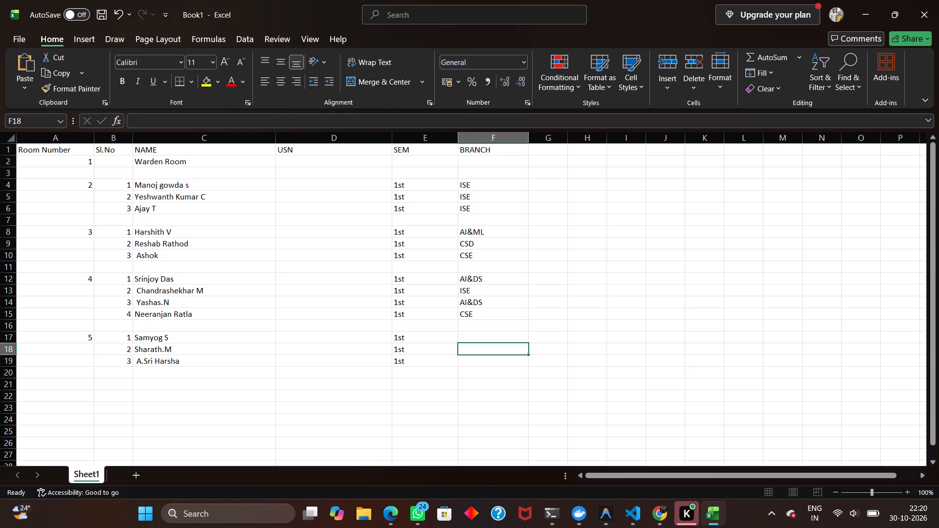
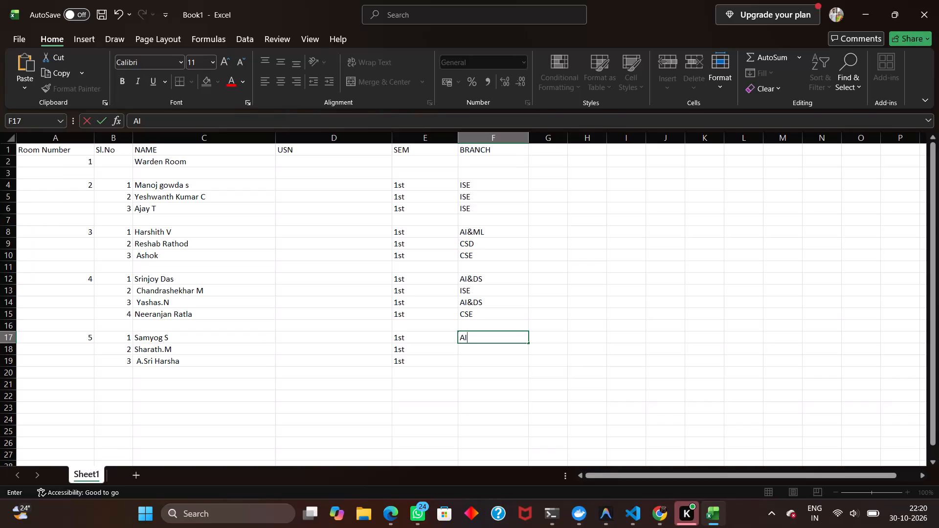
Enter the Room Number 5 students' branches in F17 through F19 as AI&DS, AI&ML and AI&DS.
text(&DS)
key(Down)
text(AI)
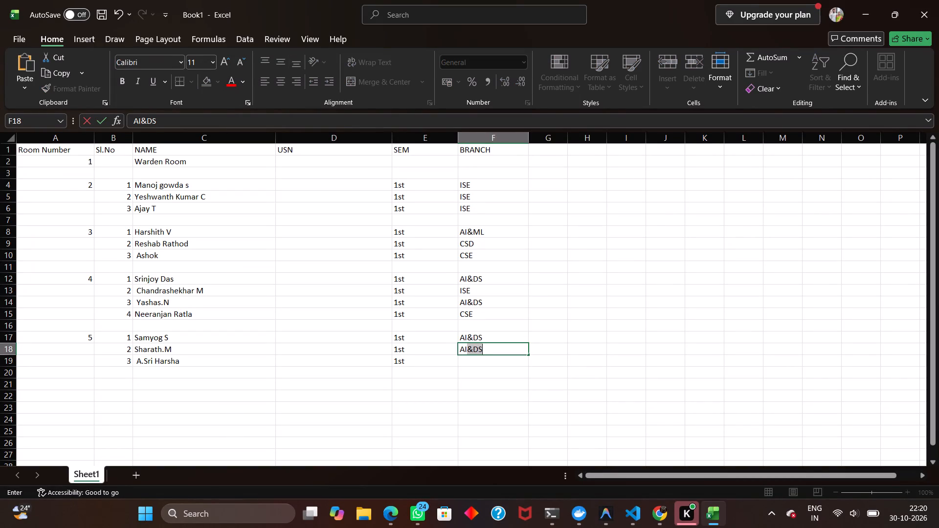
key(shift+ampersand)
text(ML)
key(Down)
text(AI)
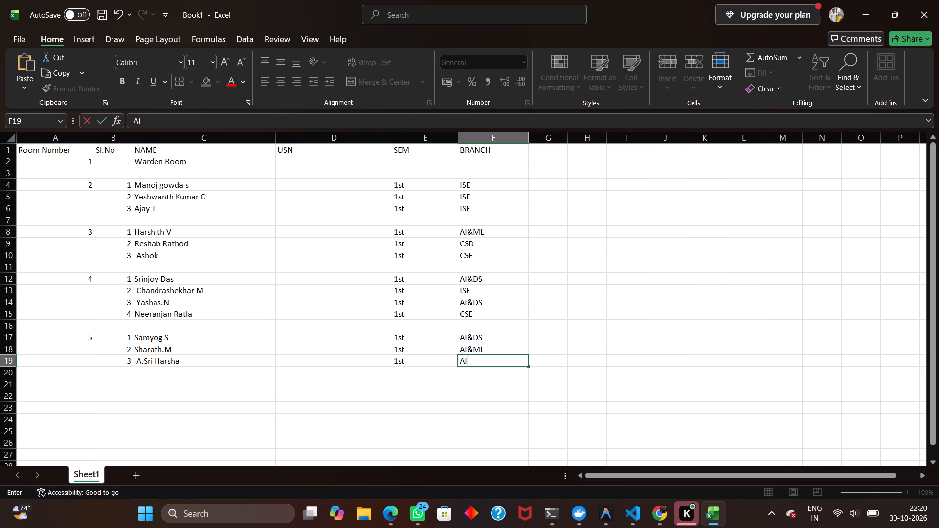
key(shift+ampersand)
text(DS)
Start the Room Number 6 block with 6 in A21 and serial numbers 1, 2 and 3 in B21 through B23.
key(Down)
key(Down)
key(Left)
key(Left)
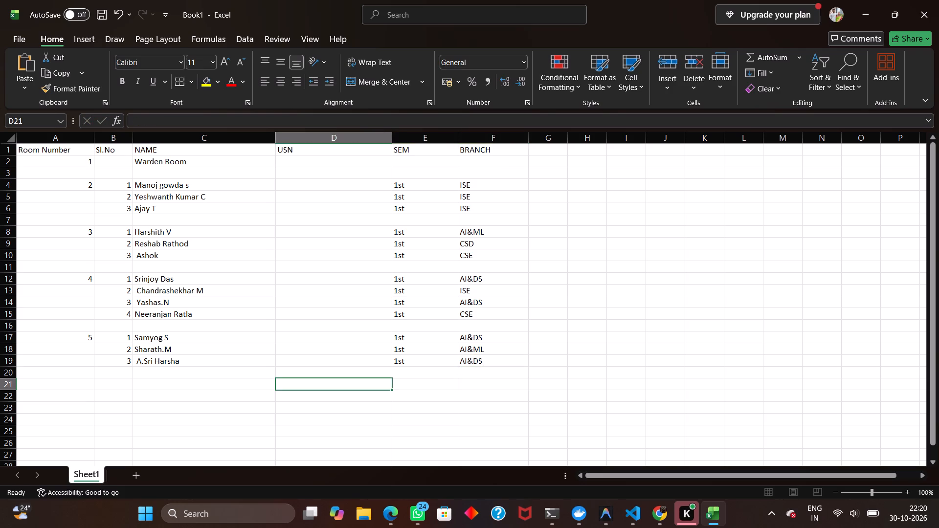
key(Left)
key(Left)
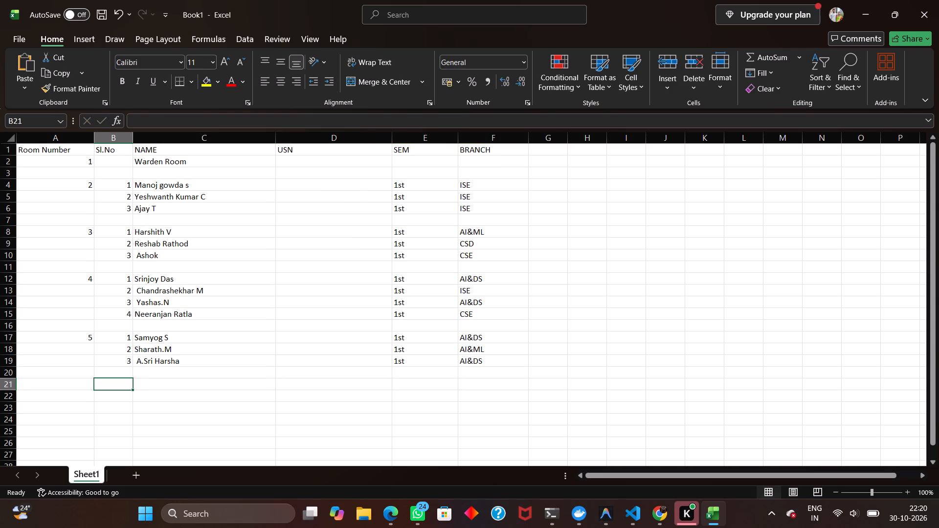
key(Left)
key(6)
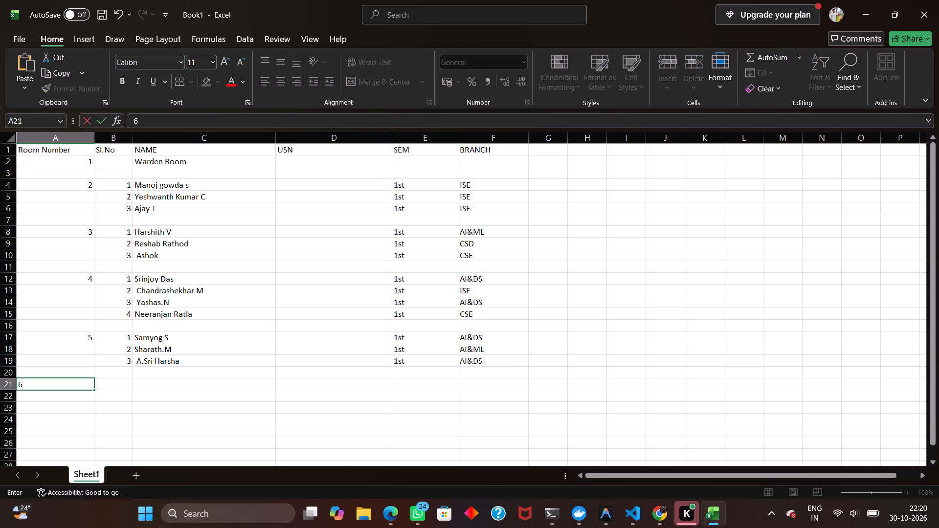
key(Right)
key(1)
key(Down)
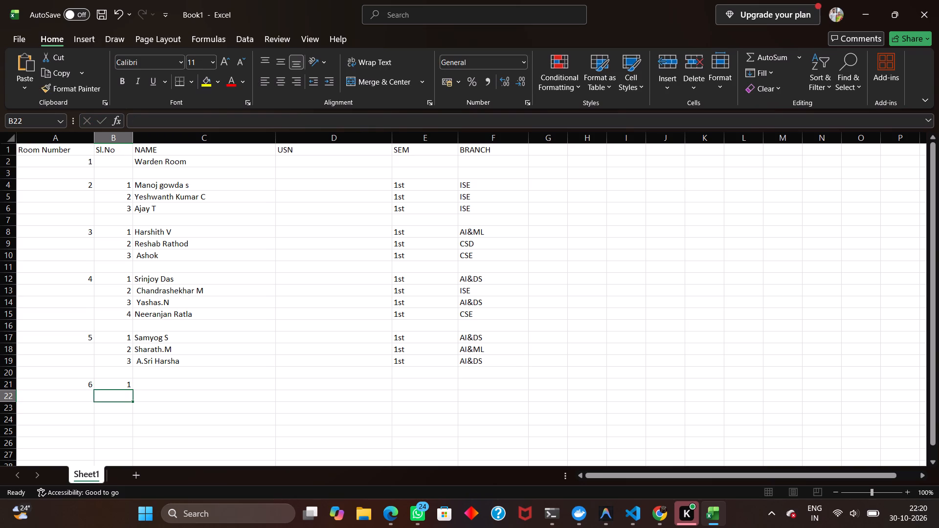
key(2)
key(Down)
key(3)
key(Up)
key(Up)
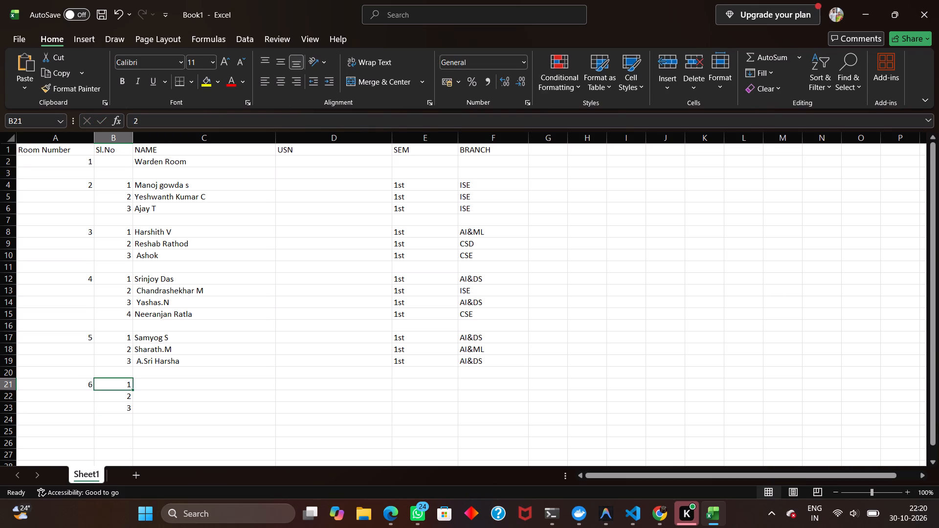
key(Right)
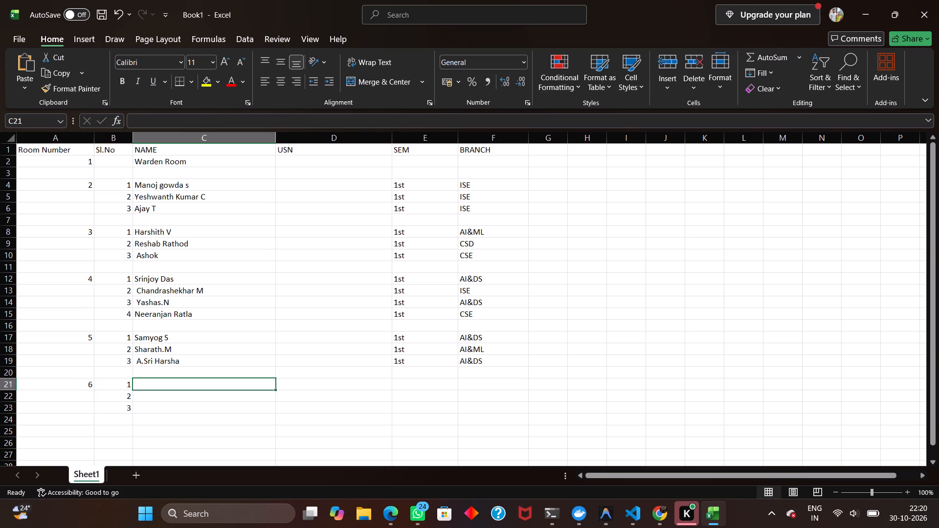
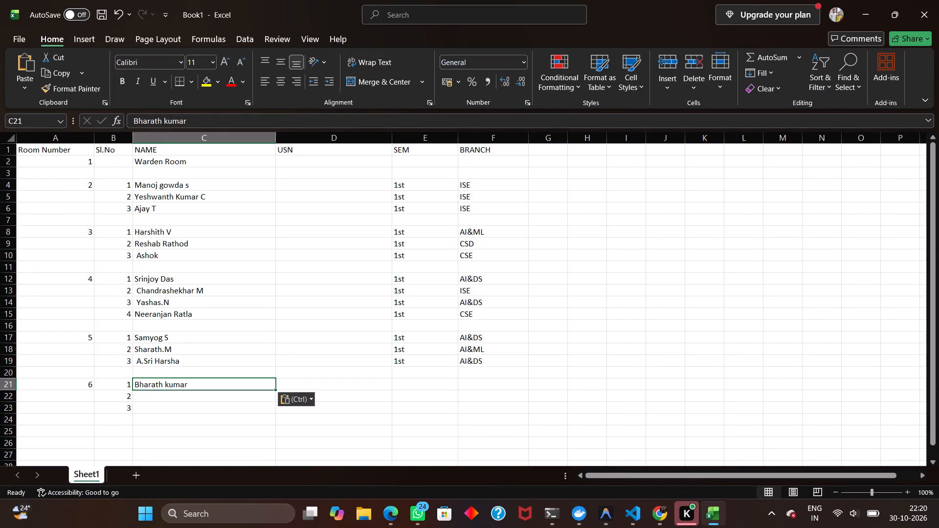
Correct the first Room Number 6 student's name in C21 so its second word starts with a capital K.
click(169, 120)
key(BackSpace)
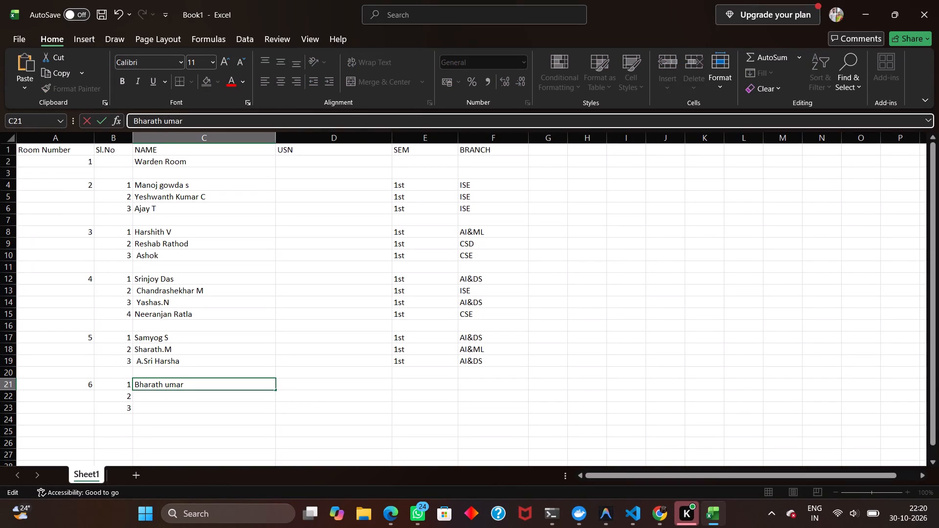
key(shift+k)
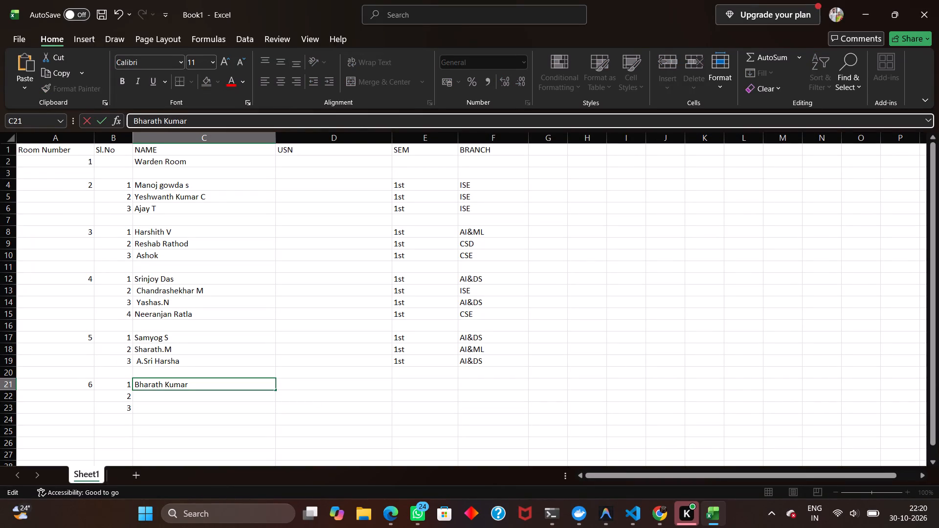
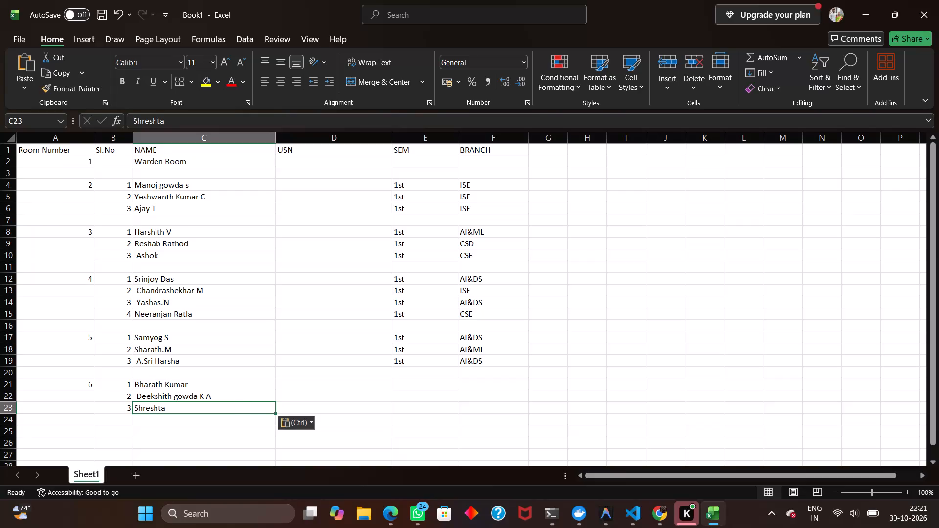
Enter 1st as the semester for the first Room Number 6 student in E21.
click(405, 386)
text(1st)
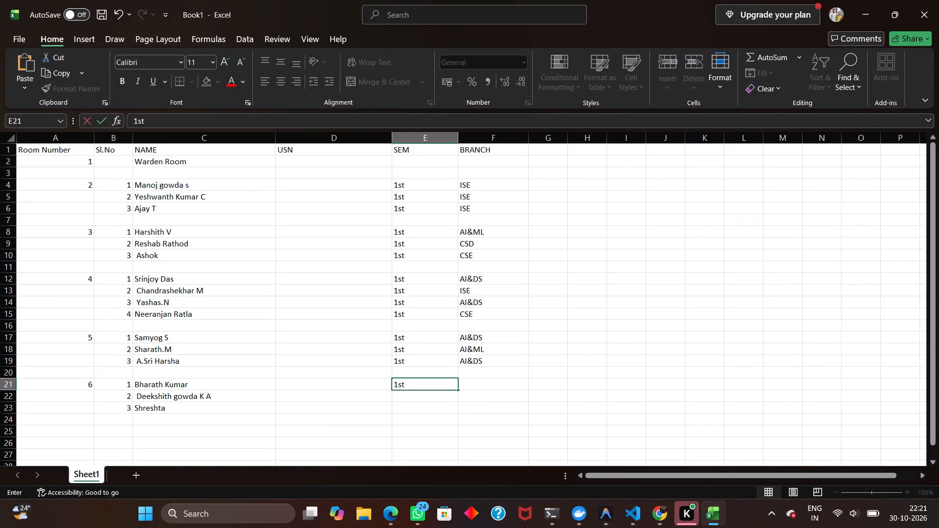
click(420, 386)
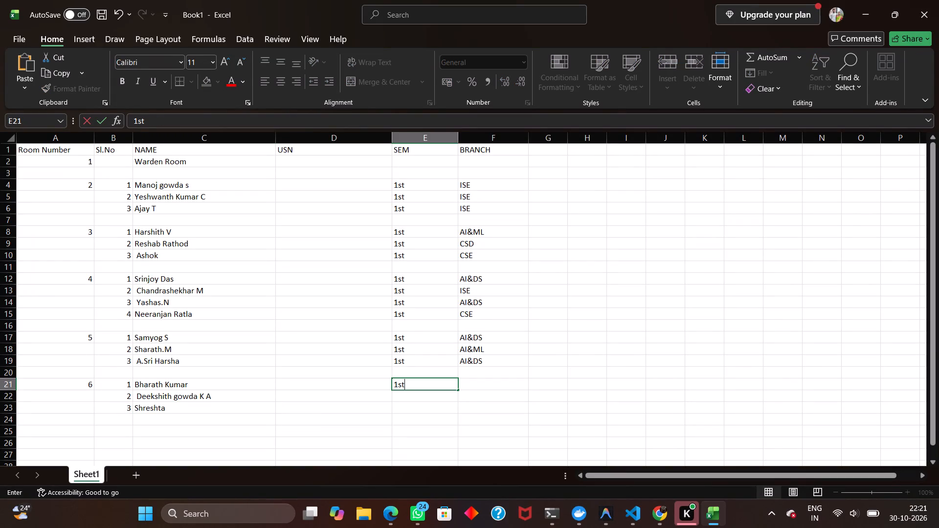
click(421, 383)
click(416, 395)
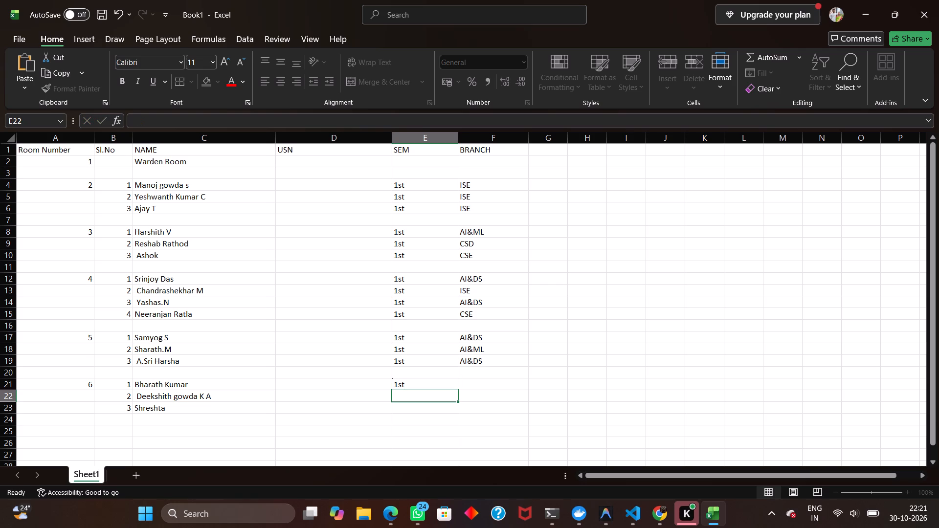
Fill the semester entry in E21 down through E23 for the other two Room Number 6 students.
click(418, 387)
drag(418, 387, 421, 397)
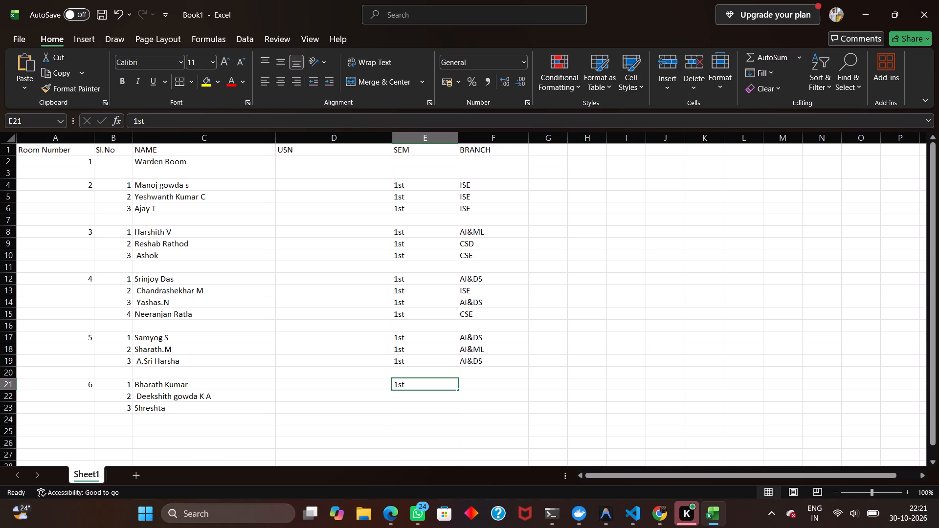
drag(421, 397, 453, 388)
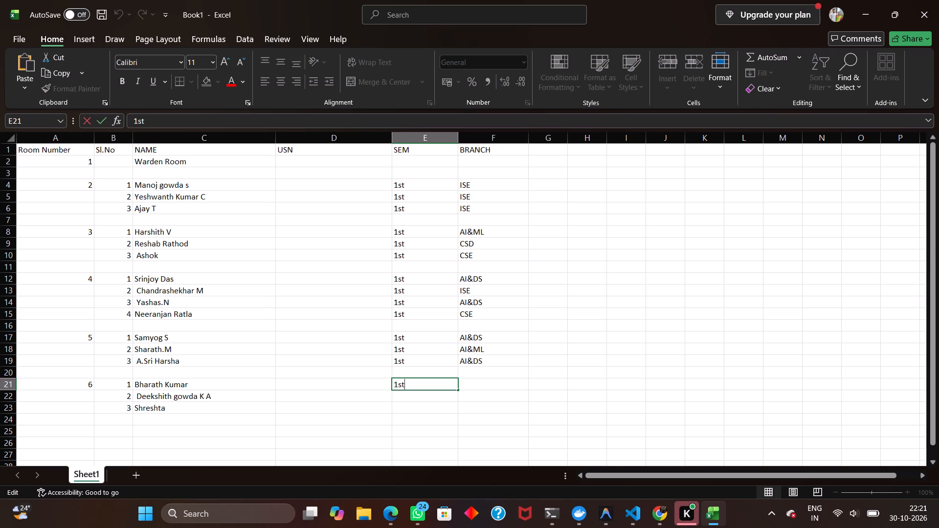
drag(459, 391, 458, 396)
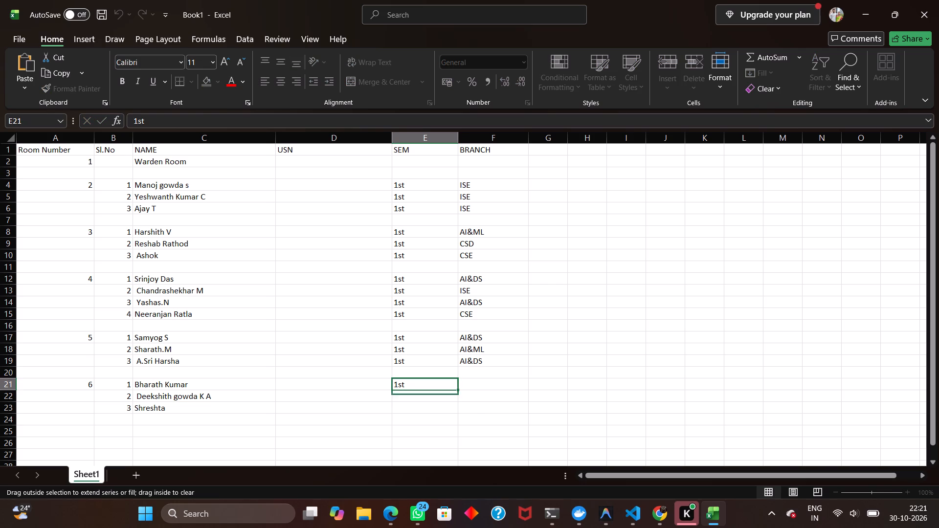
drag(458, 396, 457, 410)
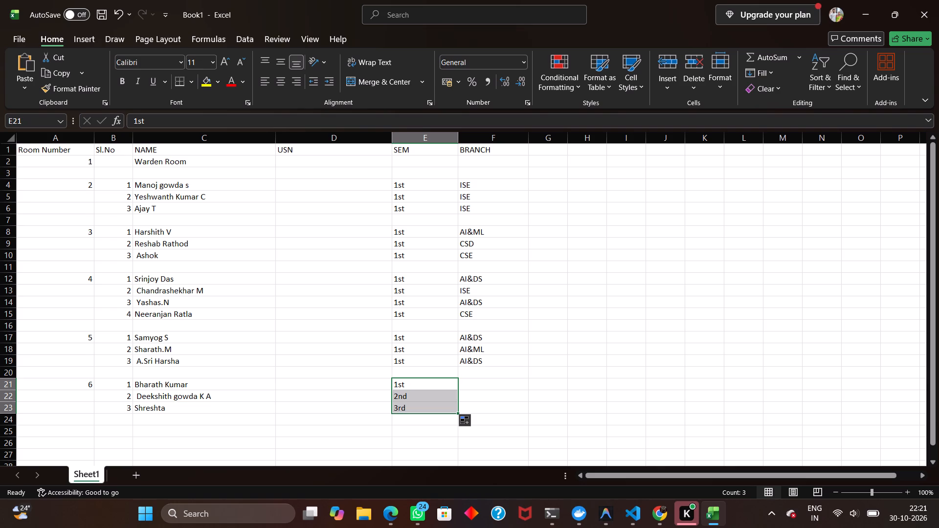
Set the semester to 1st for the second and third Room Number 6 students in E22 and E23.
click(420, 400)
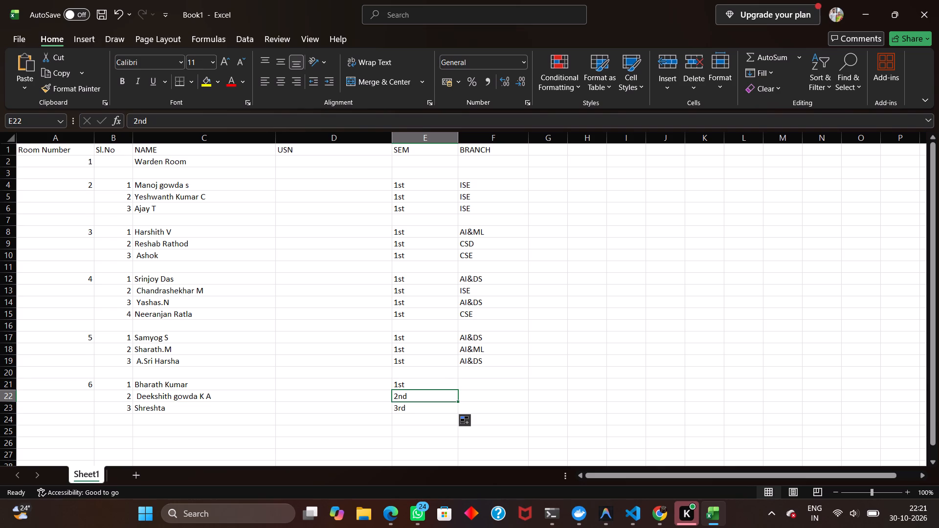
click(151, 120)
key(BackSpace)
key(BackSpace)
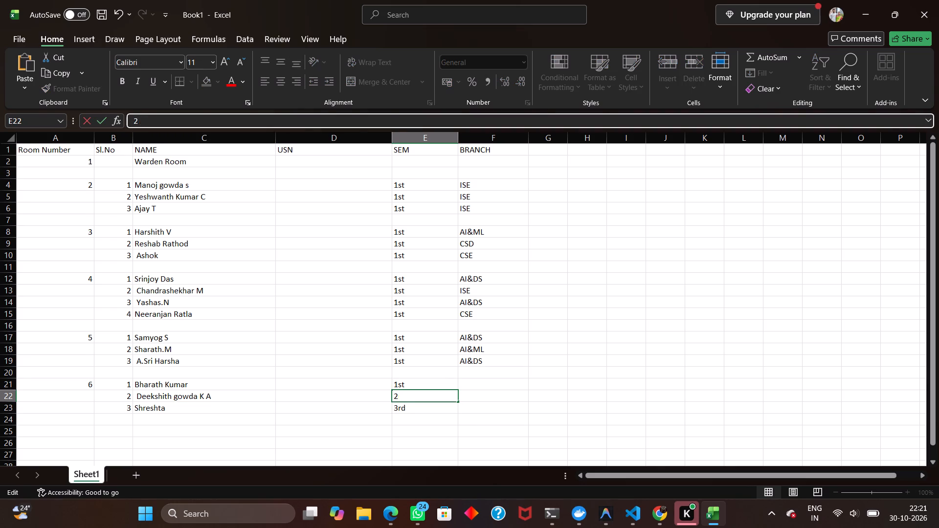
key(BackSpace)
text(1st)
click(405, 409)
text(1st)
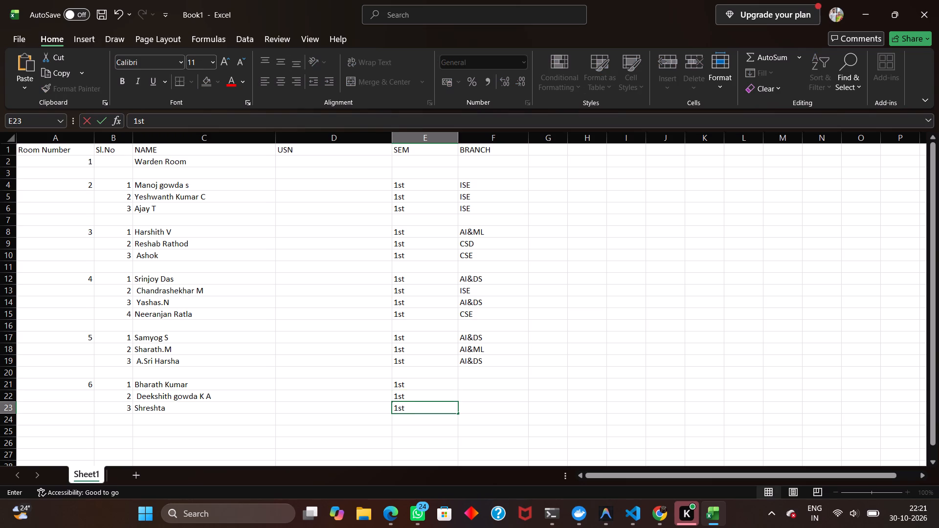
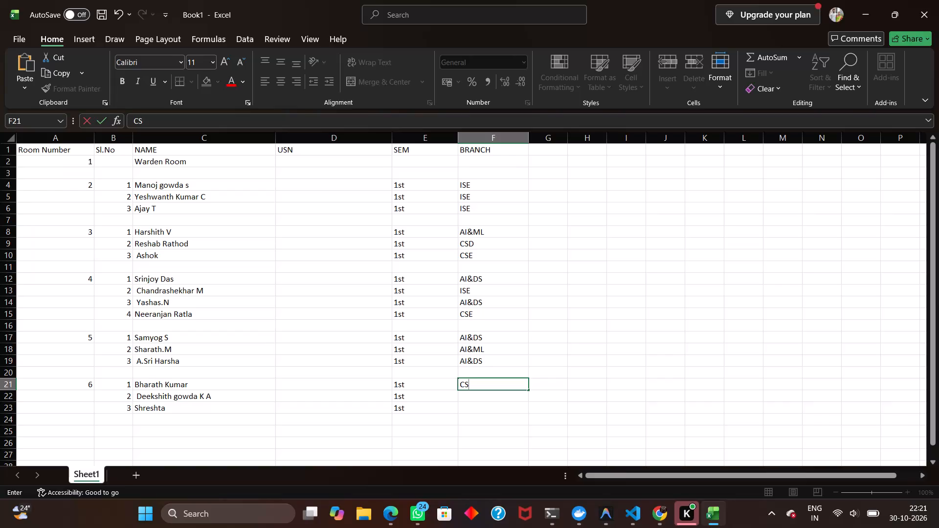
Enter the branches for the three Room Number 6 students in F21 to F23 as CSE, CSD and CSD.
key(shift+e)
key(Down)
text(CSD)
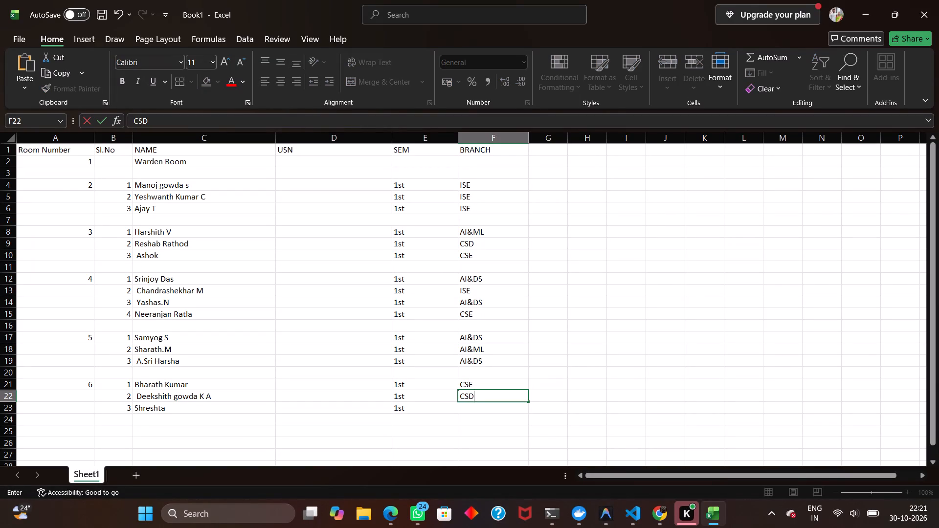
key(Down)
text(CSD)
key(Down)
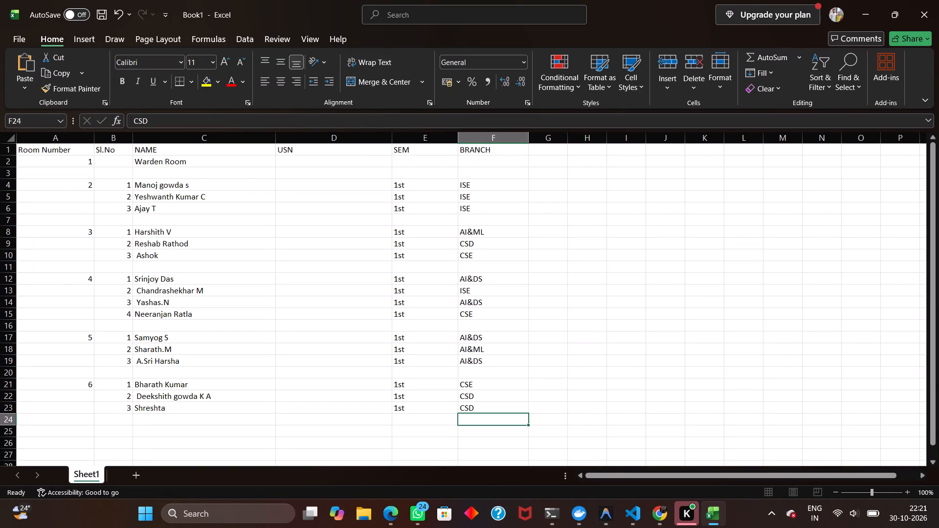
Enter 7 as the next room number in A25, leaving a blank row after the Room Number 6 records.
key(Down)
key(Left)
key(Left)
key(Left)
key(Left)
key(Left)
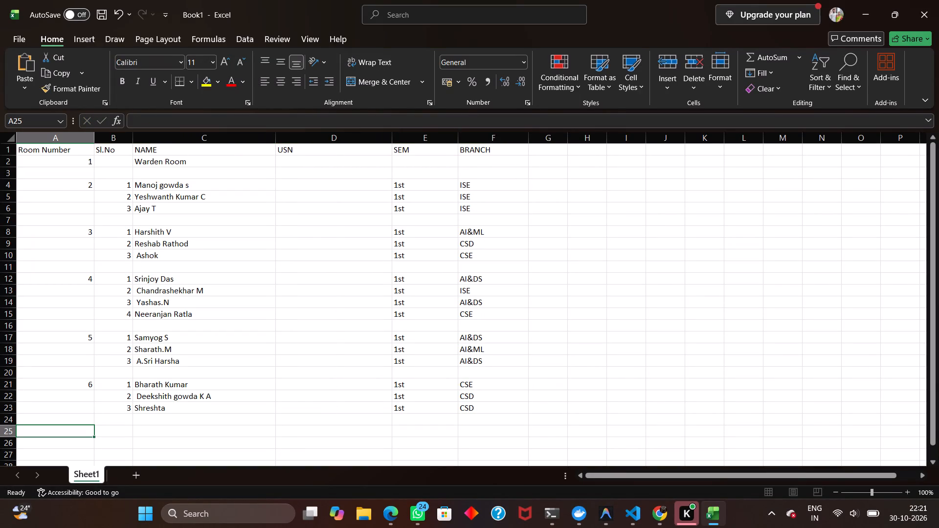
key(7)
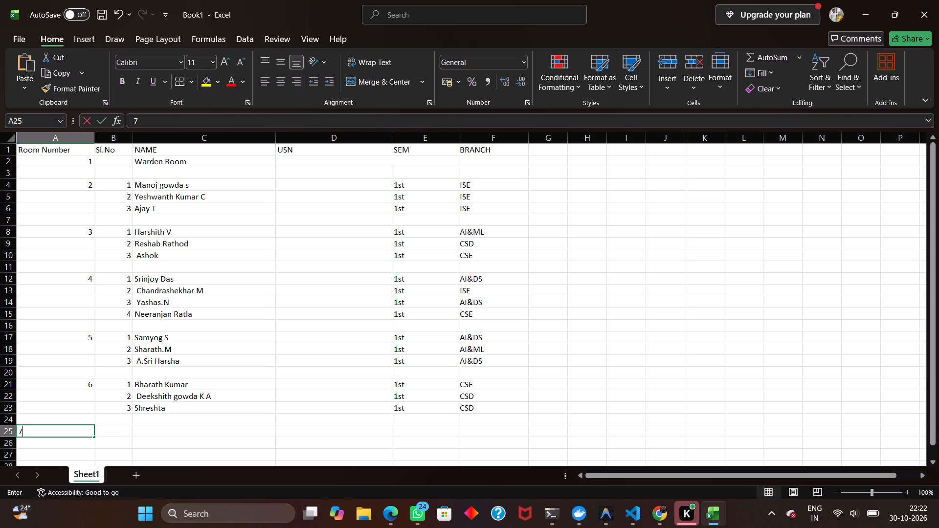
key(Right)
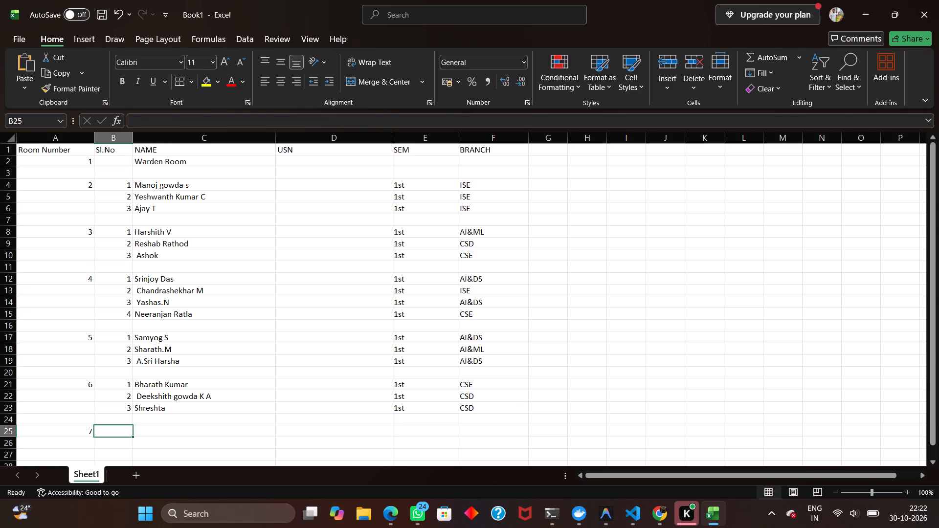
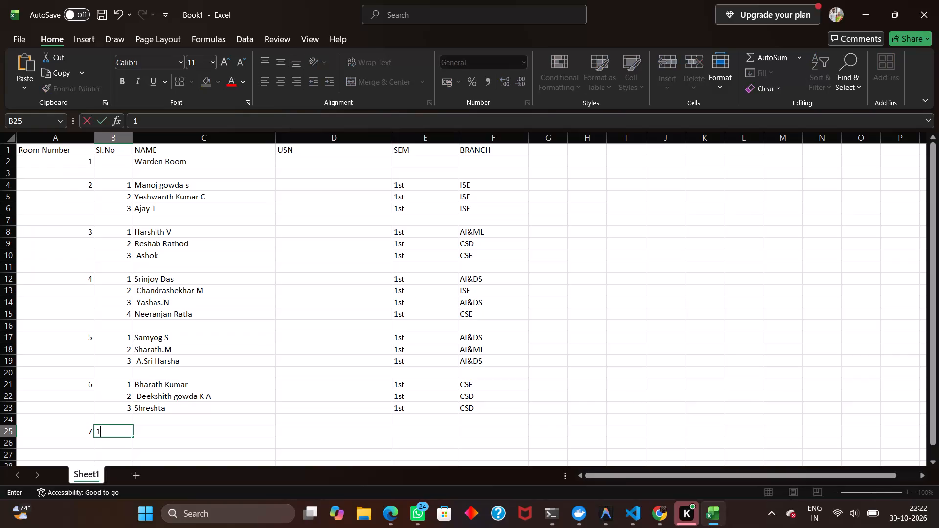
Complete the Room Number 7 serial numbers with 2 in B26 and 3 in B27, and select the first name cell, C25.
key(Down)
key(2)
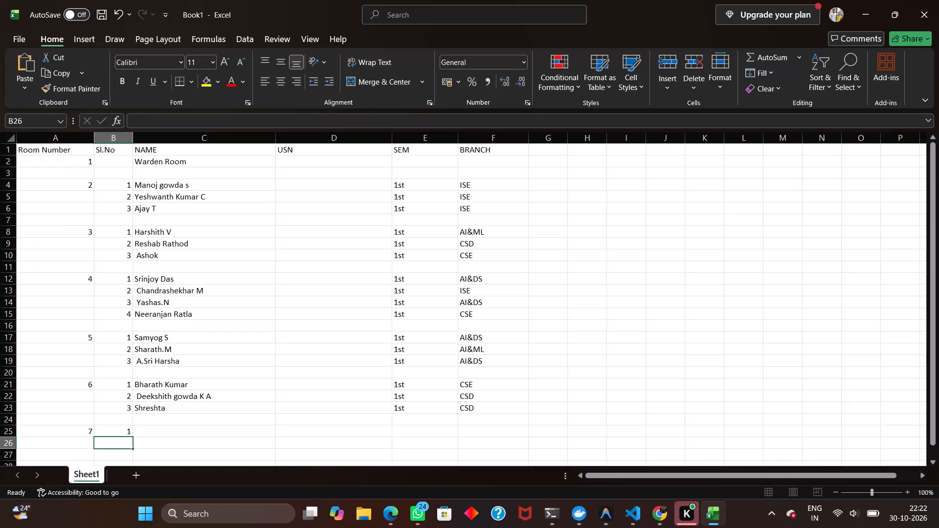
key(Down)
key(3)
key(Up)
key(Up)
key(Right)
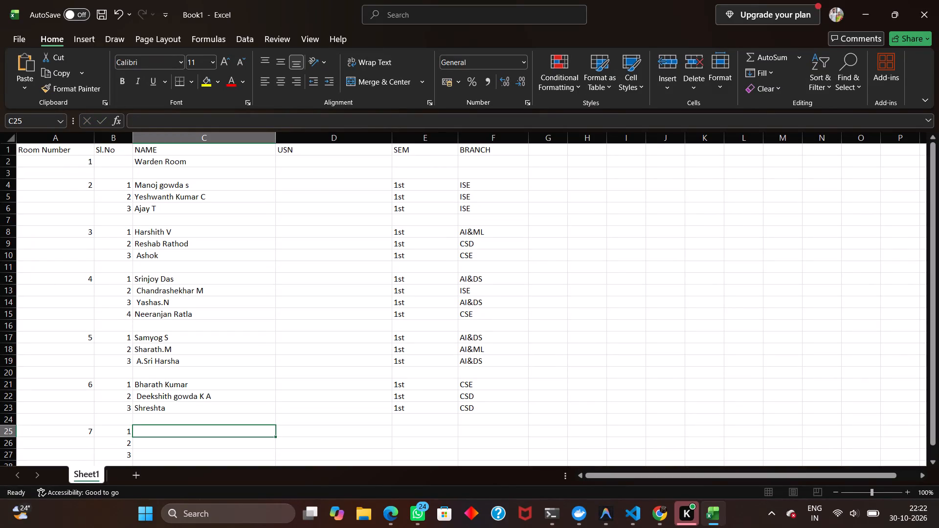
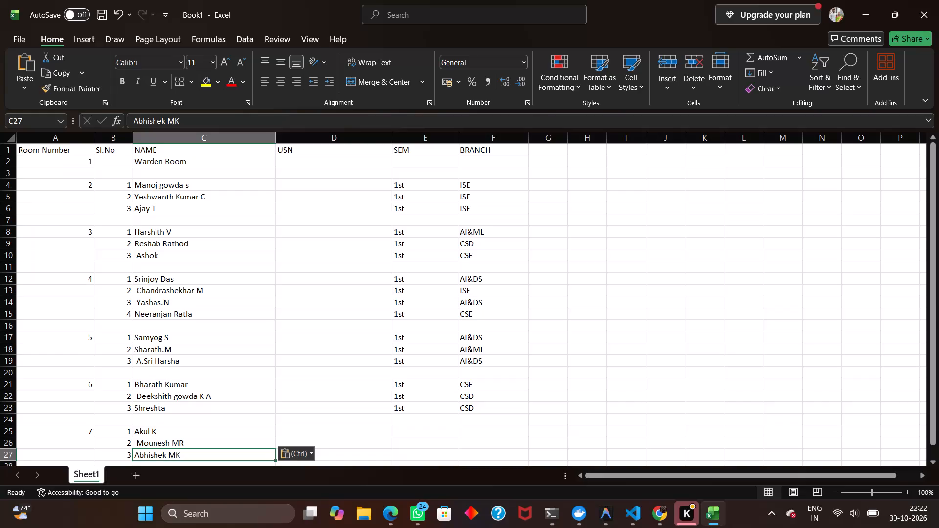
Enter the semester 1st for the three Room Number 7 students in E25 to E27, and select the first branch cell, F25.
key(Up)
key(Up)
key(Right)
key(Right)
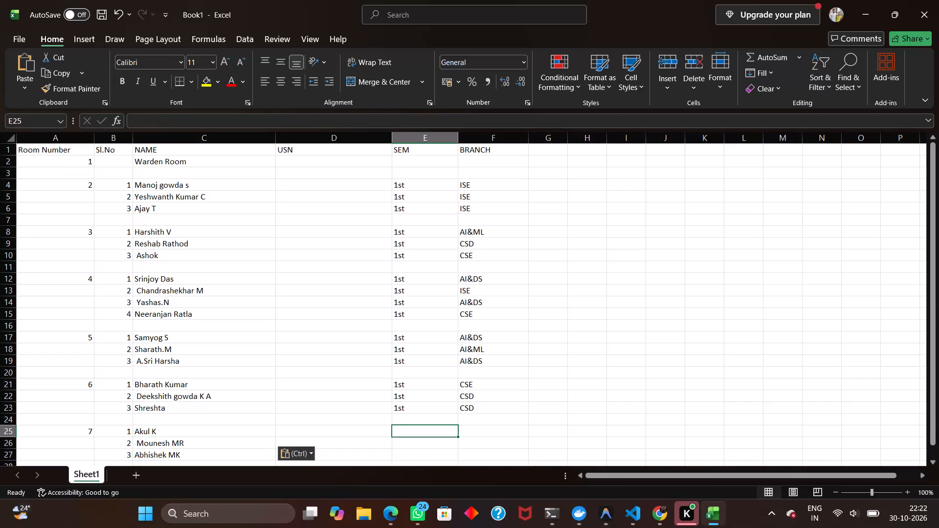
text(1st)
key(Down)
text(1st)
key(Down)
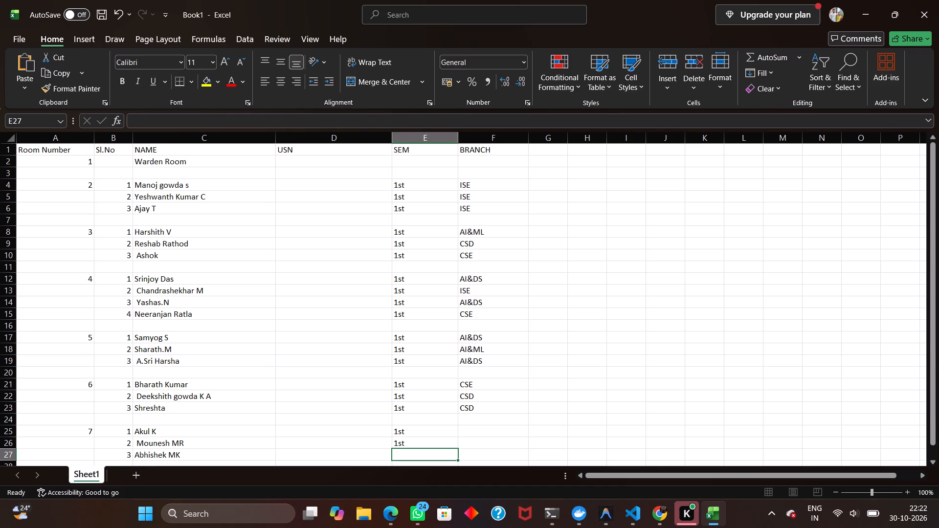
text(1st)
key(Up)
key(Up)
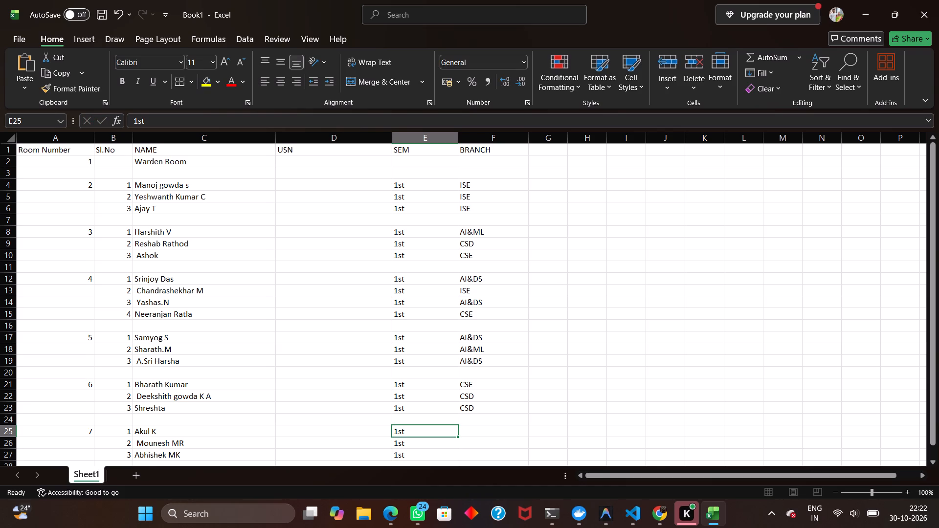
key(Right)
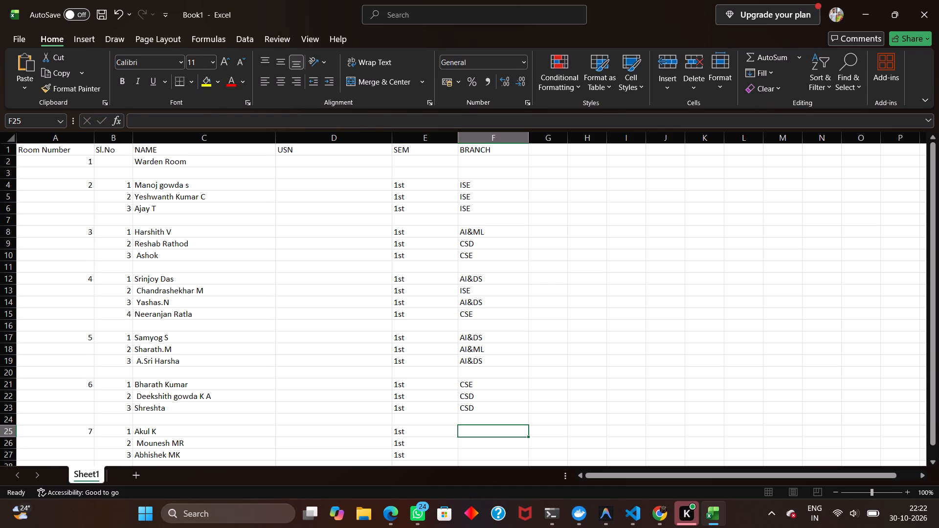
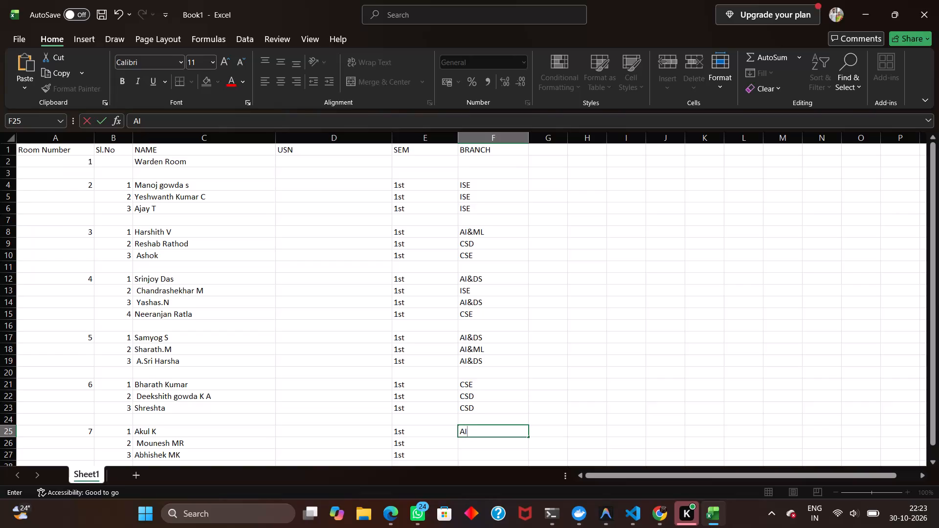
Enter the branch AI&ML for the three Room Number 7 students in F25 to F27.
text(&ML)
key(Down)
text(AI)
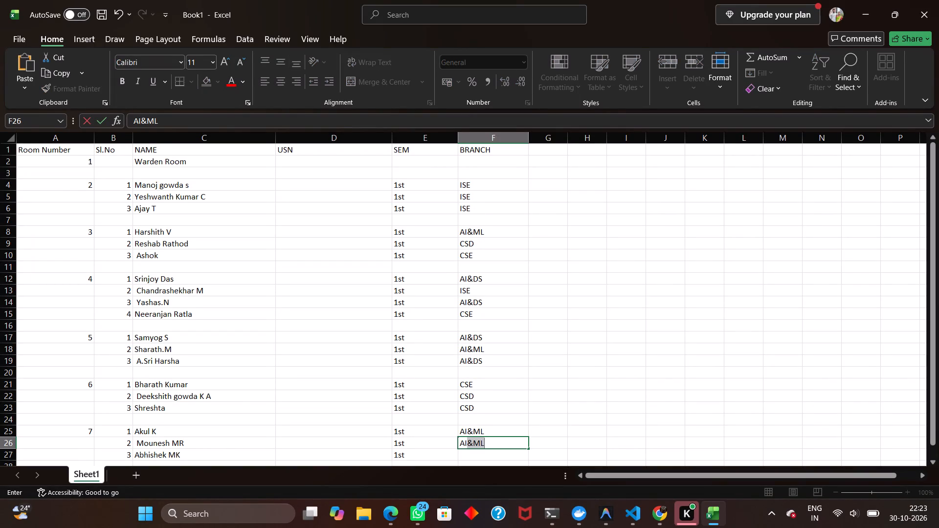
text(&ML)
key(Down)
text(AI)
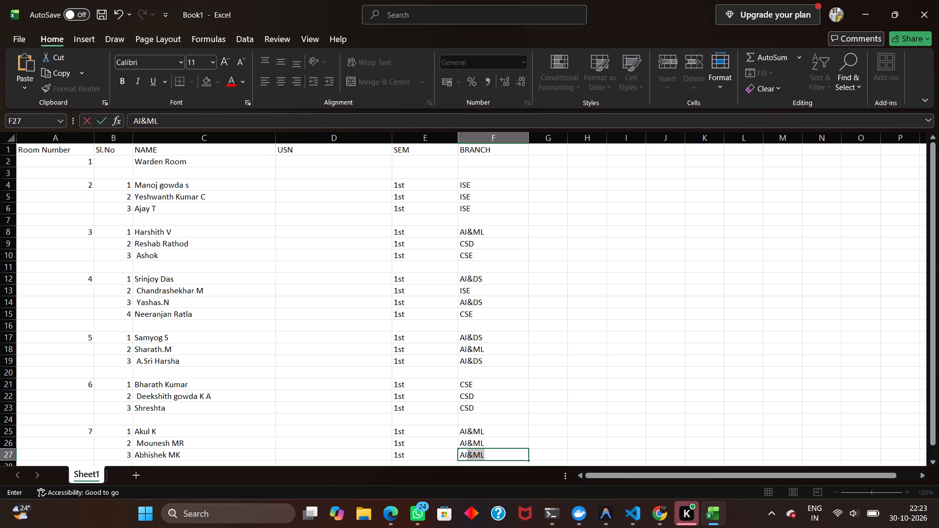
text(&ML)
scroll(530, 253, down, 3)
scroll(530, 253, left, 1)
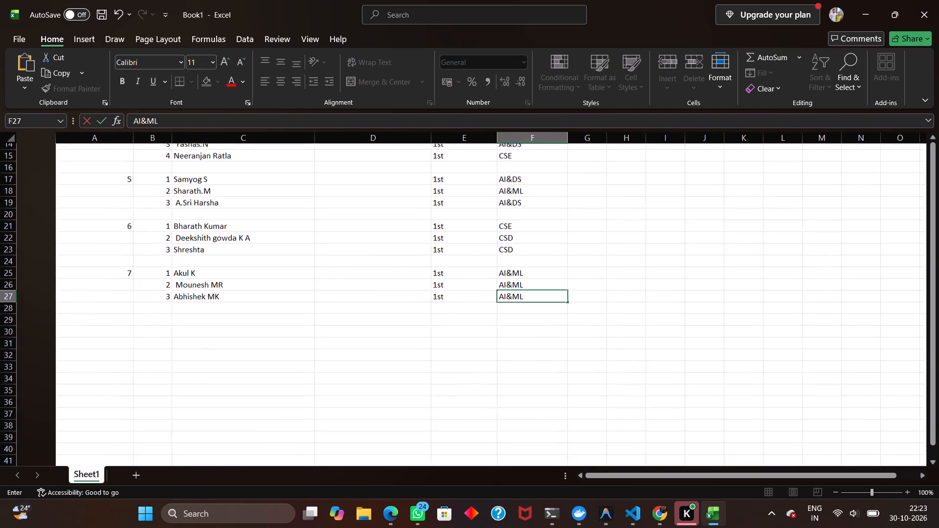
scroll(530, 253, left, 1)
key(Down)
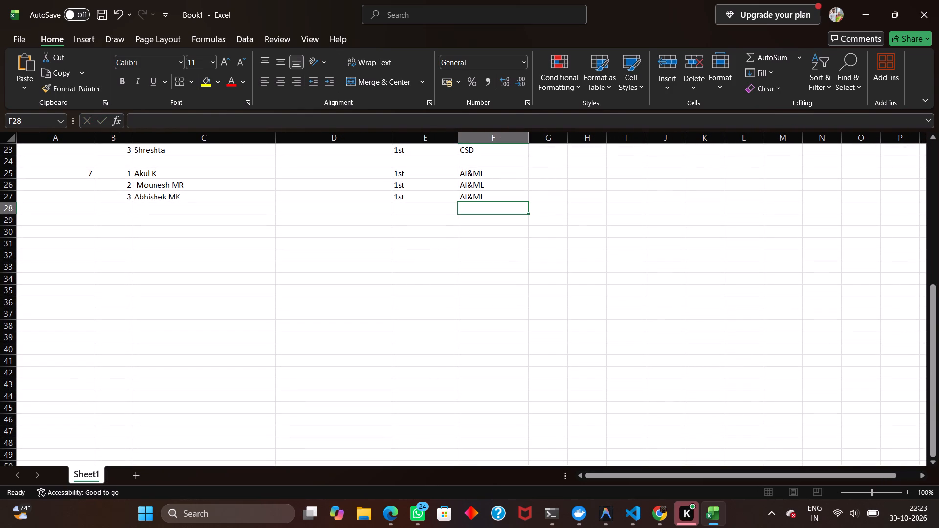
Enter room number 8 in A29 and serial numbers 1 to 3 in B29 to B31, and select the first name cell, C29.
key(Down)
key(Left)
key(Left)
key(Left)
key(Left)
key(Left)
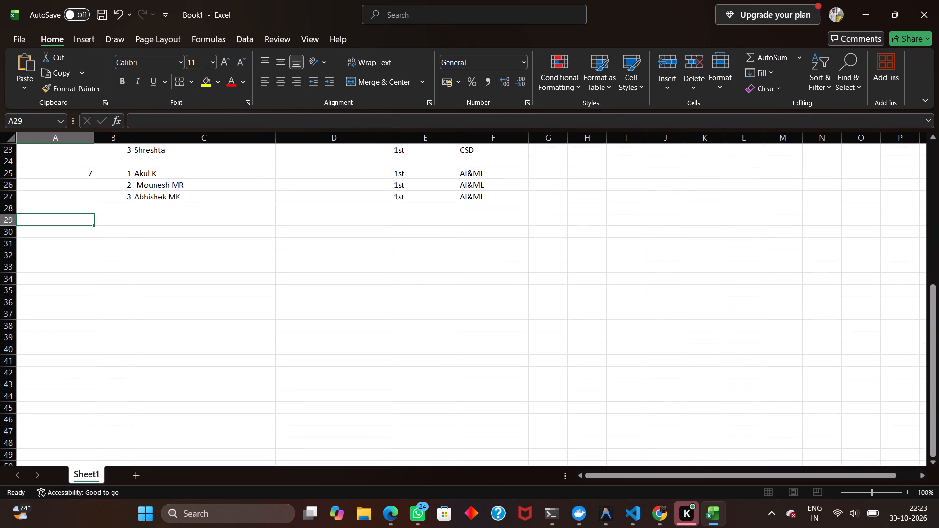
key(8)
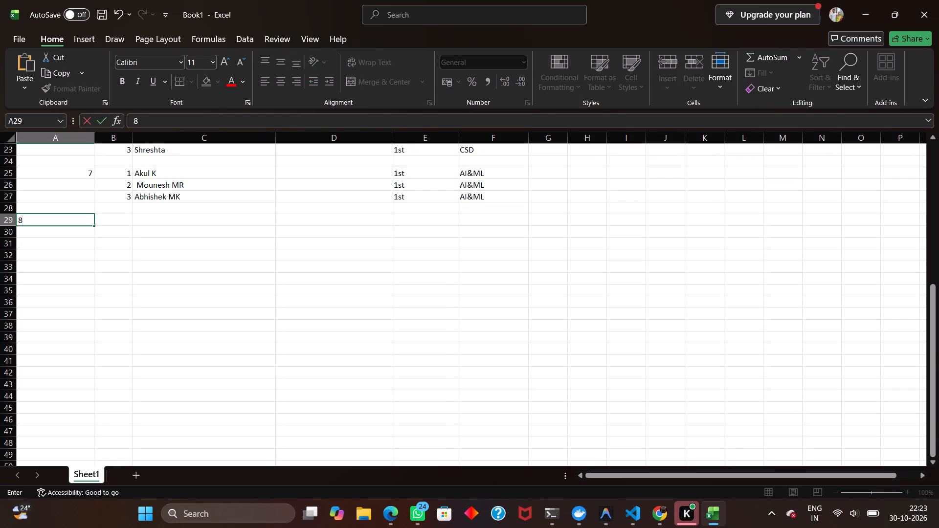
key(Right)
key(1)
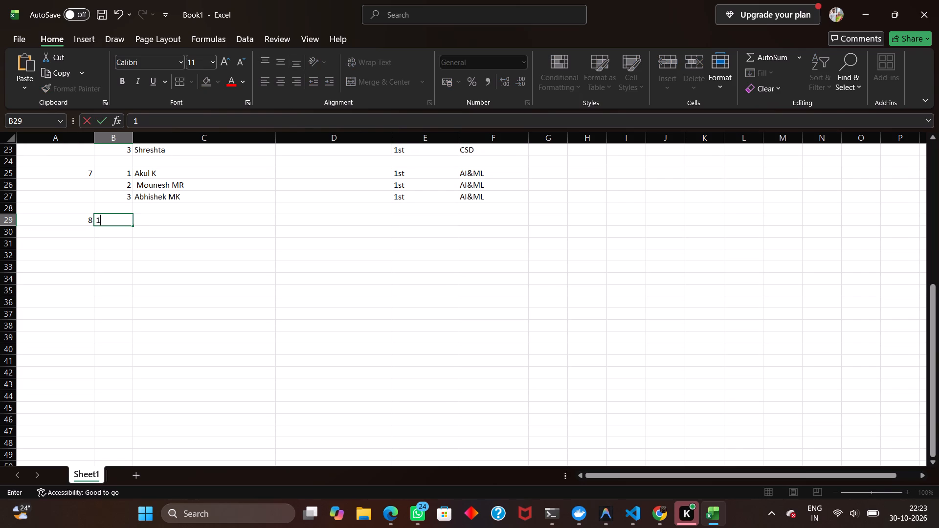
key(Down)
key(2)
key(Down)
key(3)
key(Down)
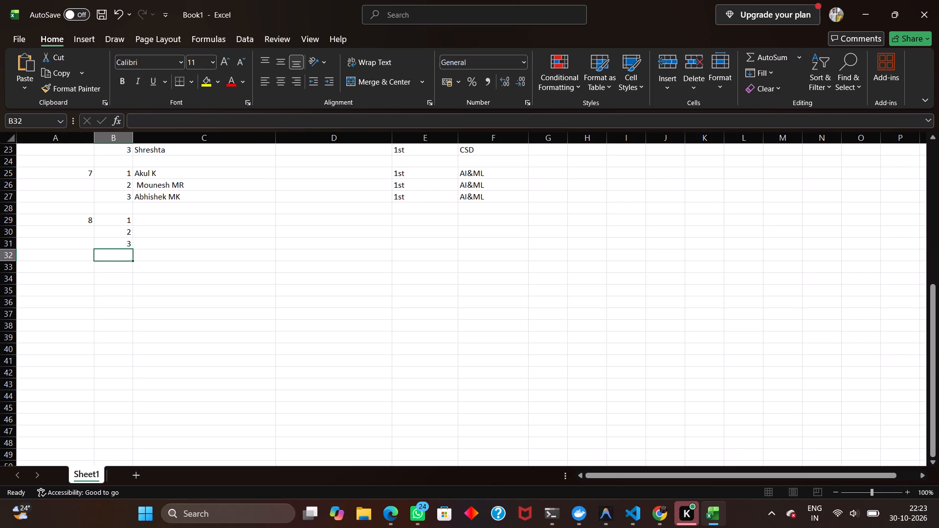
key(Up)
key(Up)
key(Up)
key(Right)
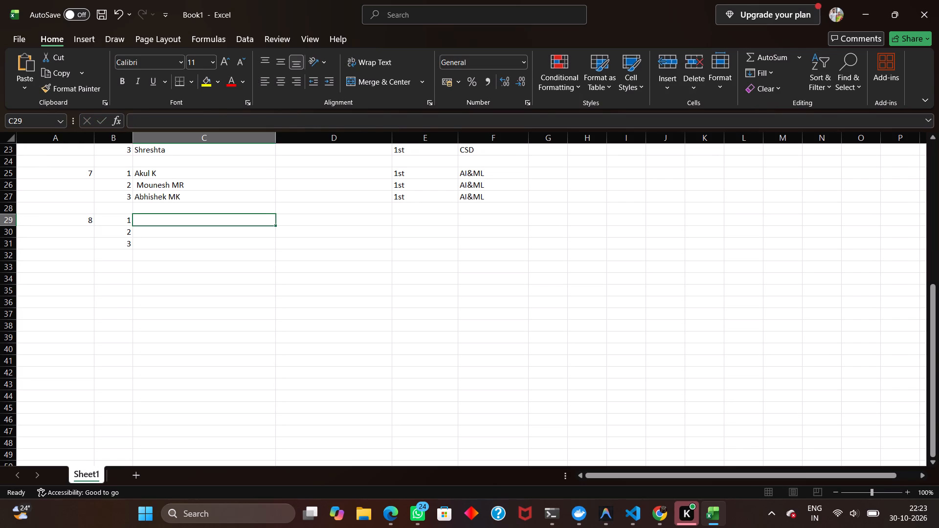
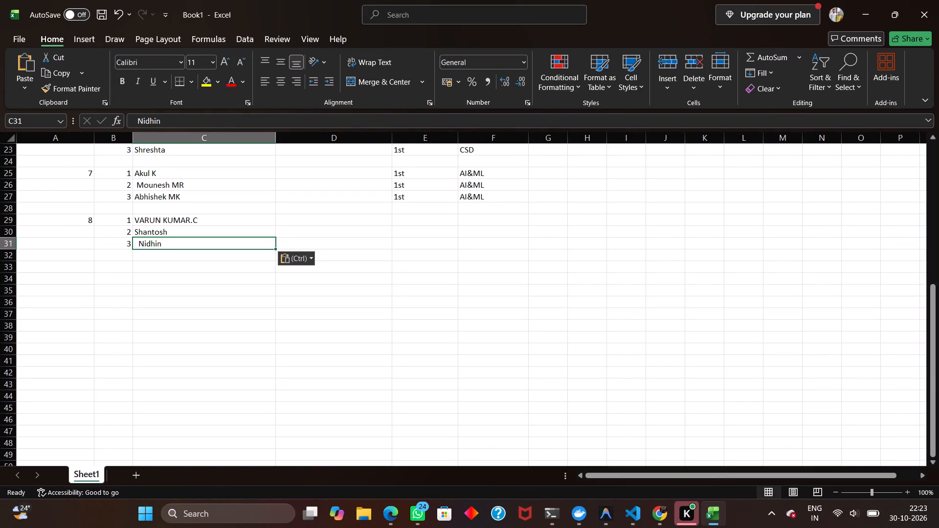
Enter the semester 1st for the three Room Number 8 students in E29 to E31.
click(431, 221)
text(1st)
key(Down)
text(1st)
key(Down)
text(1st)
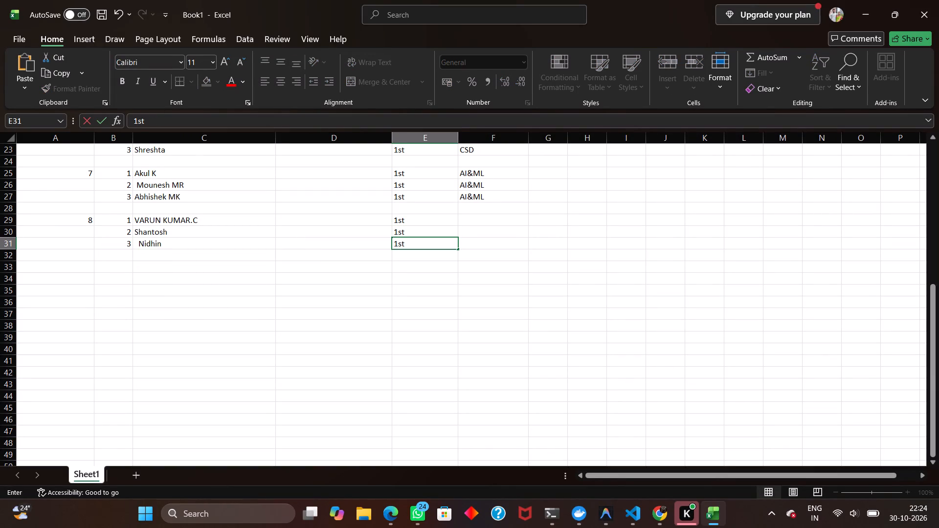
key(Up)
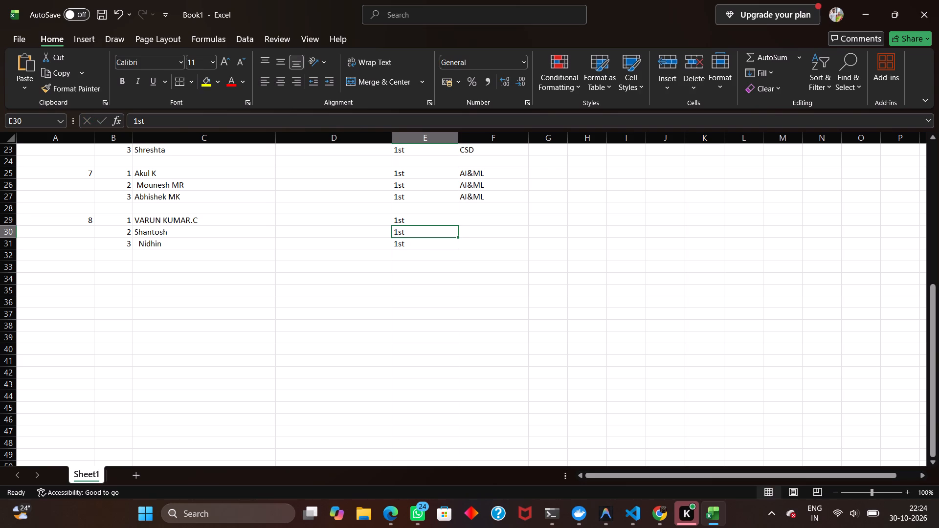
Change the first Room Number 8 student's name in C29 from all capitals to capitalised words, keeping the final initial.
drag(239, 223, 189, 225)
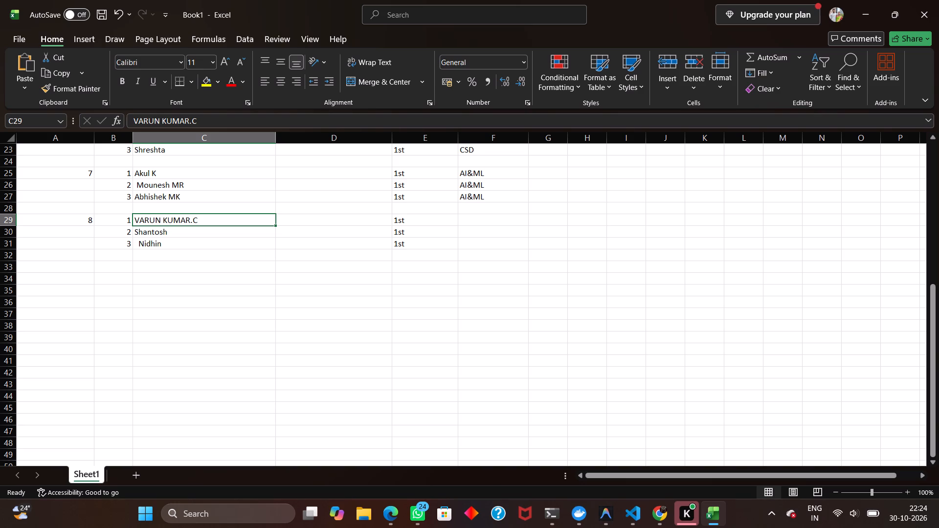
click(160, 118)
key(BackSpace)
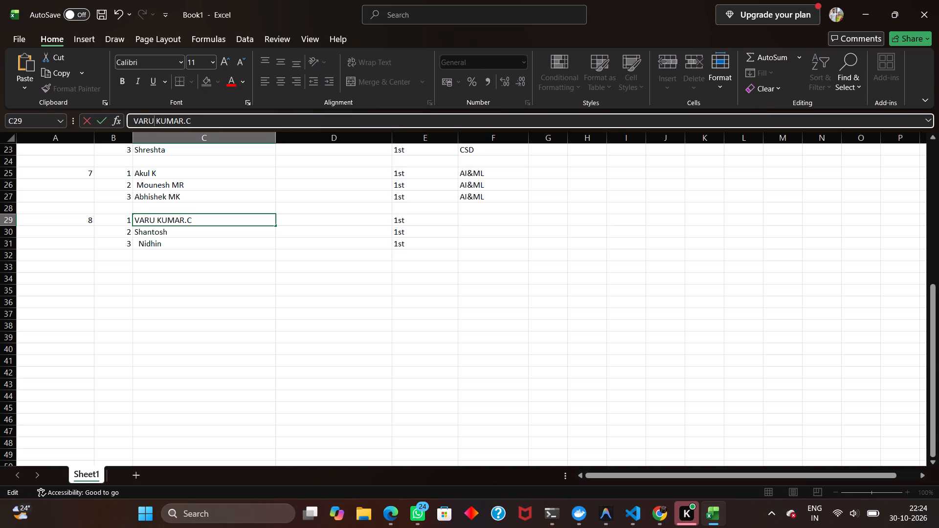
key(BackSpace)
key(BackSpace)
key(BackSpace)
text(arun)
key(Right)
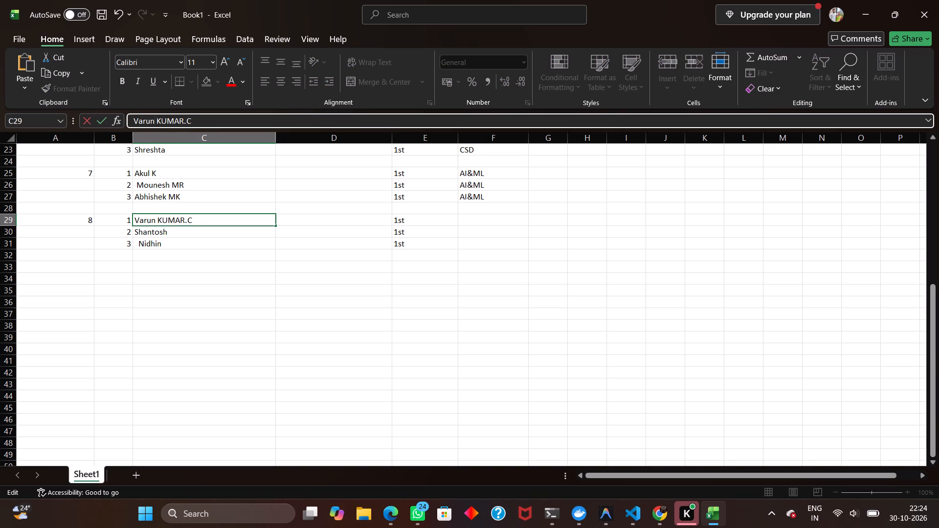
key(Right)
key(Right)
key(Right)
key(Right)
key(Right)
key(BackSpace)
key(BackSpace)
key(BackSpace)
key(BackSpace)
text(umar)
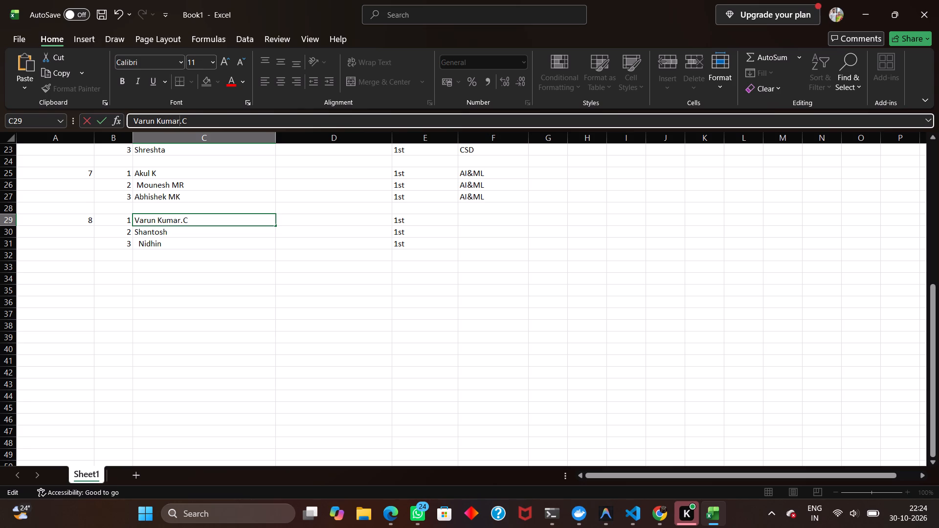
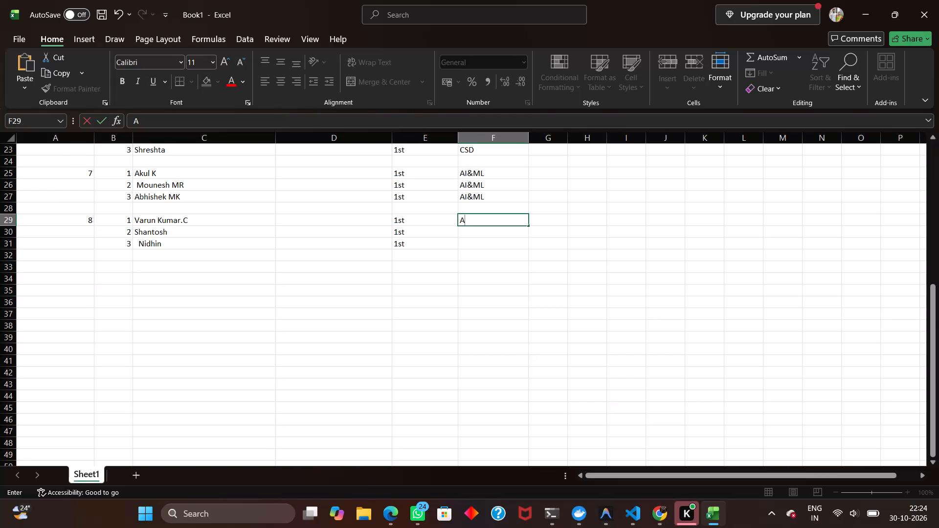
Fill in the Room Number 8 students' branches: AI&DS in F29 and F30, and CS in F31.
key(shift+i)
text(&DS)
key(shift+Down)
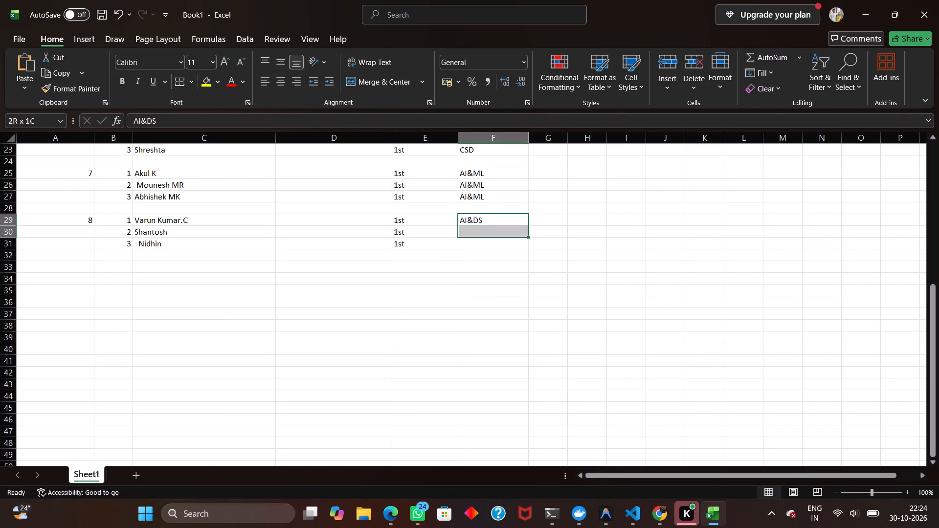
click(673, 274)
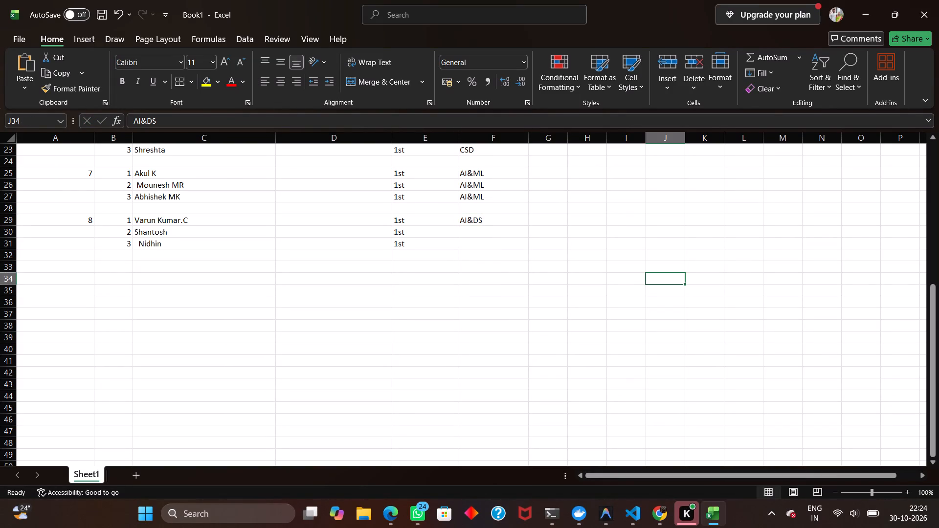
click(509, 234)
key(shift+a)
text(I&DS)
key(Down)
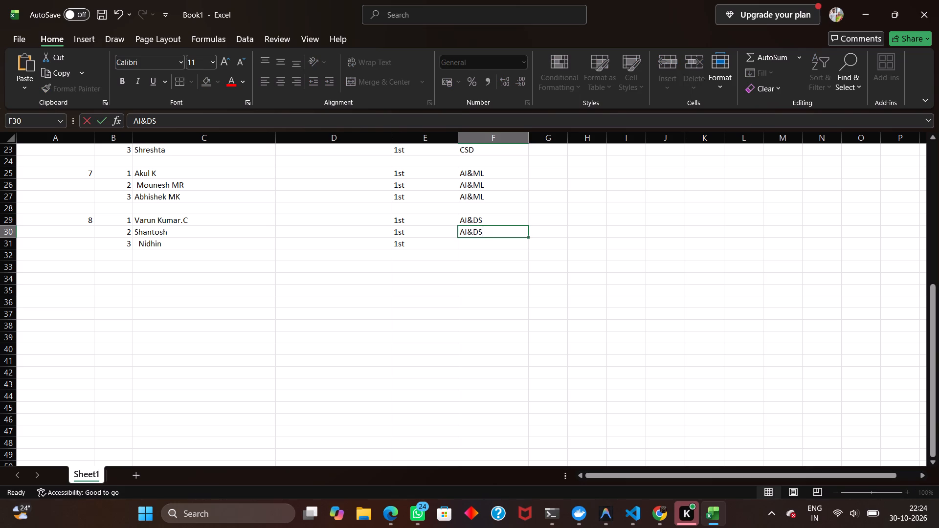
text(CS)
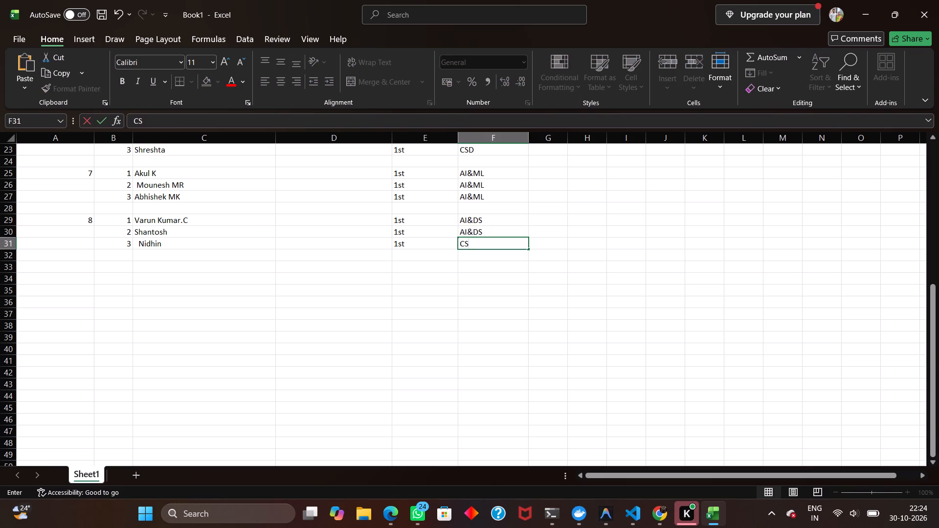
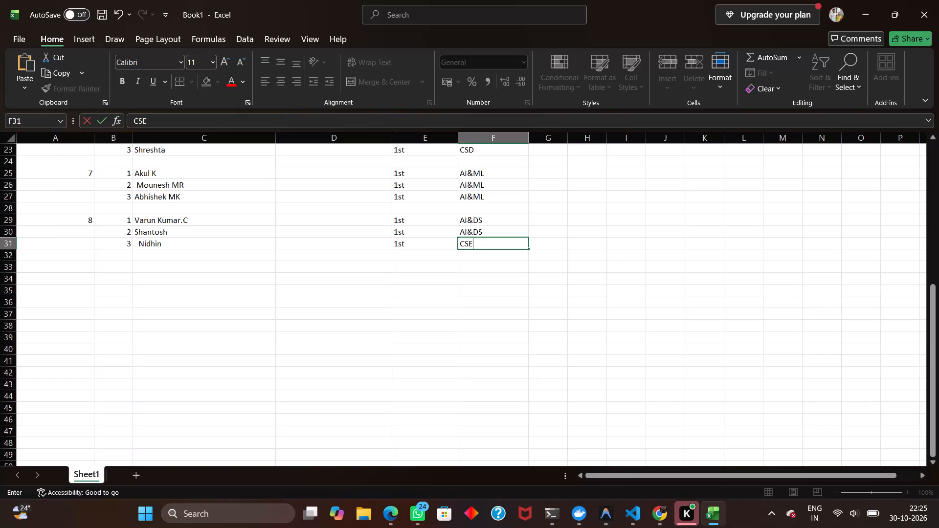
Enter room number 9 in A33, leaving one blank row below the Room Number 8 records.
key(Down)
key(Down)
key(Left)
key(Left)
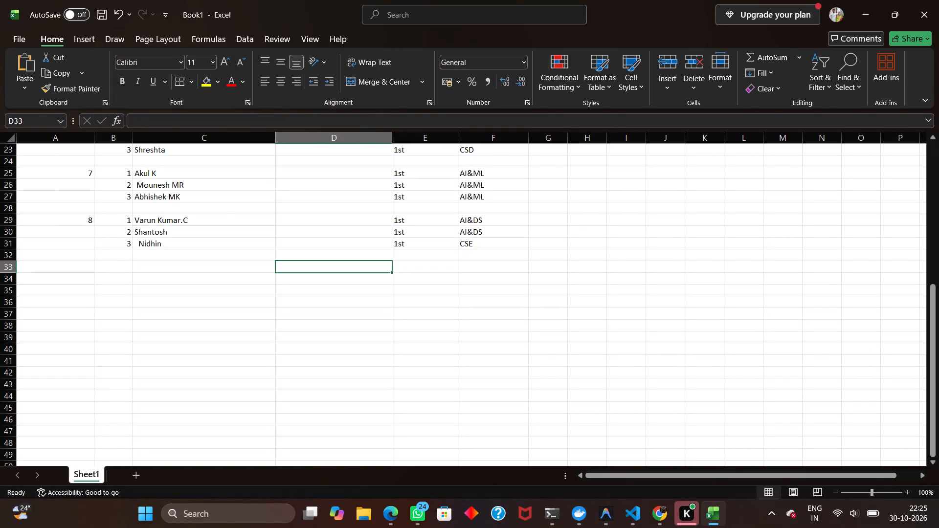
key(Left)
key(Left)
key(Left)
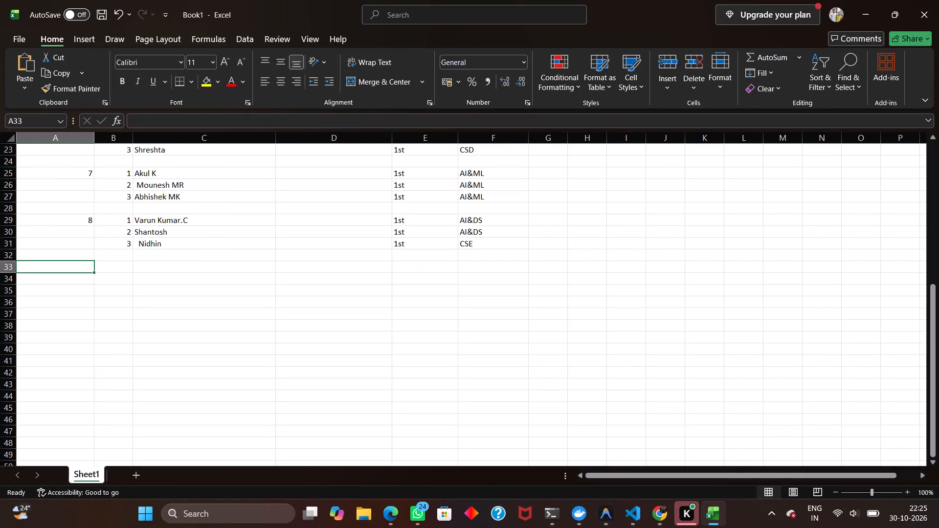
key(9)
key(Right)
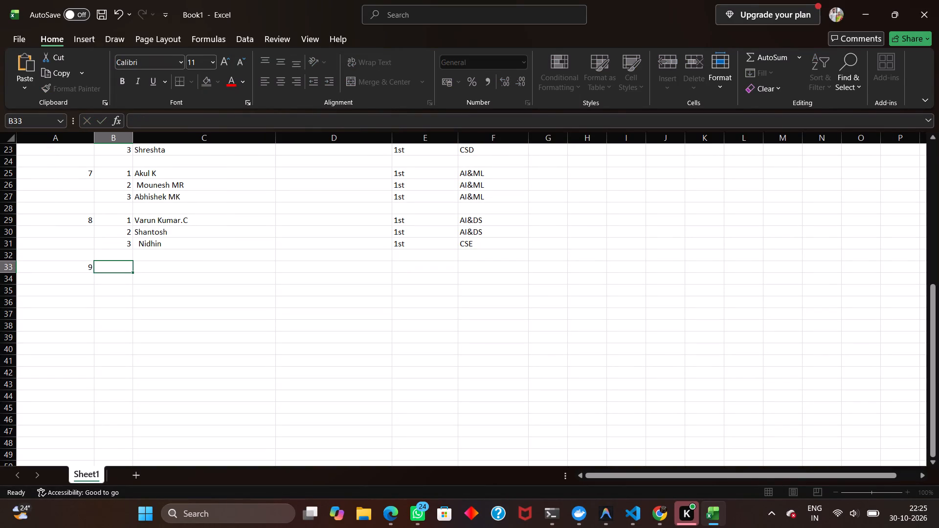
Fill in serial numbers 1, 2 and 3 for Room Number 9 in B33 to B35.
key(1)
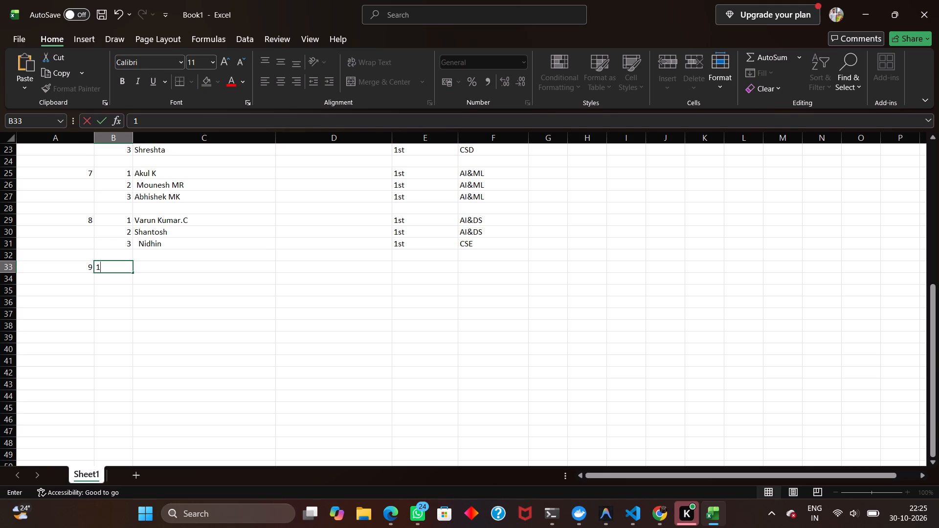
drag(132, 273, 134, 293)
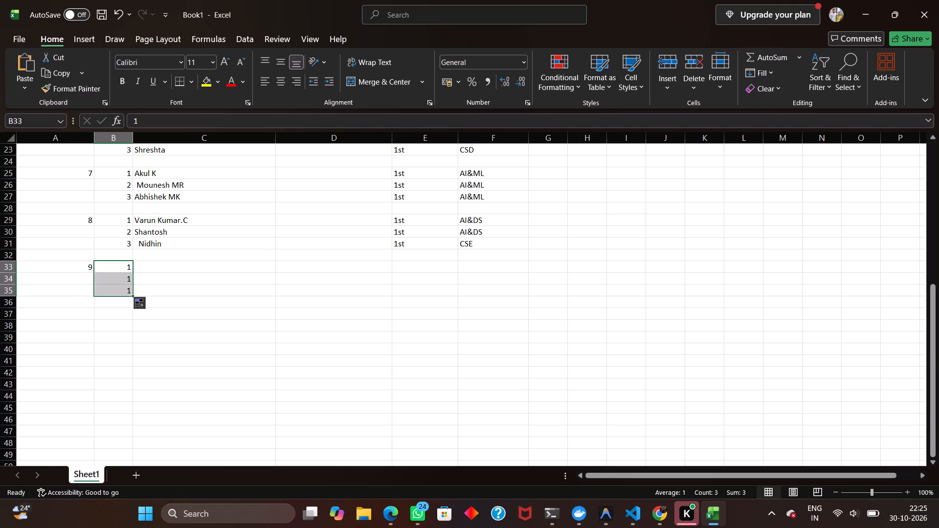
click(127, 280)
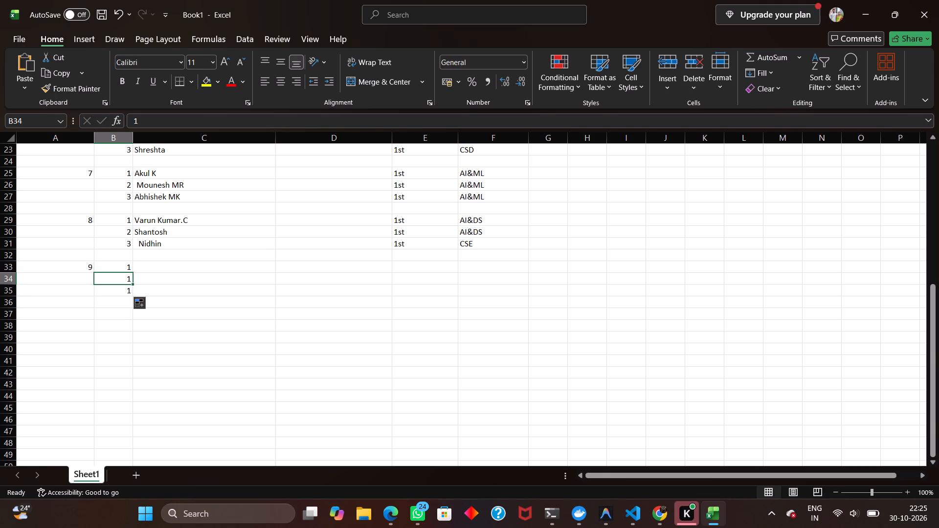
key(2)
key(Down)
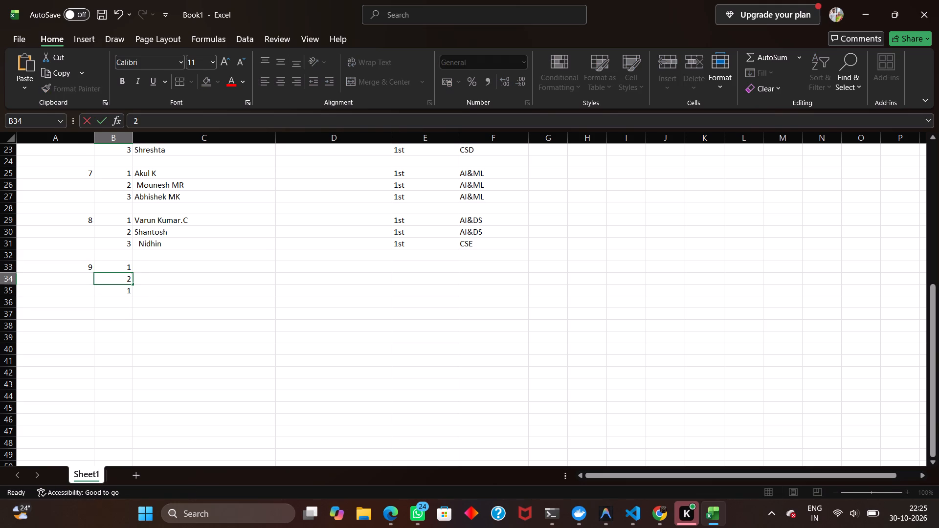
key(3)
key(Up)
key(Up)
key(Right)
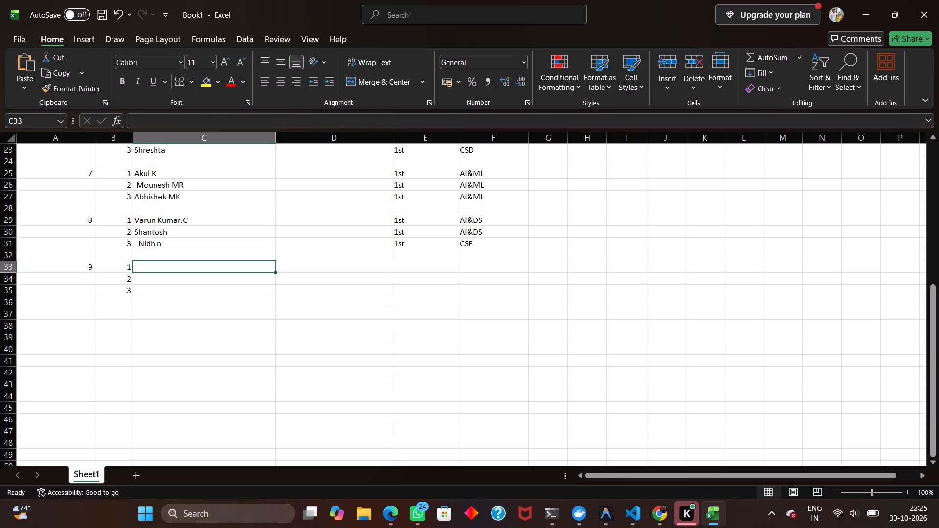
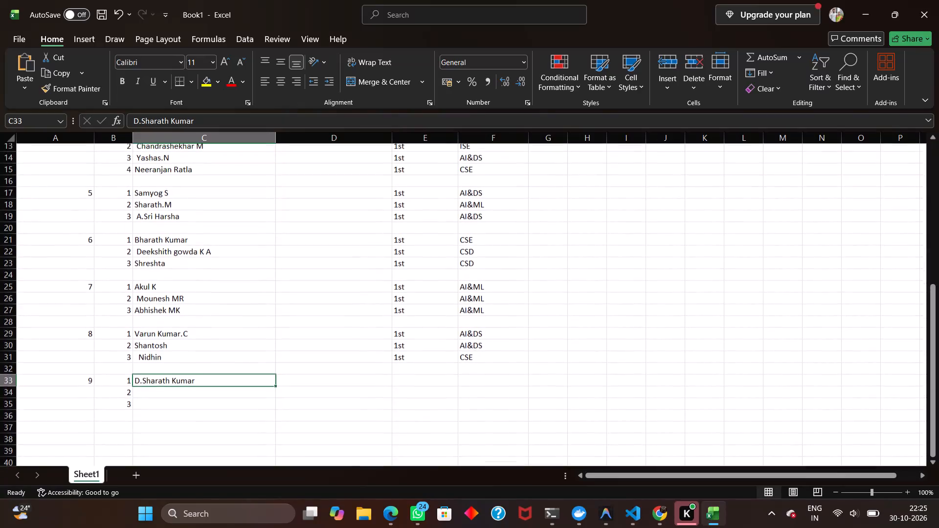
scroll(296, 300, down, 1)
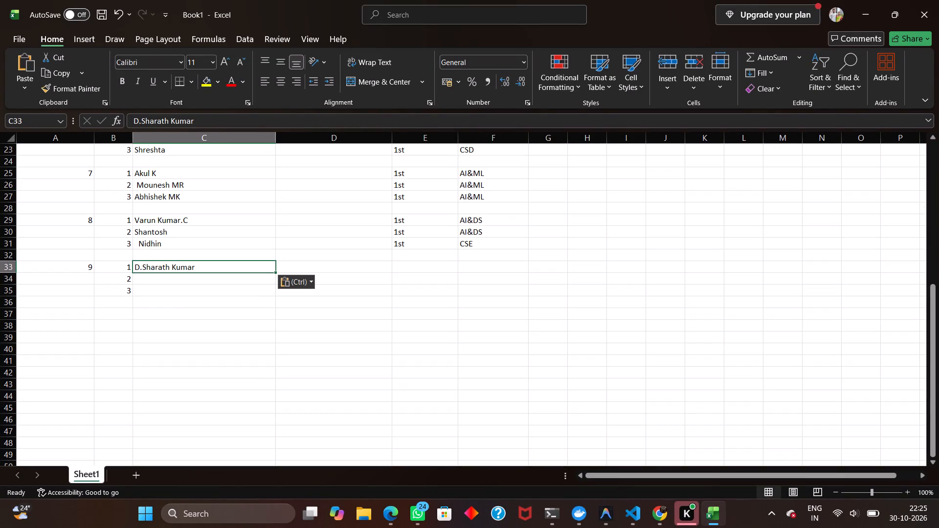
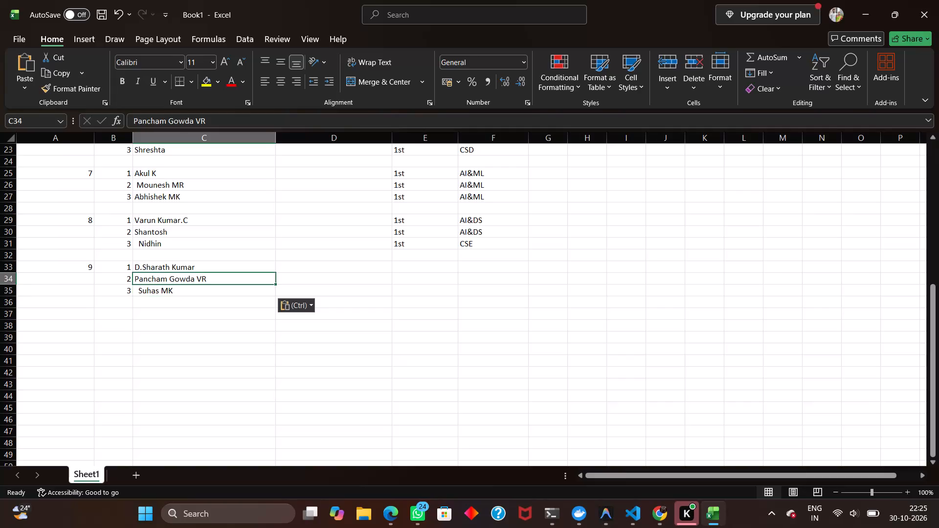
Enter 1st as the semester for all three students in room 9, in cells E33 to E35.
key(Up)
key(Right)
key(Right)
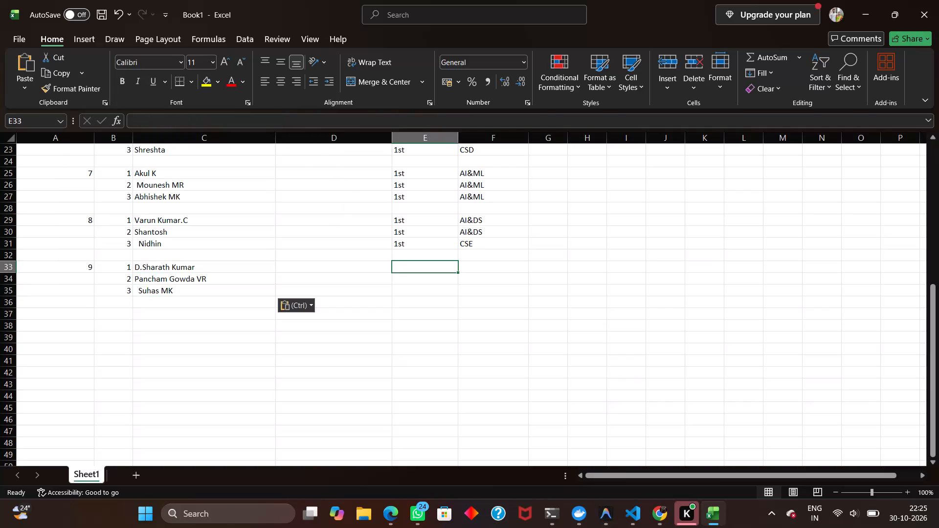
text(1st)
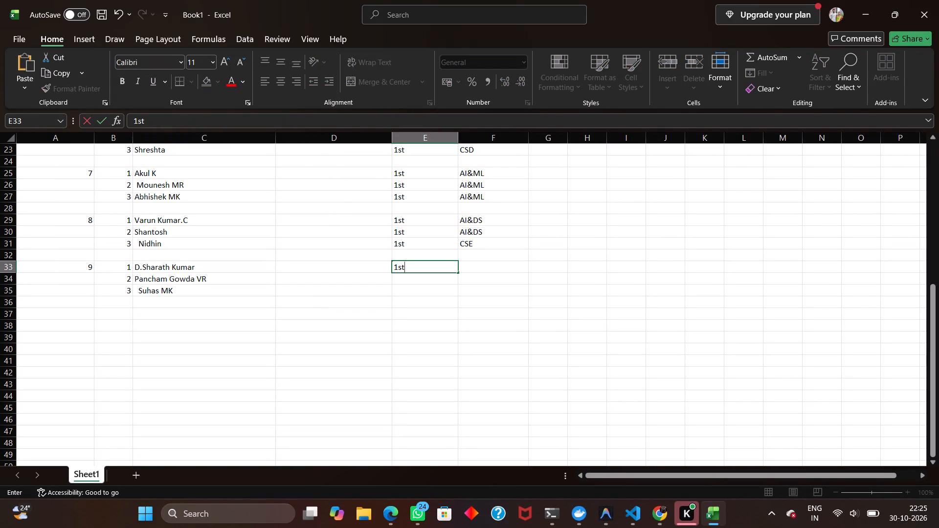
key(space)
key(Down)
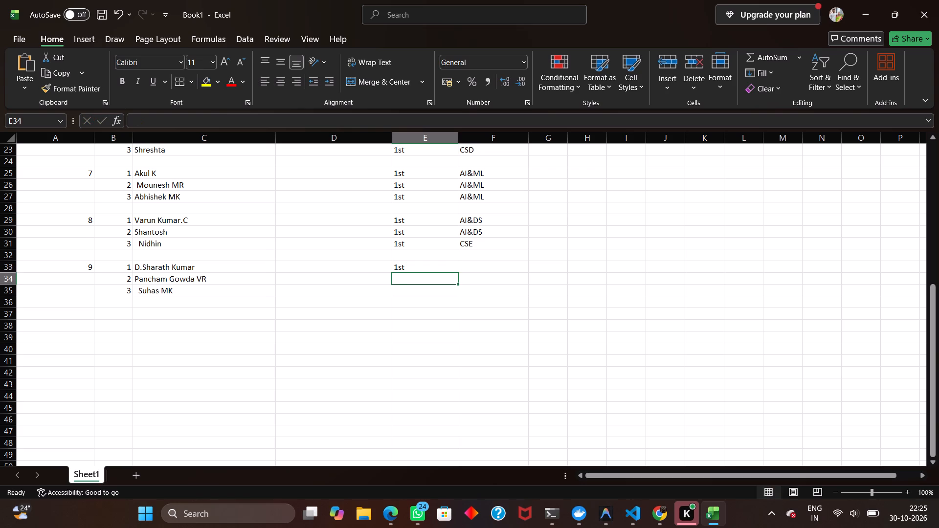
text(1st)
key(Down)
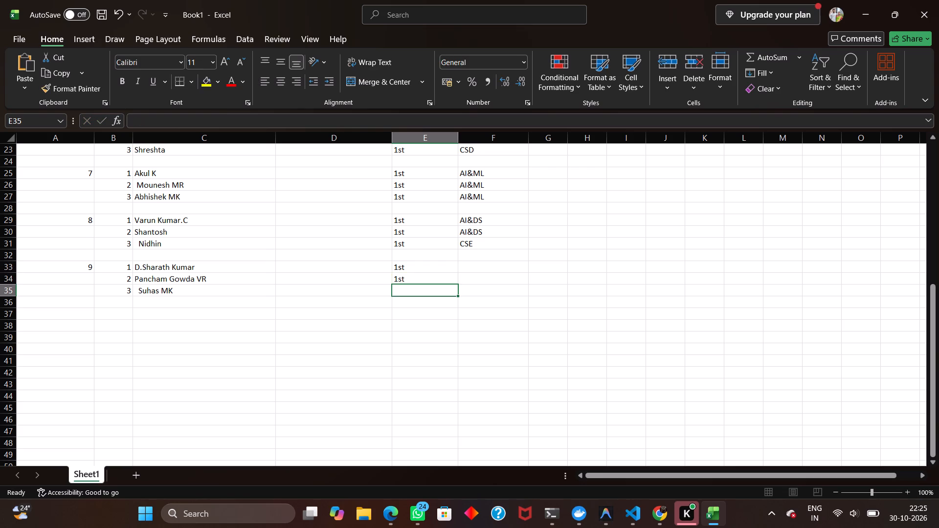
text(1st)
key(Up)
Go to the branch cell F33 for the first student in room 9.
key(Up)
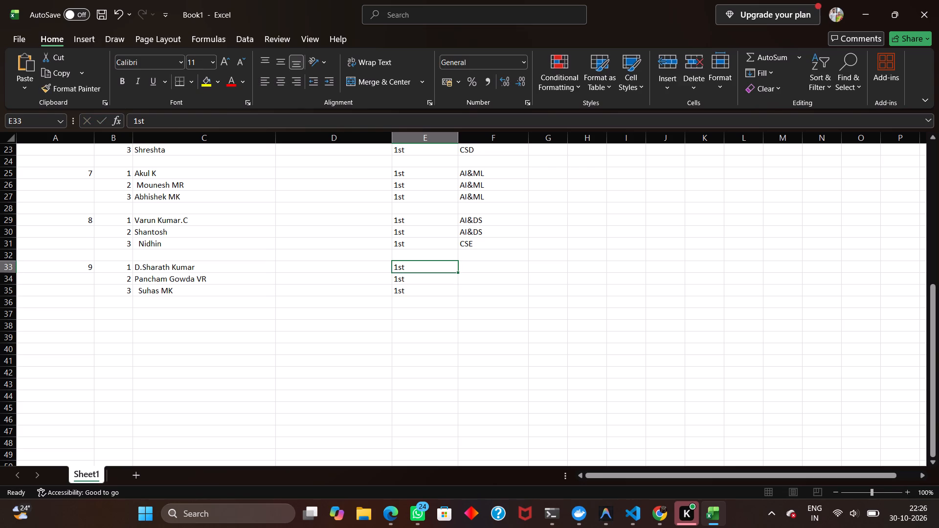
key(Right)
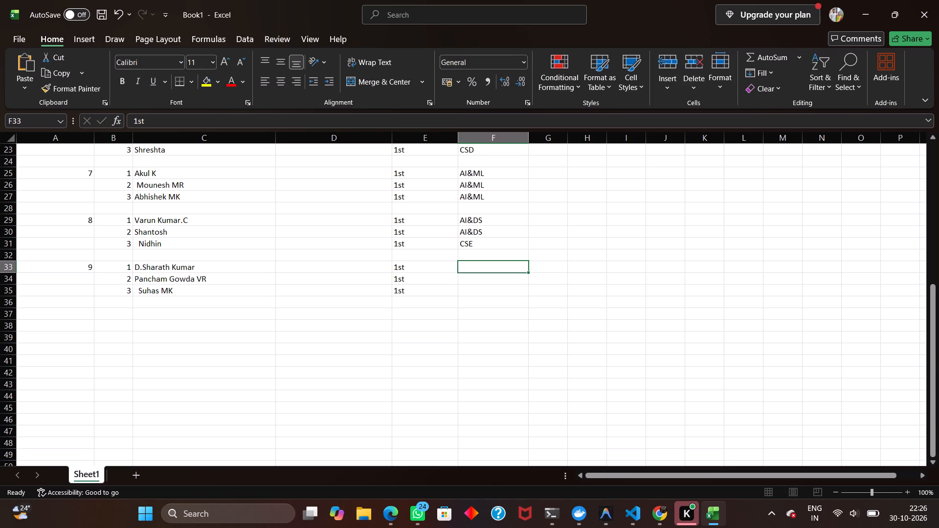
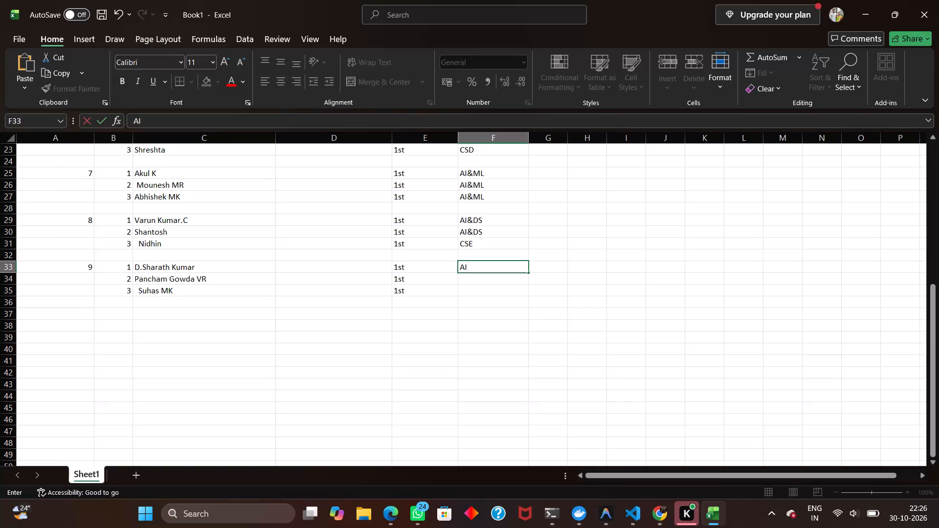
Complete the branch entry in cell F33 as AI&DS for the first student in room 9.
key(shift+ampersand)
text(DS)
key(Down)
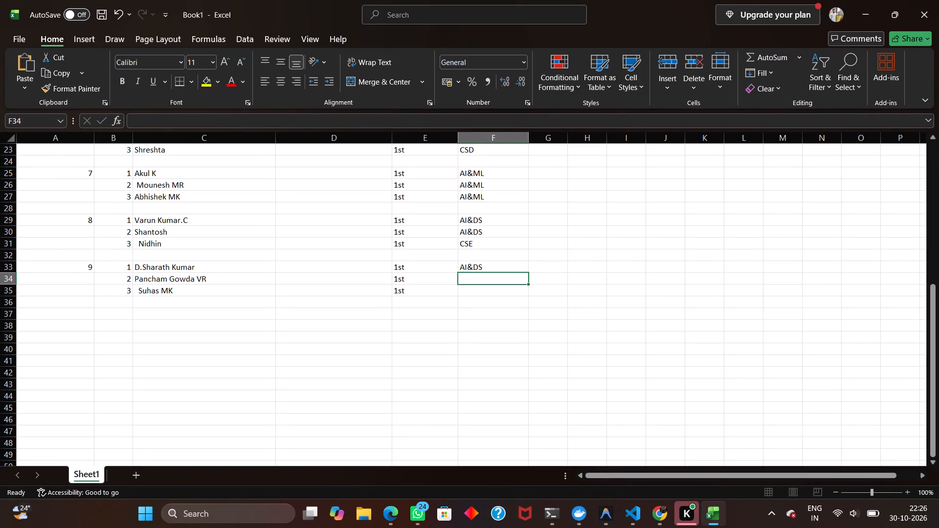
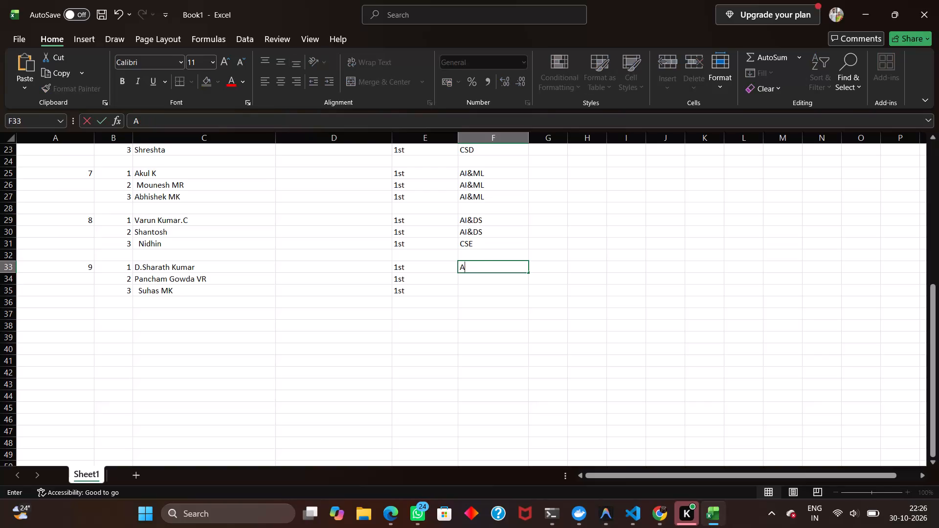
Enter the branches for the three room 9 students in F33:F35 as AI&ML, CSE and AIDS.
text(&ML)
key(Down)
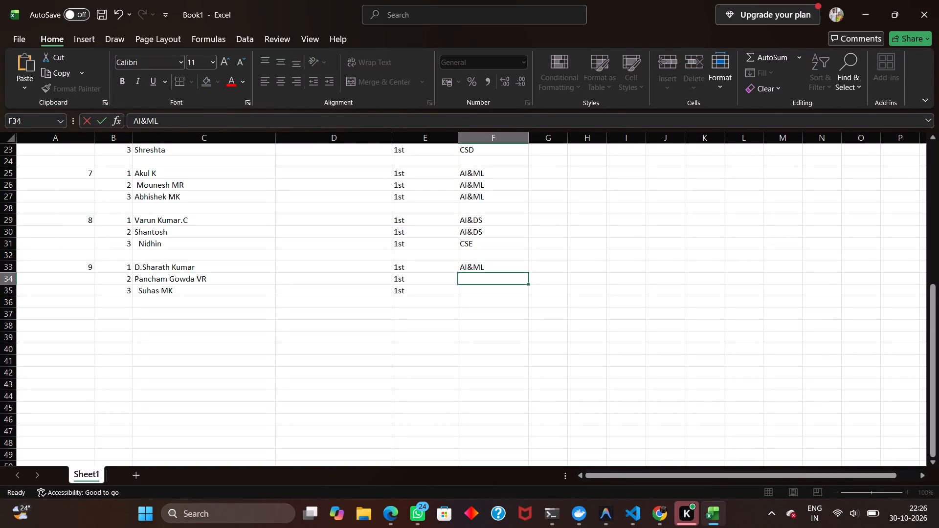
text(CSE)
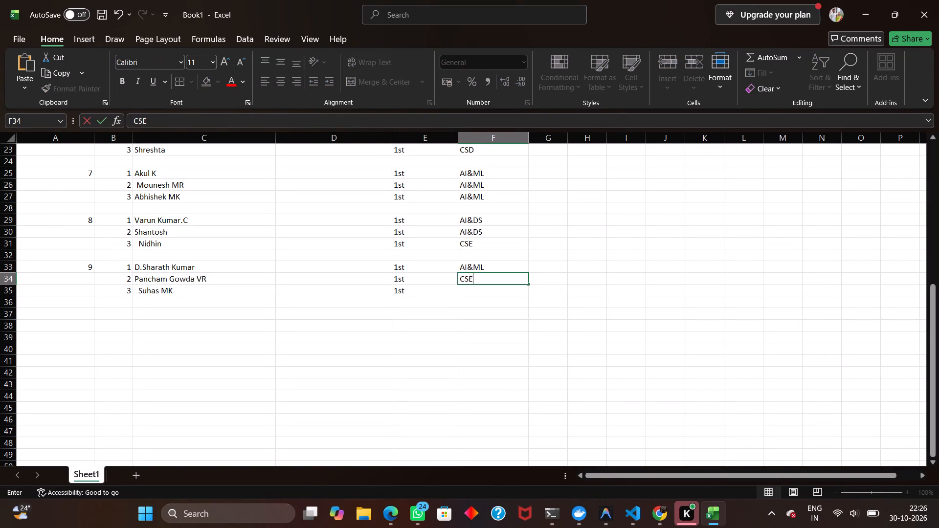
key(Down)
text(AIDS)
key(Down)
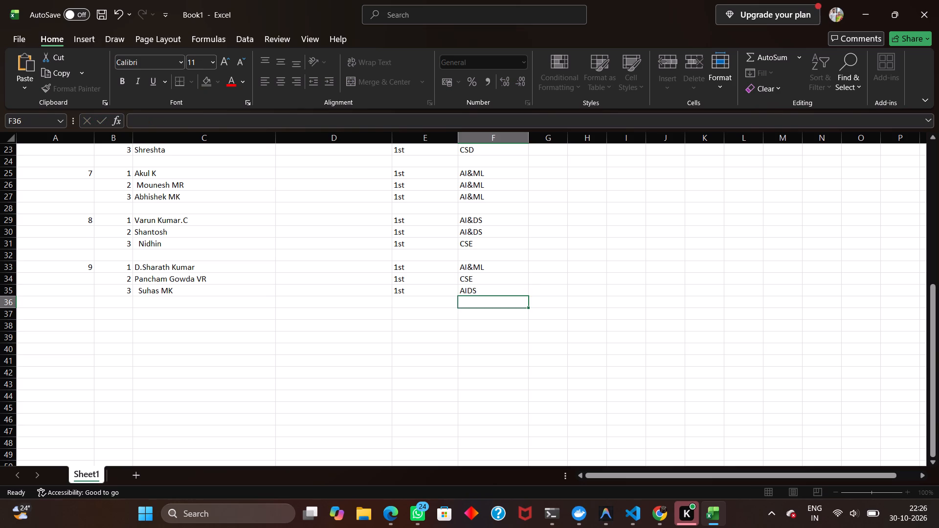
Enter room number 10 in cell A37, leaving a blank row after the room 9 records.
key(Down)
key(Left)
key(Left)
key(Left)
key(Left)
key(Left)
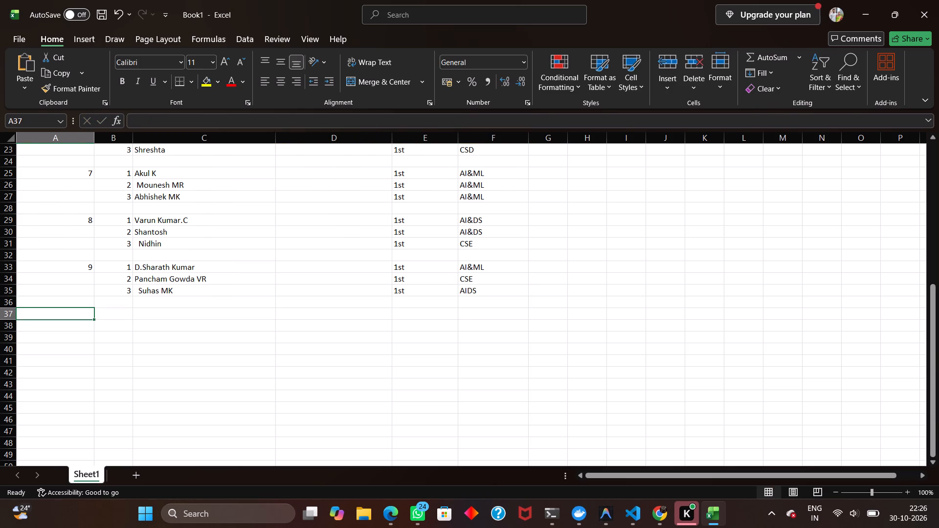
text(10)
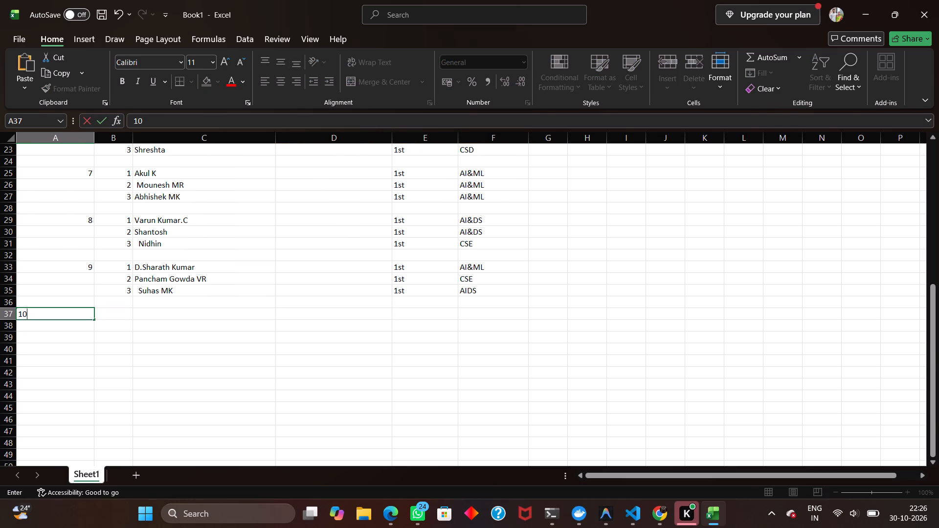
key(Down)
key(Up)
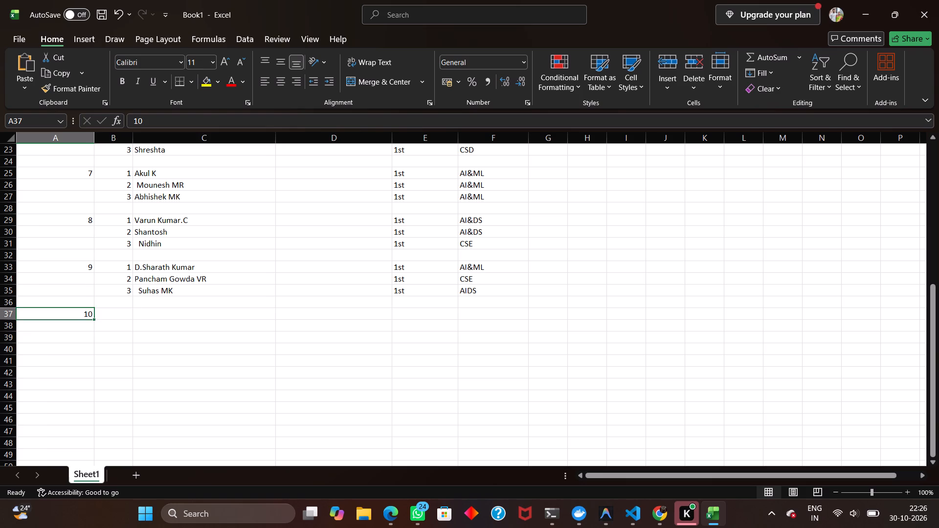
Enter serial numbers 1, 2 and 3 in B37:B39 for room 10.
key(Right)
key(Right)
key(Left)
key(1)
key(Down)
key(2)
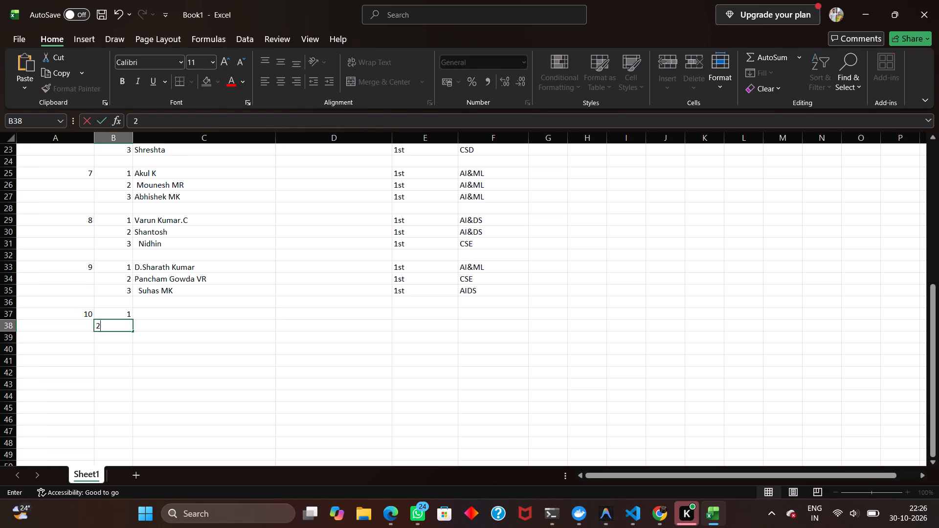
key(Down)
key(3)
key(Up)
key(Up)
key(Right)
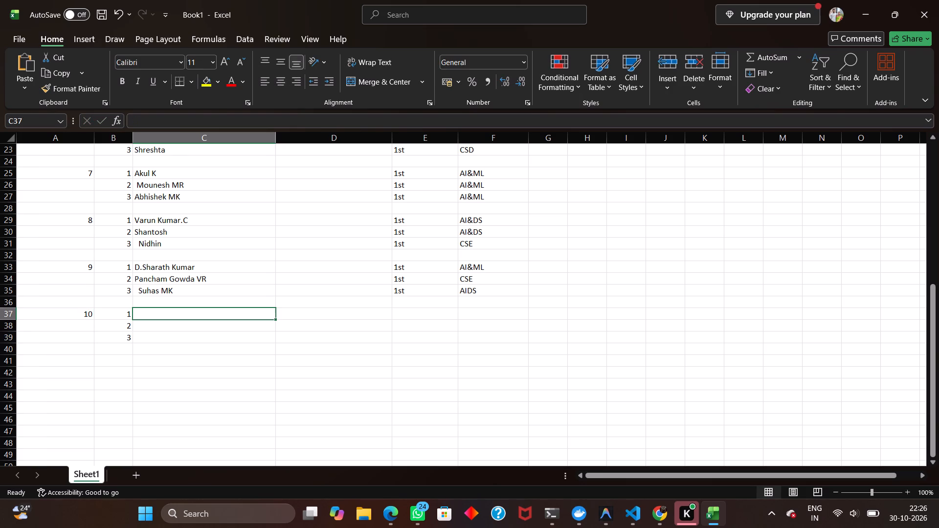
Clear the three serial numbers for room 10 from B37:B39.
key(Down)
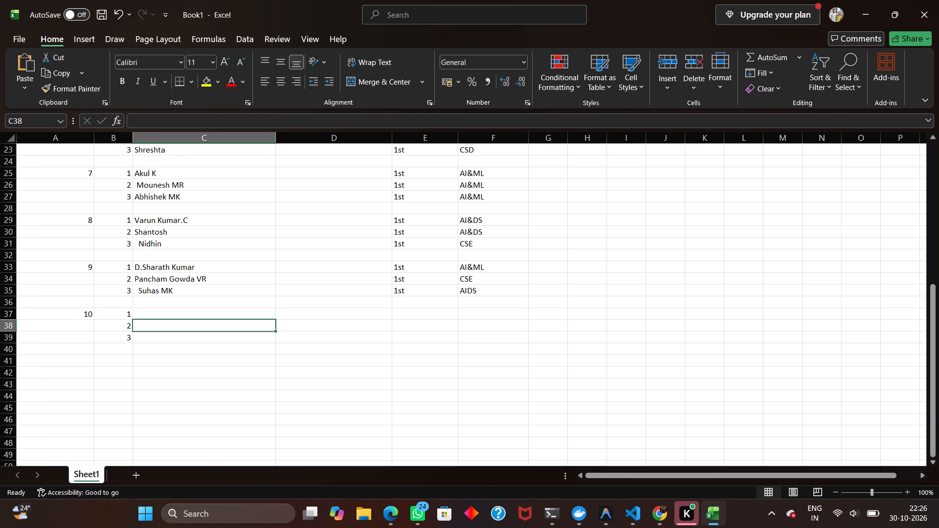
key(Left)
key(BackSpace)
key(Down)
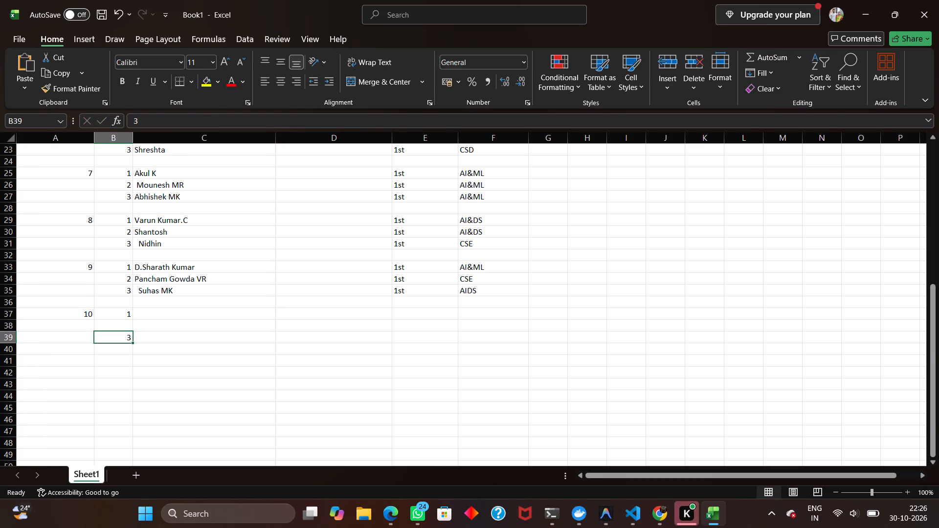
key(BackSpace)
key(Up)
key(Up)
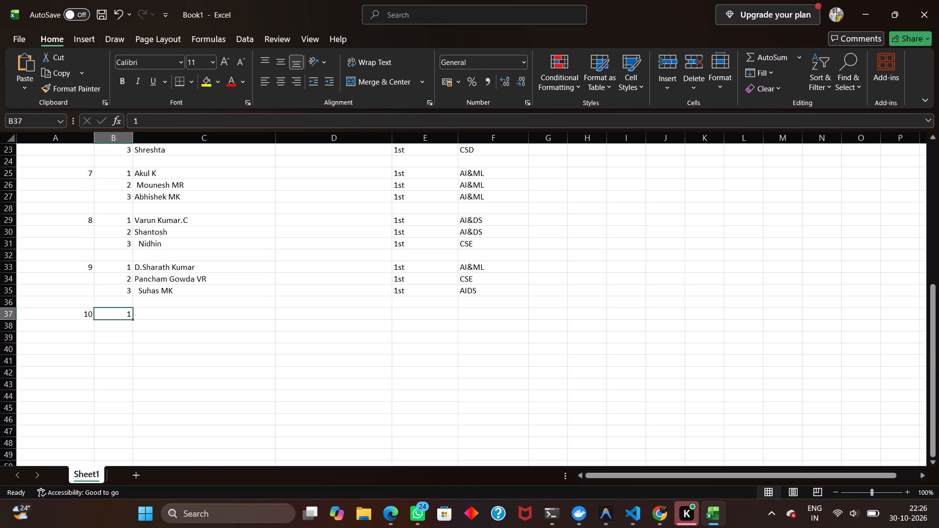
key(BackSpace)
Mark room 10 as EMPTY, in capitals, in the name cell C37.
scroll(543, 318, up, 3)
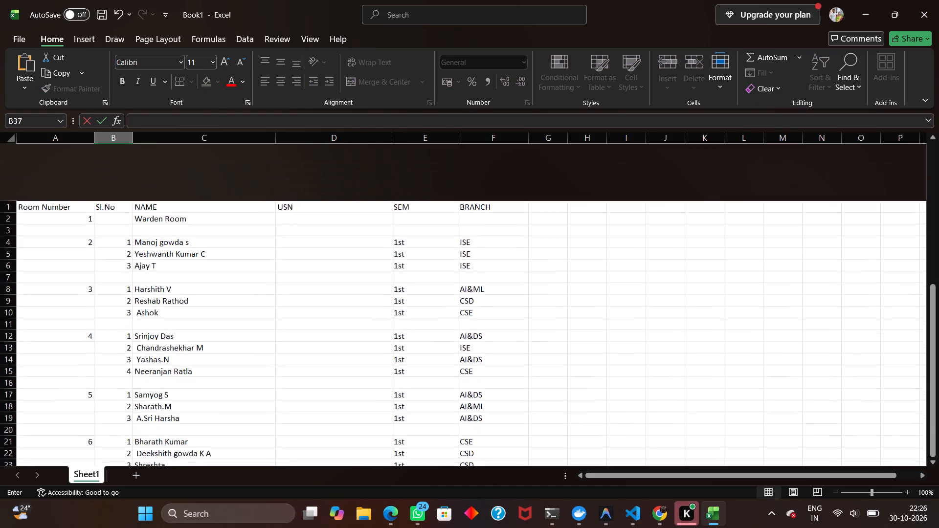
scroll(543, 318, up, 1)
scroll(543, 318, down, 3)
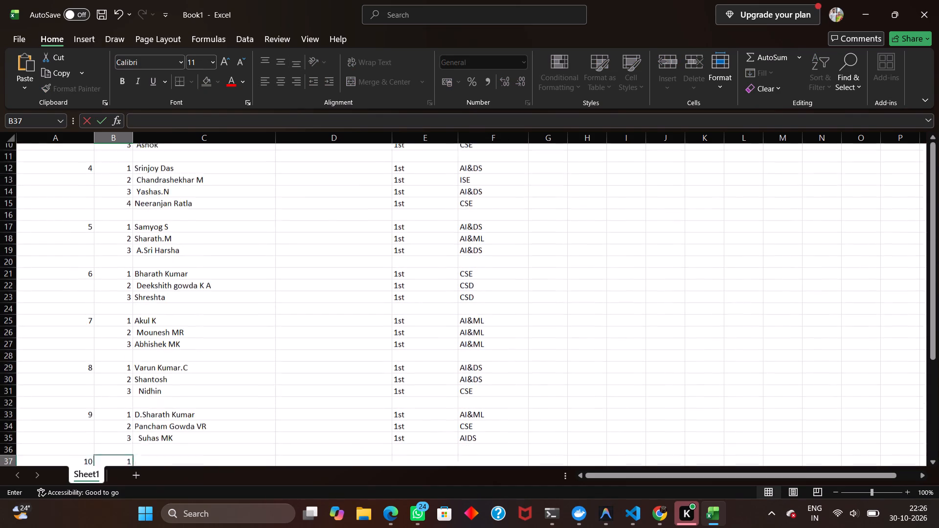
scroll(543, 318, down, 2)
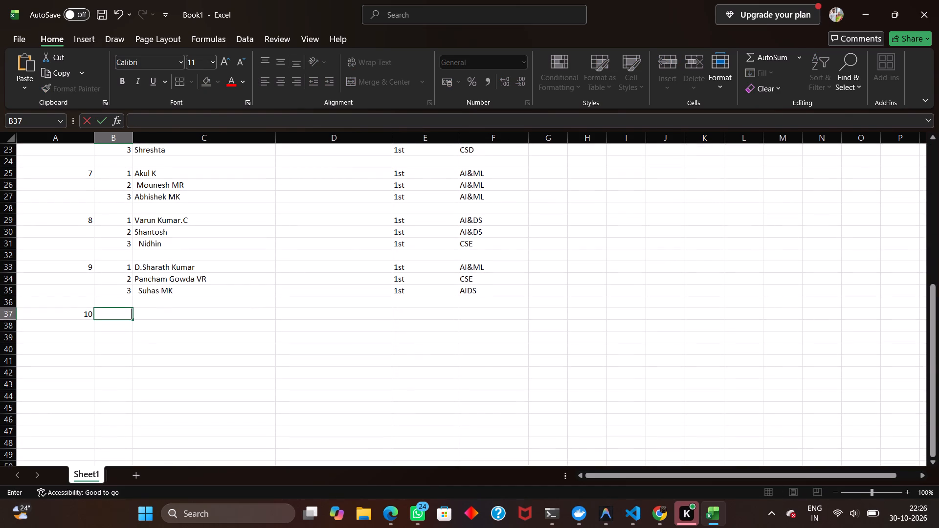
click(220, 317)
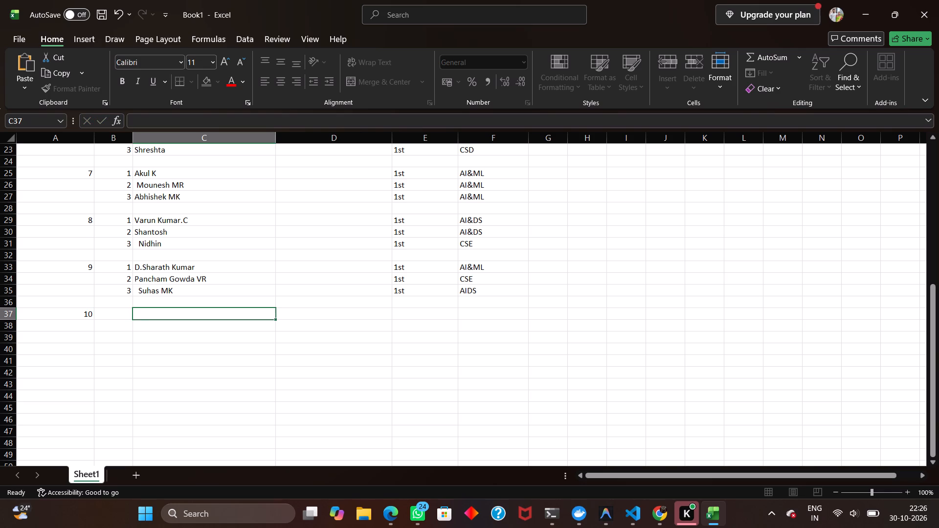
key(shift+e)
text(mpty)
key(BackSpace)
key(BackSpace)
key(BackSpace)
key(BackSpace)
text(MP)
text(TY)
Replace the room 1 entry in cell C2 with WARDEN ROOM in capitals.
scroll(162, 280, up, 5)
click(201, 163)
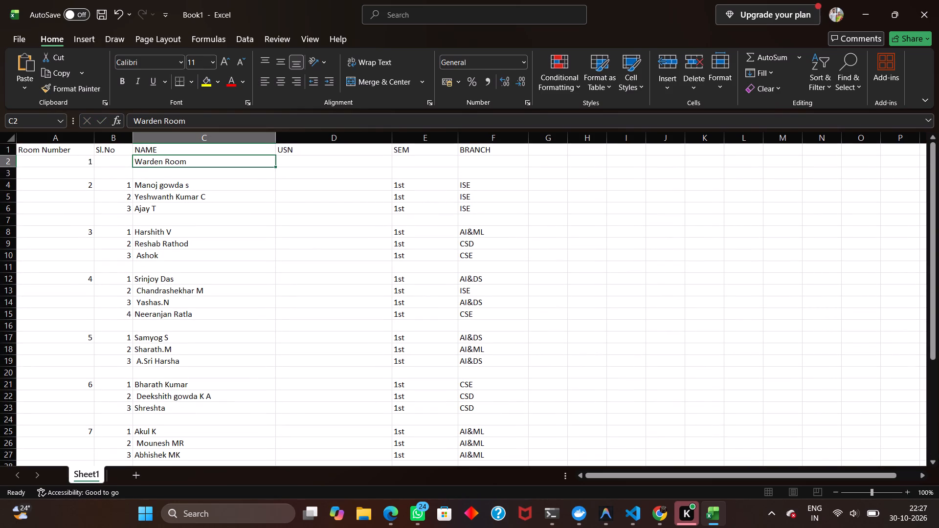
key(shift+w)
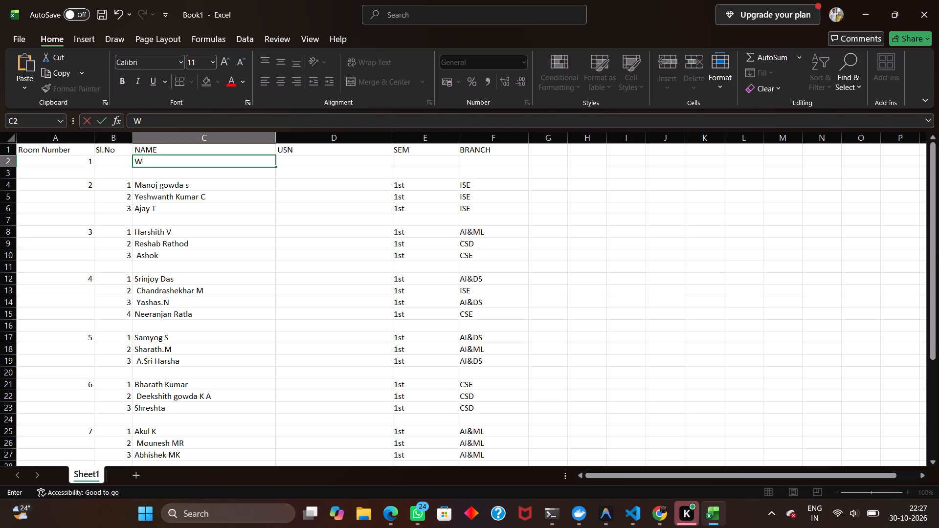
text(ARDEN)
key(space)
text(ROOM)
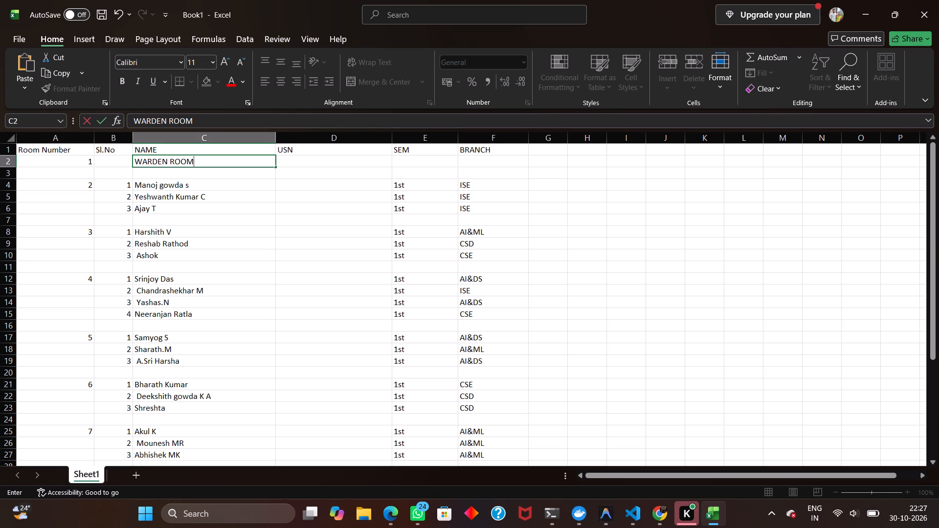
Enter room number 11 in cell A39, leaving a blank row after room 10.
scroll(198, 270, down, 1)
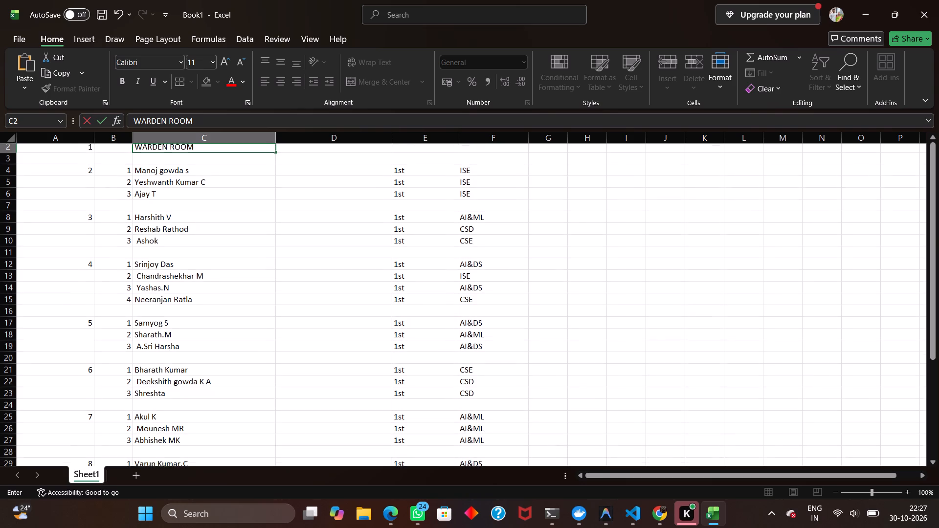
scroll(198, 270, down, 5)
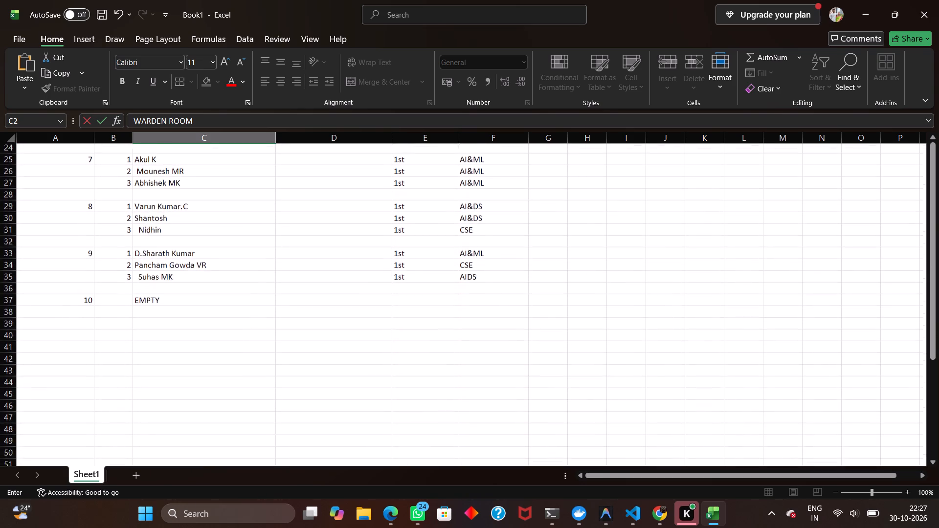
scroll(198, 270, down, 1)
scroll(198, 270, up, 2)
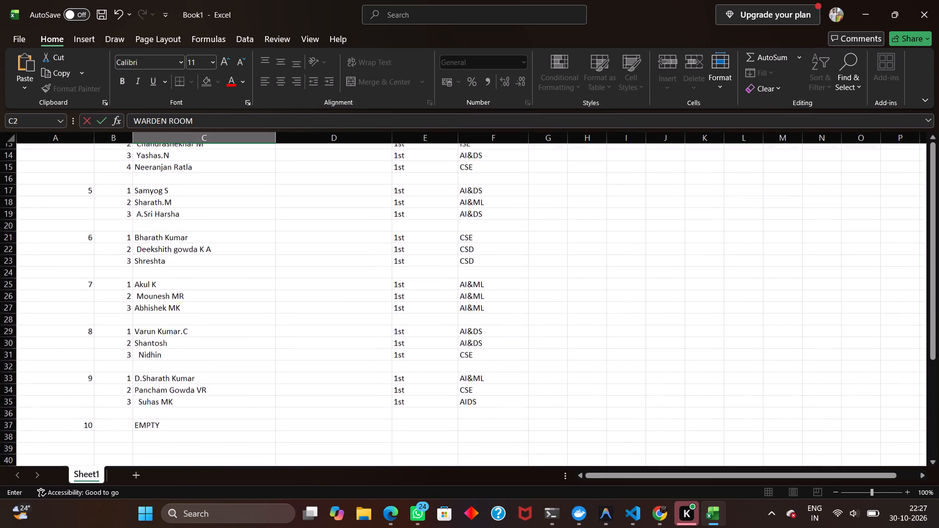
scroll(198, 270, up, 2)
scroll(198, 270, down, 1)
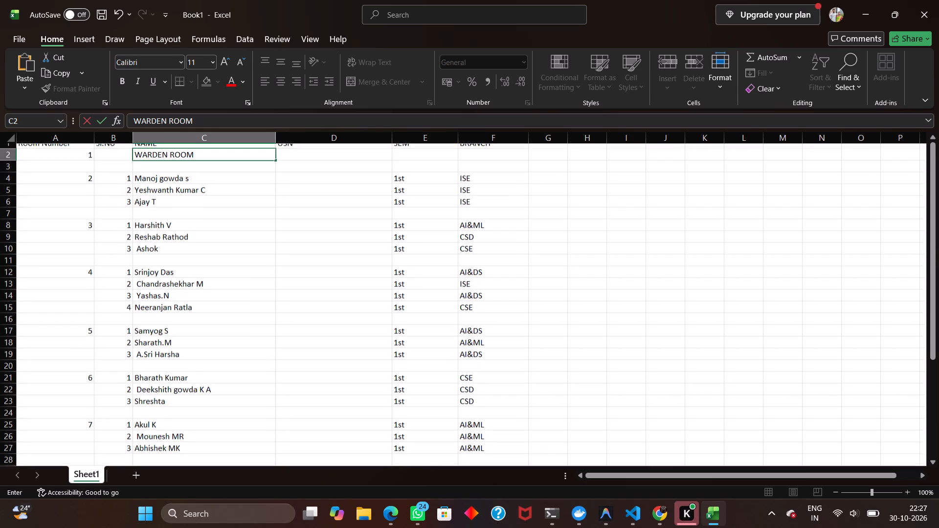
scroll(198, 270, down, 1)
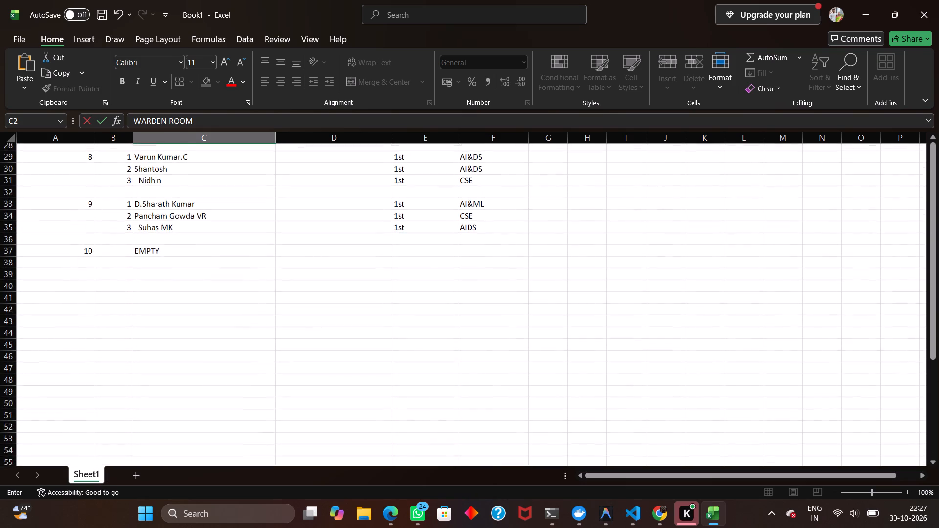
click(86, 270)
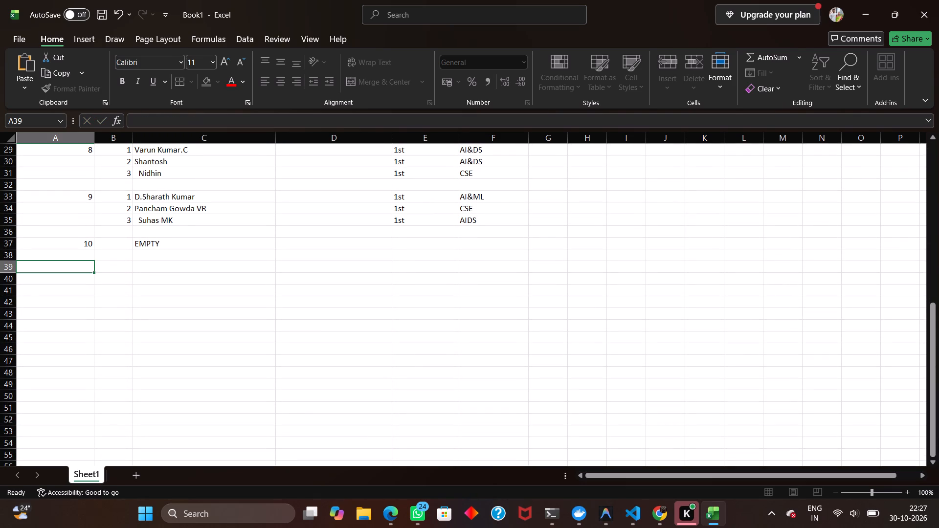
text(11)
key(Right)
key(Right)
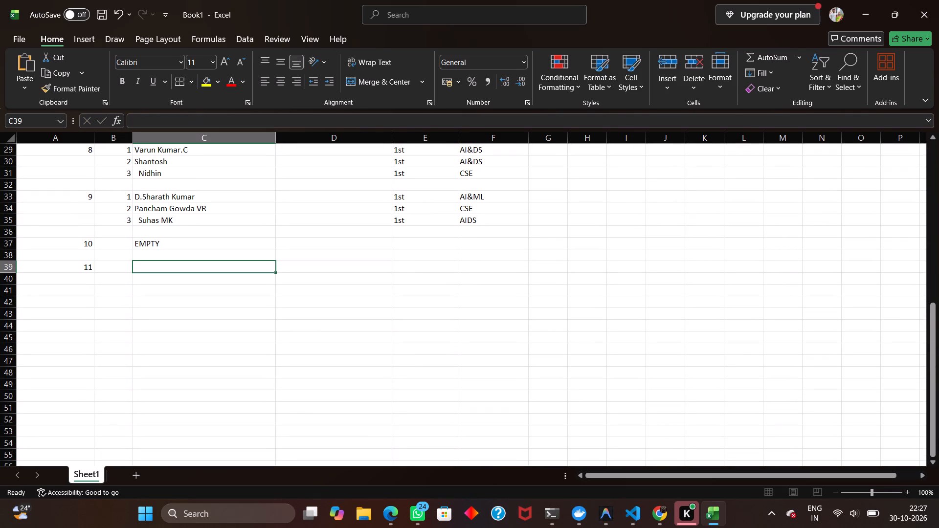
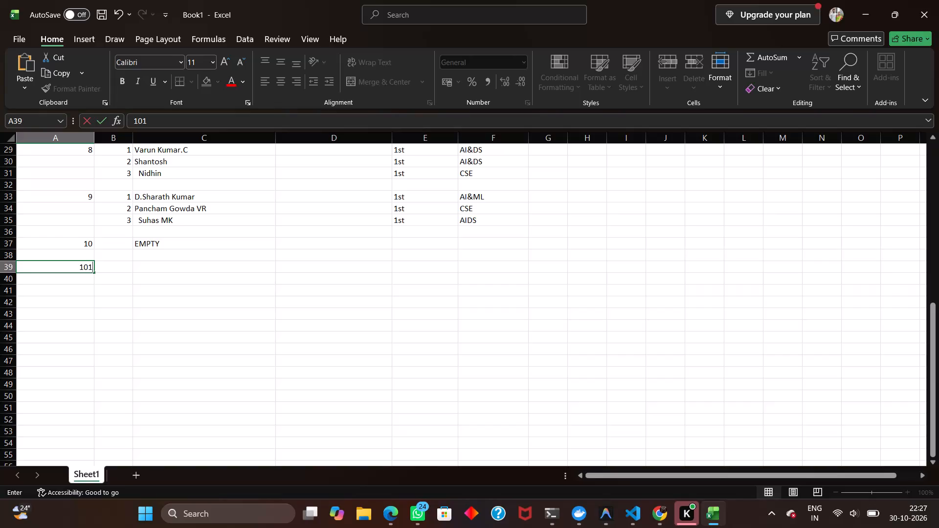
Enter serial number 1 in cell B39 for the first occupant of room 101.
key(Right)
key(Right)
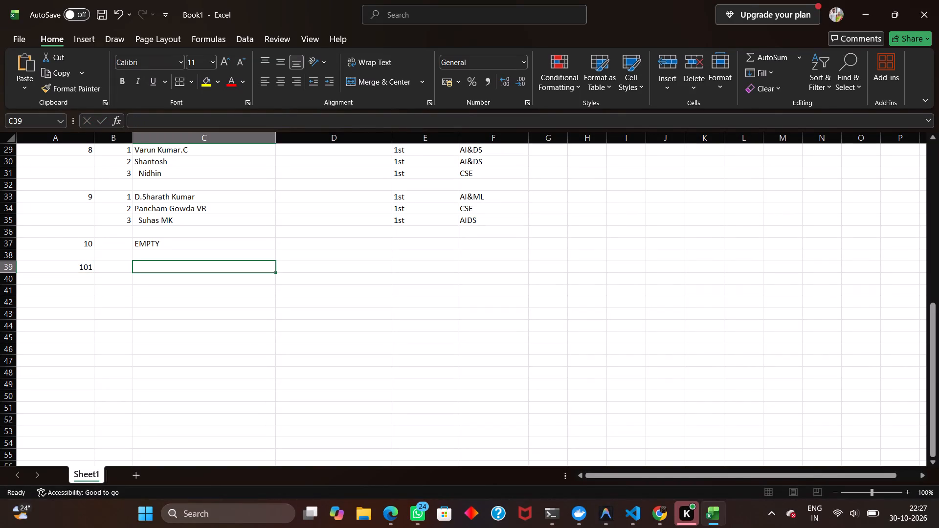
key(Left)
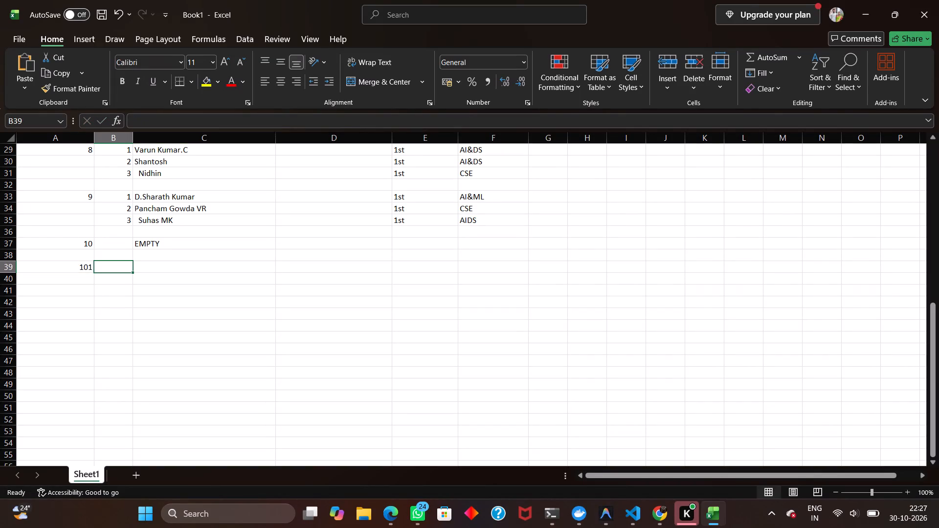
key(1)
key(Right)
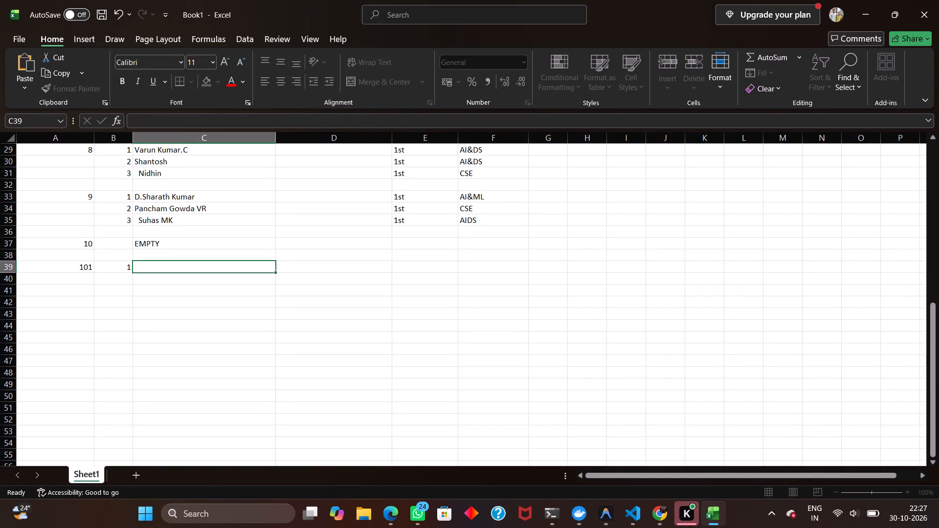
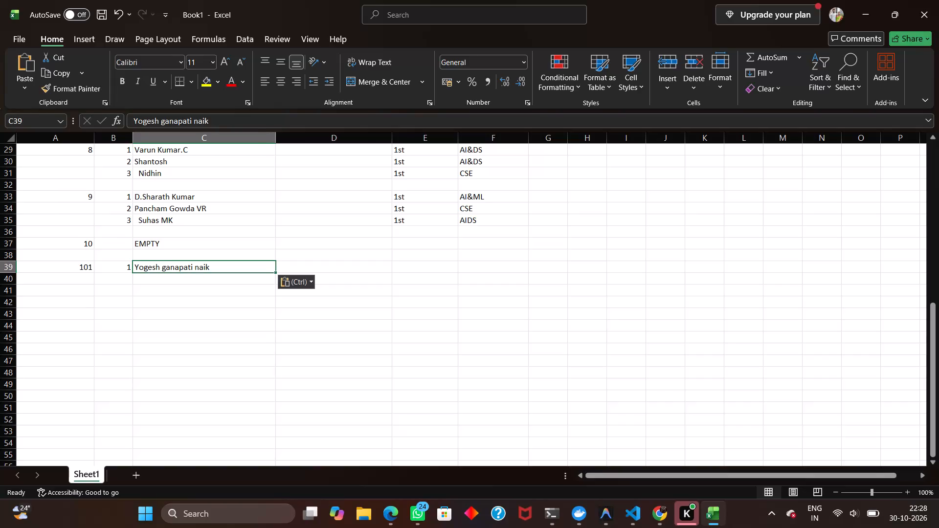
Go to semester cell E39 for the first occupant of room 101, leaving the USN cell blank.
key(Right)
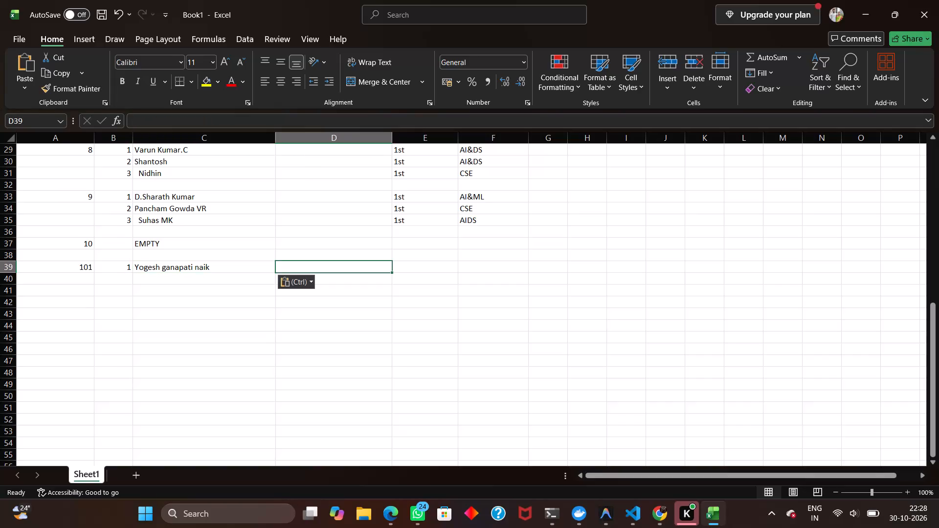
key(Right)
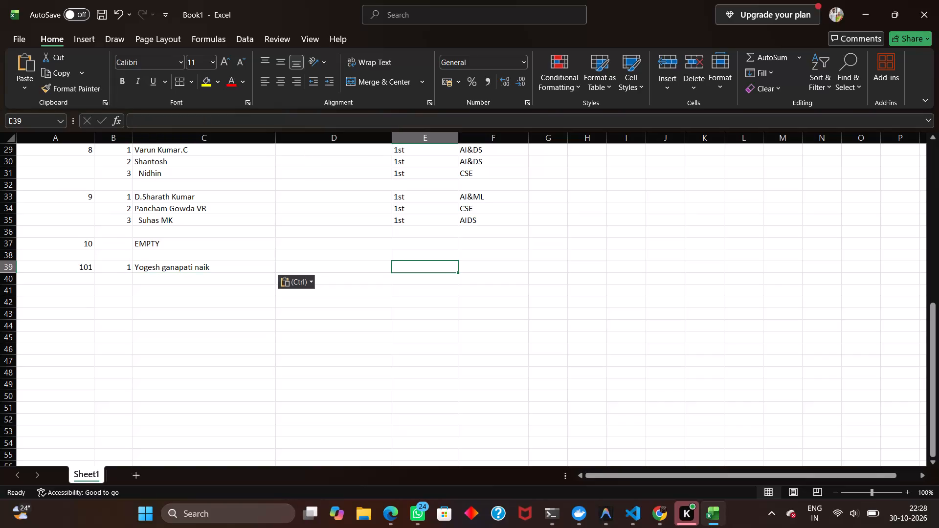
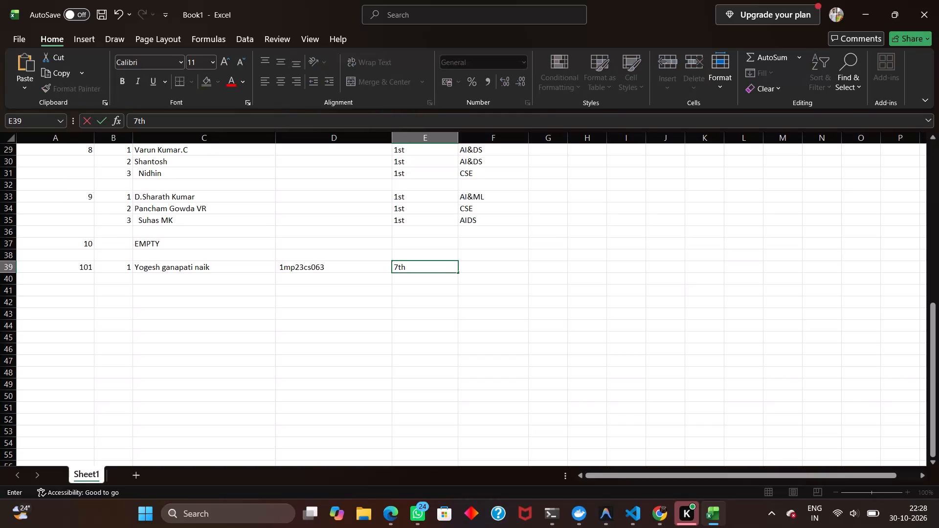
Enter CSE as the branch of room 101's first occupant in cell F39.
key(Right)
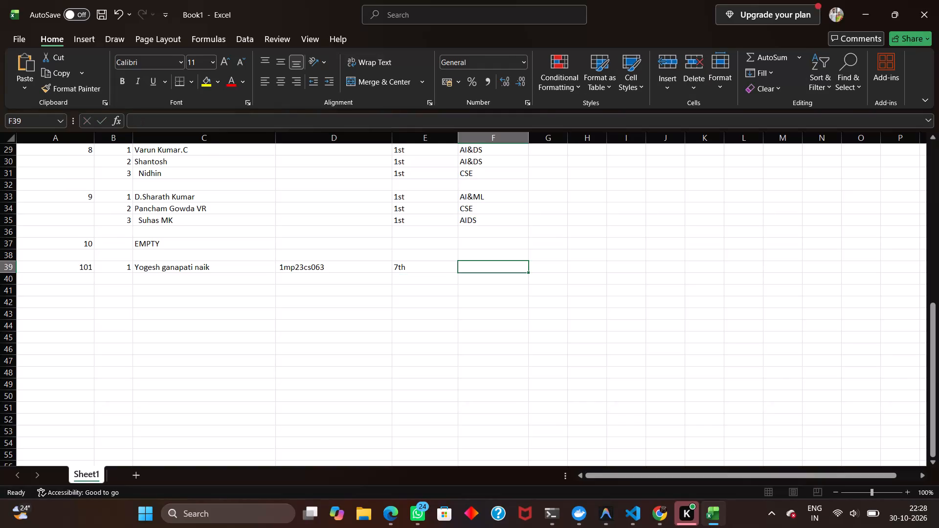
text(CSE)
key(Down)
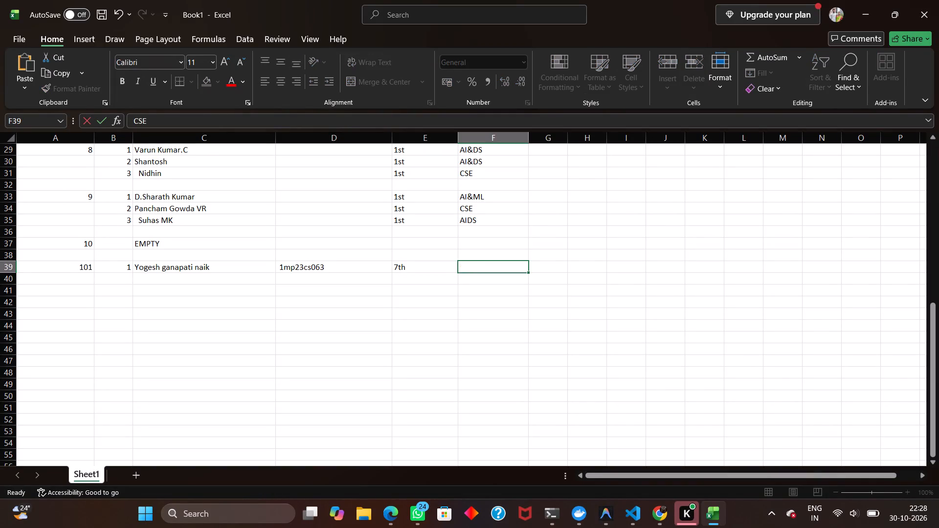
Start the room 102 block by entering 102 in A41 and serial numbers 1, 2 and 3 in B41 to B43.
key(Down)
key(Left)
key(Left)
key(Left)
key(Left)
key(Left)
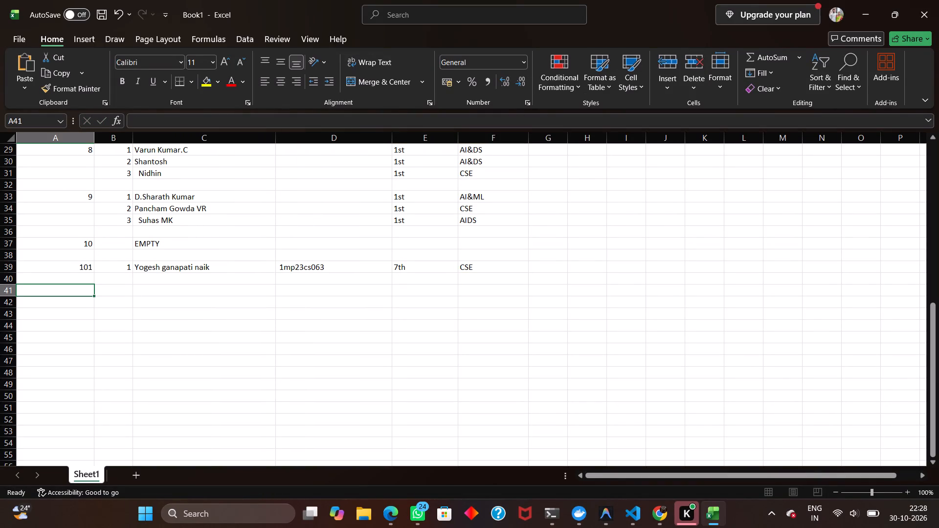
text(102)
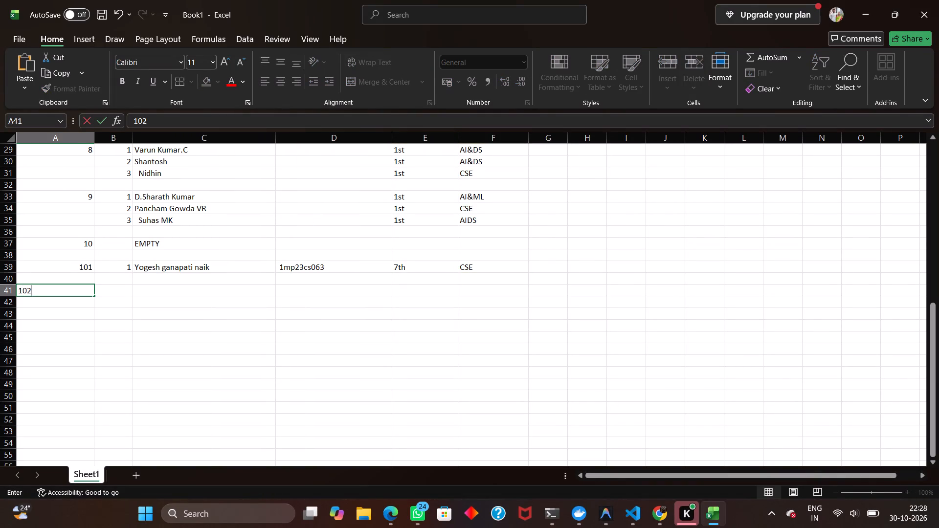
key(Right)
key(1)
key(Down)
key(2)
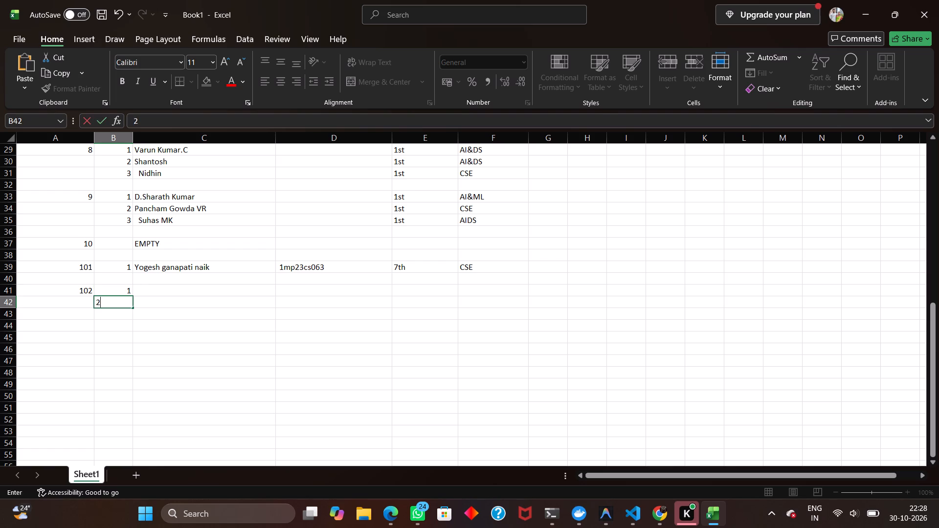
key(Down)
key(1)
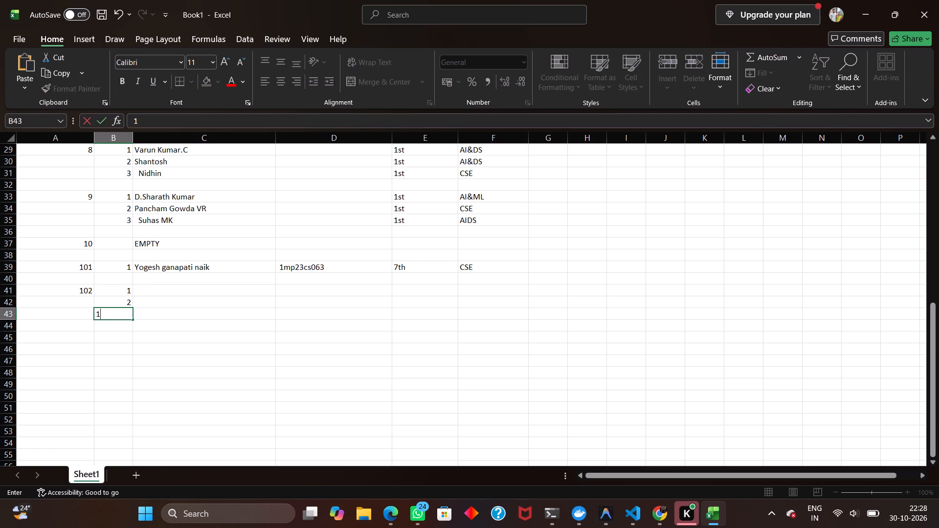
key(3)
key(BackSpace)
key(BackSpace)
key(3)
key(Up)
Go to name cell C41 for the first occupant of room 102.
key(Up)
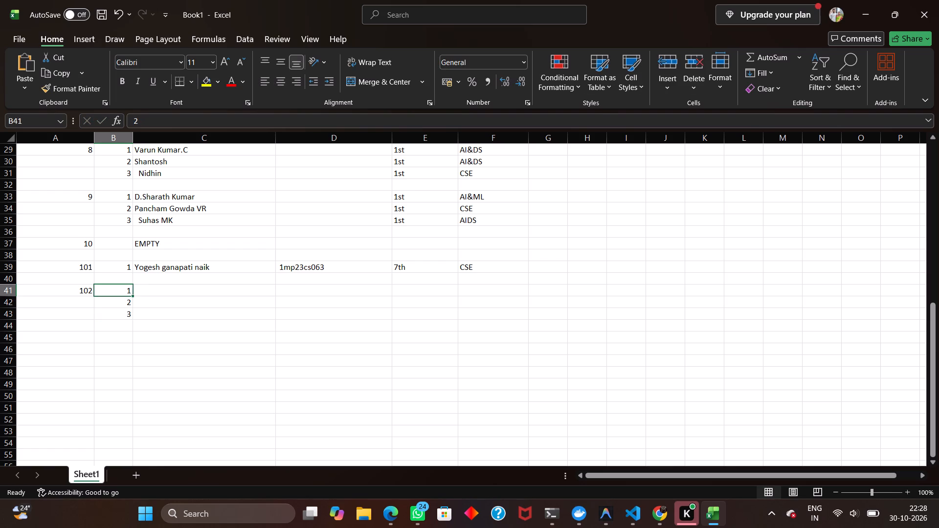
key(Right)
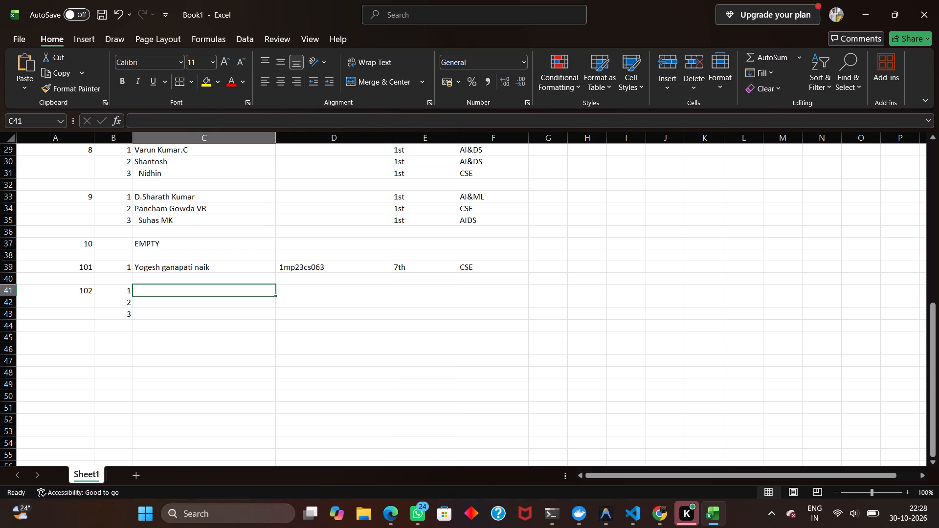
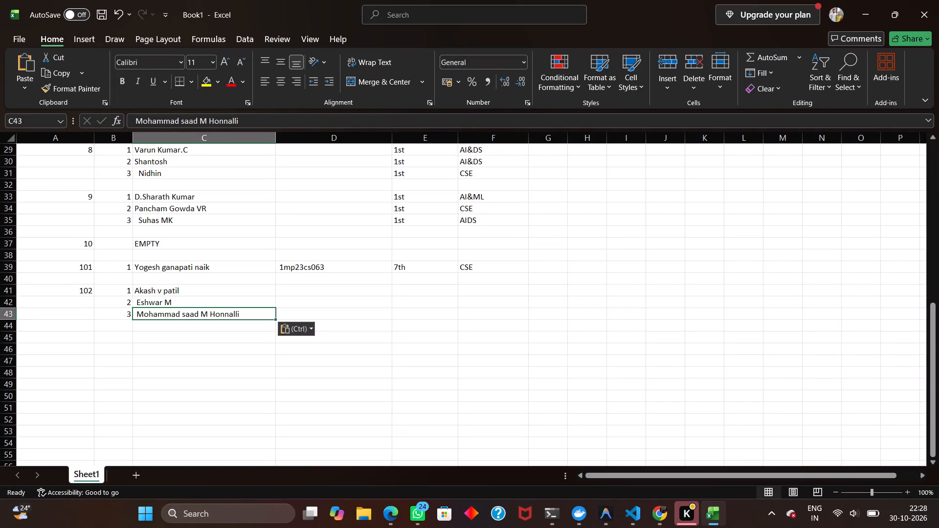
Capitalise the middle initial to V in the name of room 102's first occupant in cell C41.
click(165, 291)
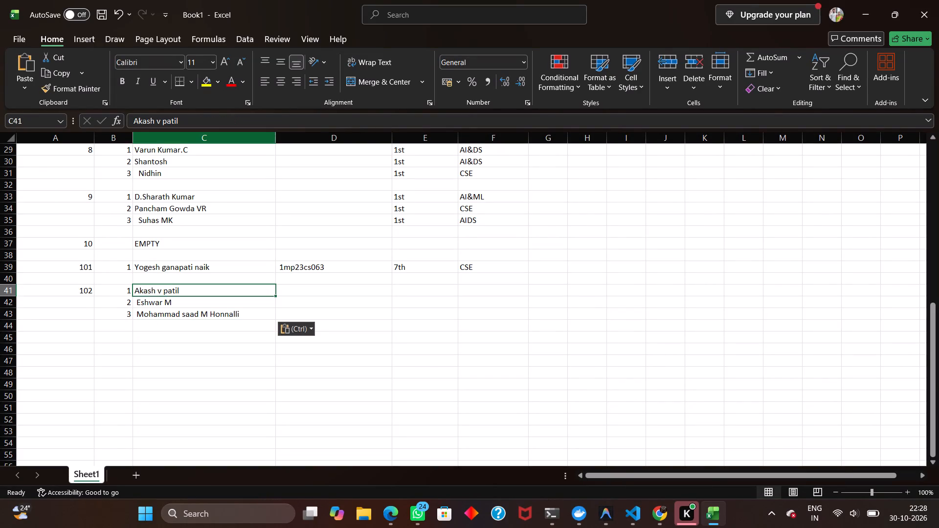
click(161, 119)
key(BackSpace)
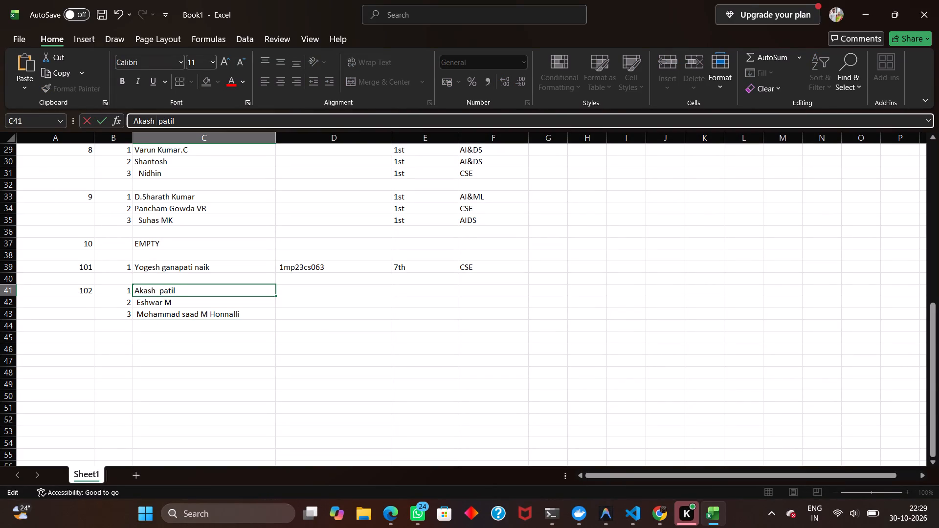
key(shift+v)
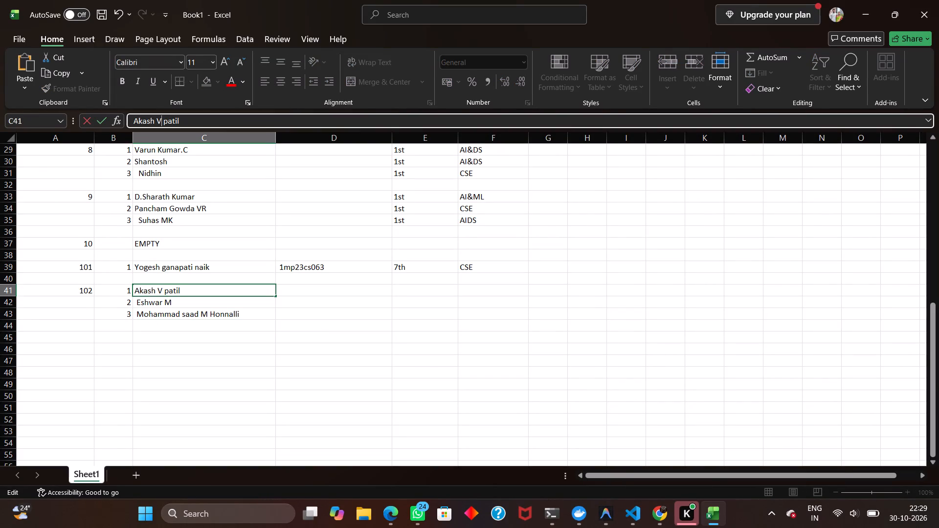
click(295, 290)
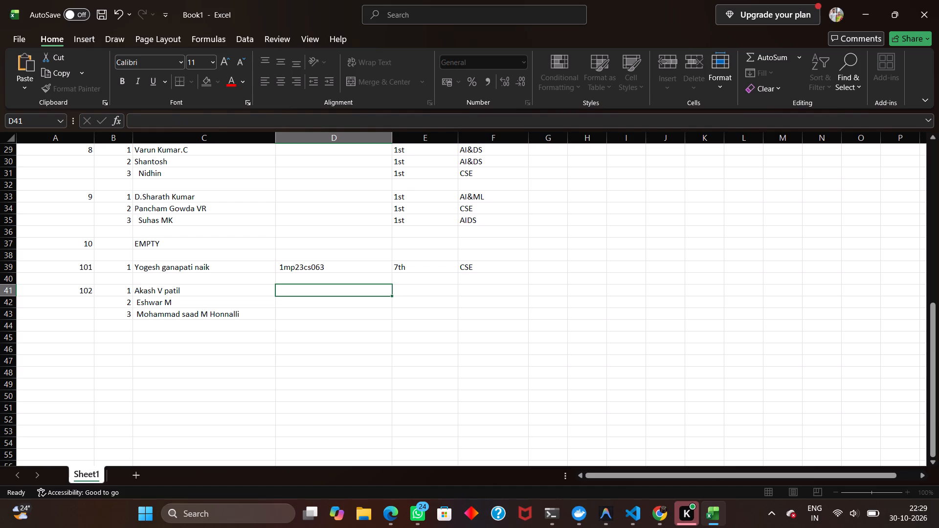
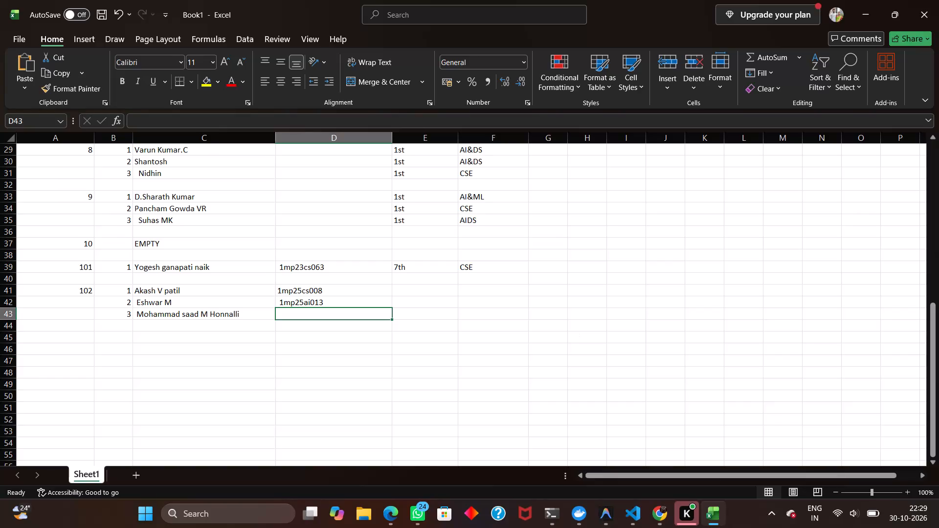
Enter 3rd as the semester for all three of room 102's occupants in cells E41 to E43.
click(416, 293)
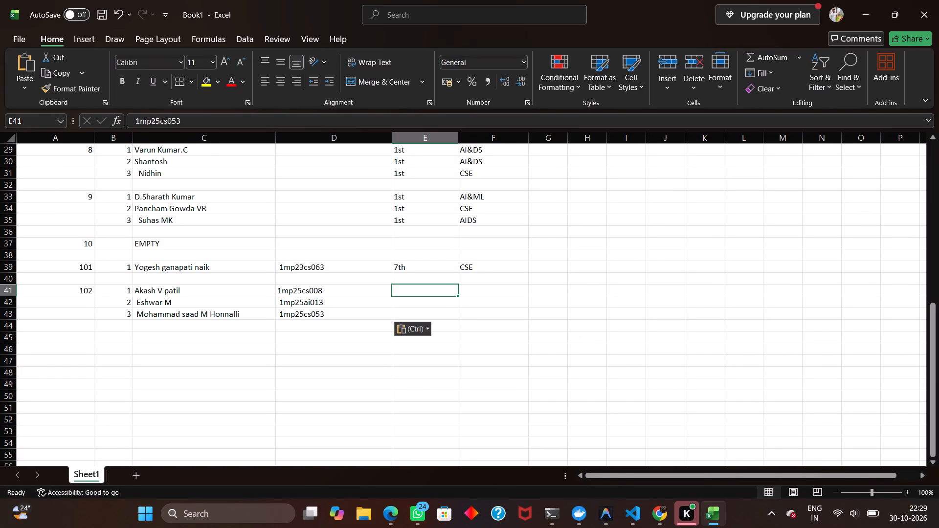
key(3)
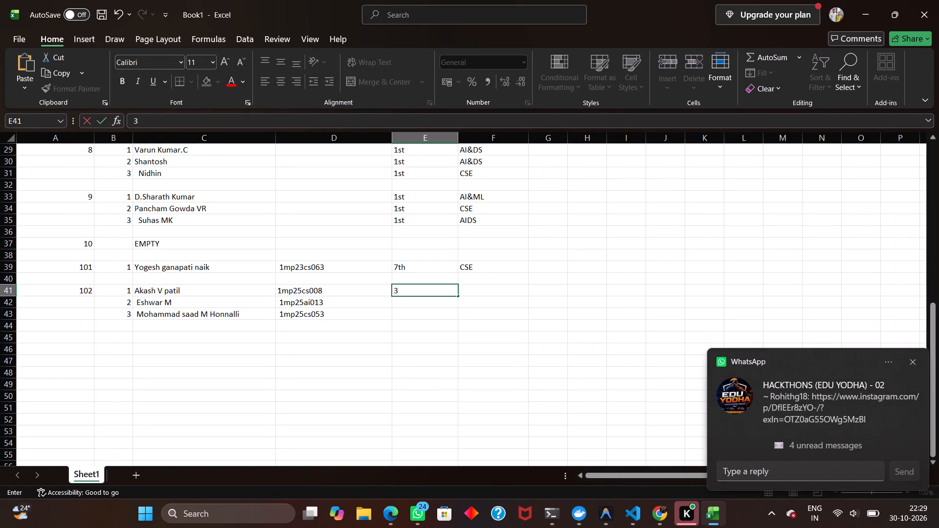
text(rd)
key(Down)
text(3rd)
key(Down)
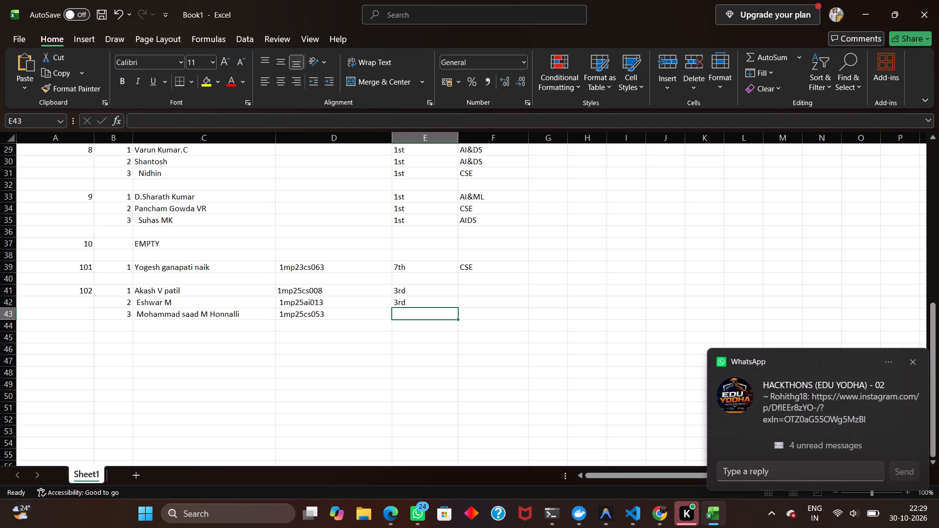
text(3rd)
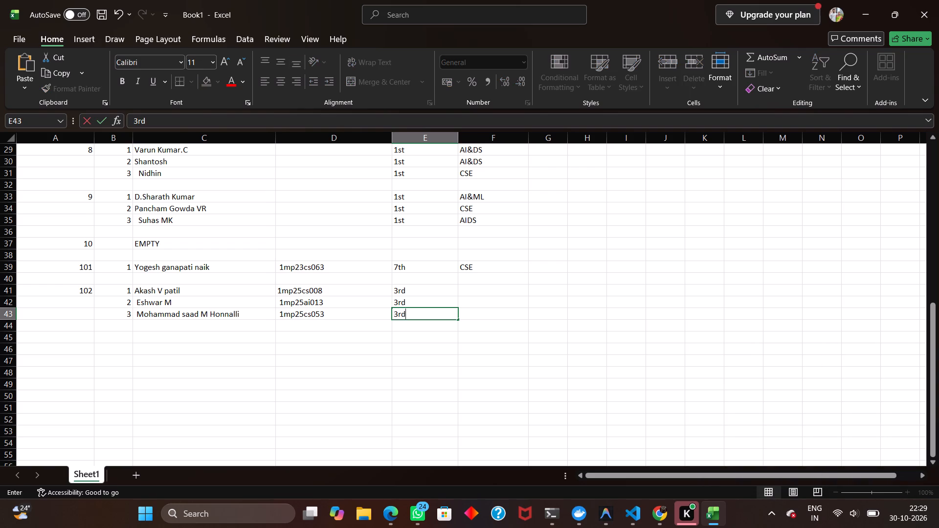
key(Up)
key(Up)
key(Right)
key(Right)
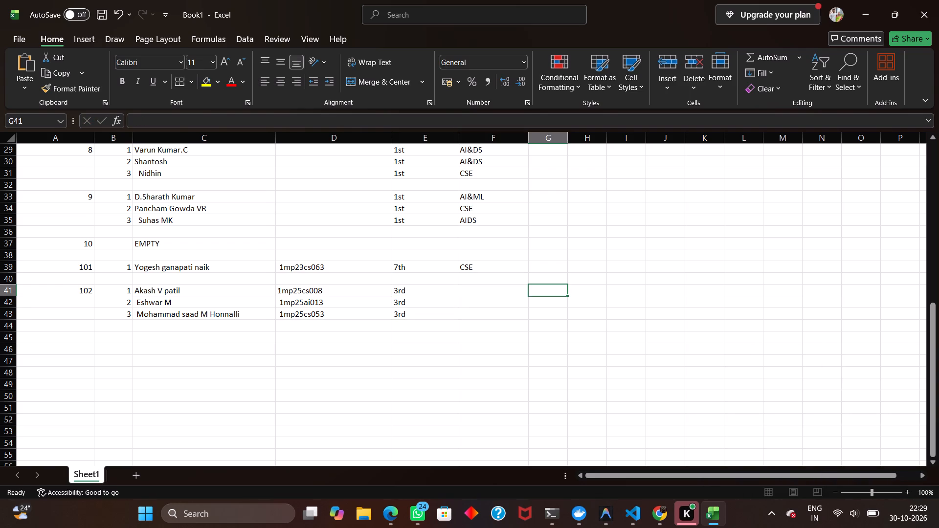
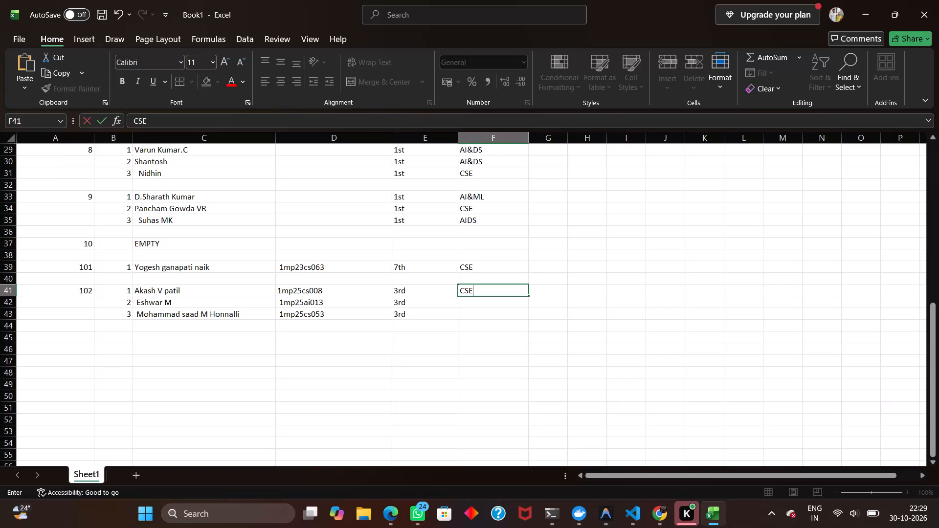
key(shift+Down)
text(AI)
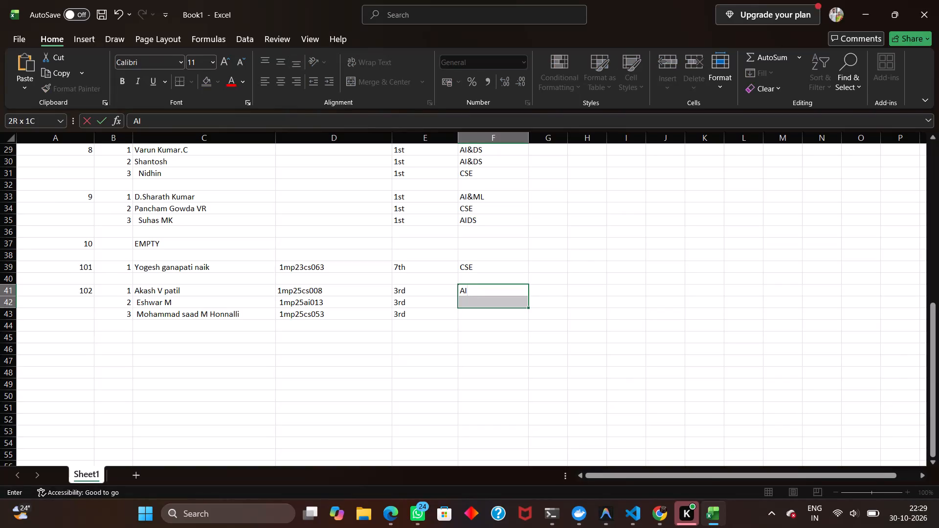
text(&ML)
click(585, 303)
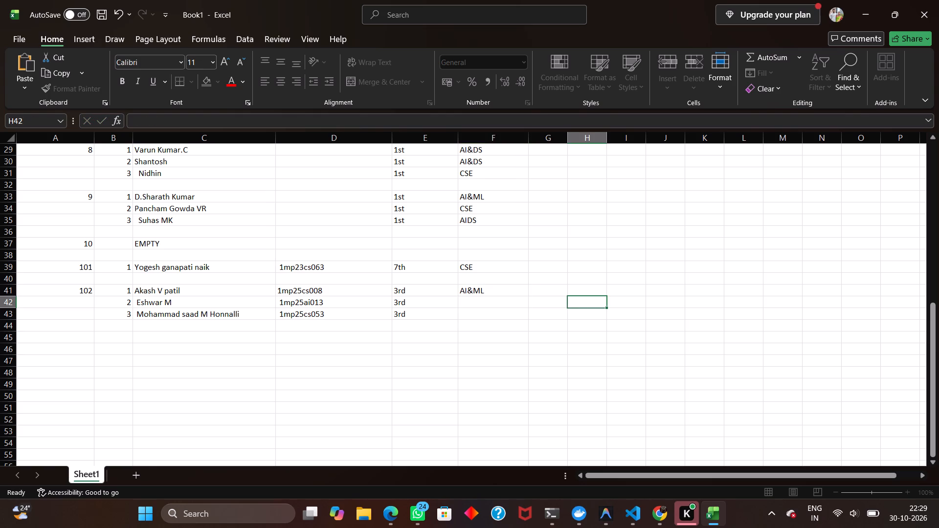
Enter the branches of room 102's three occupants in cells F41 to F43: CSE, AI&ML and CSE.
click(509, 294)
text(CSE)
key(Down)
text(AI)
text(&ML)
key(Down)
text(CSE)
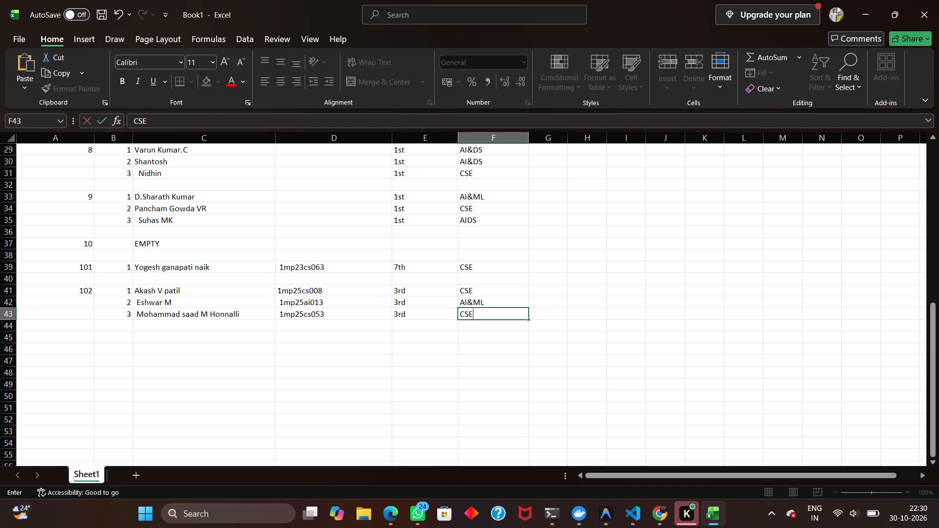
key(Down)
Start the room 103 block with 103 in cell A45 and serial numbers 1, 2 and 3 in cells B45 to B47.
key(Down)
key(Left)
key(Left)
key(Left)
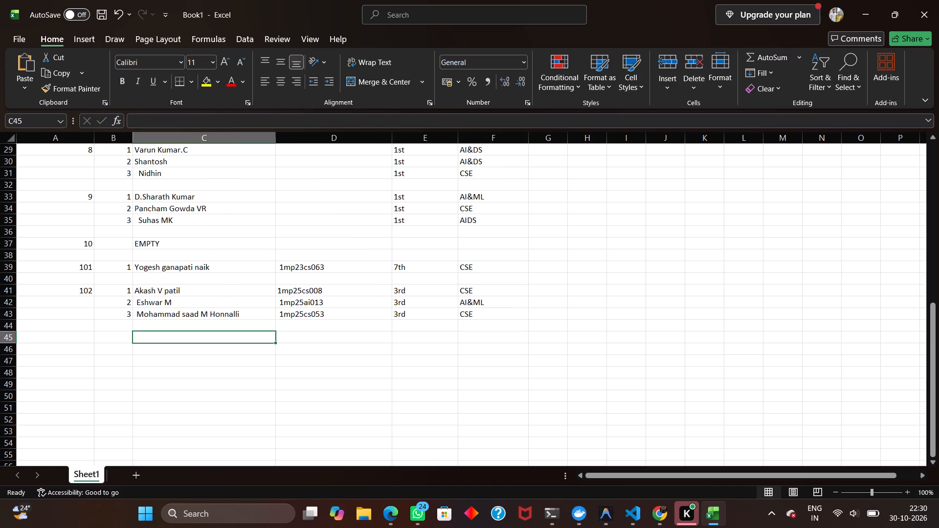
key(Left)
key(Left)
text(103)
key(Right)
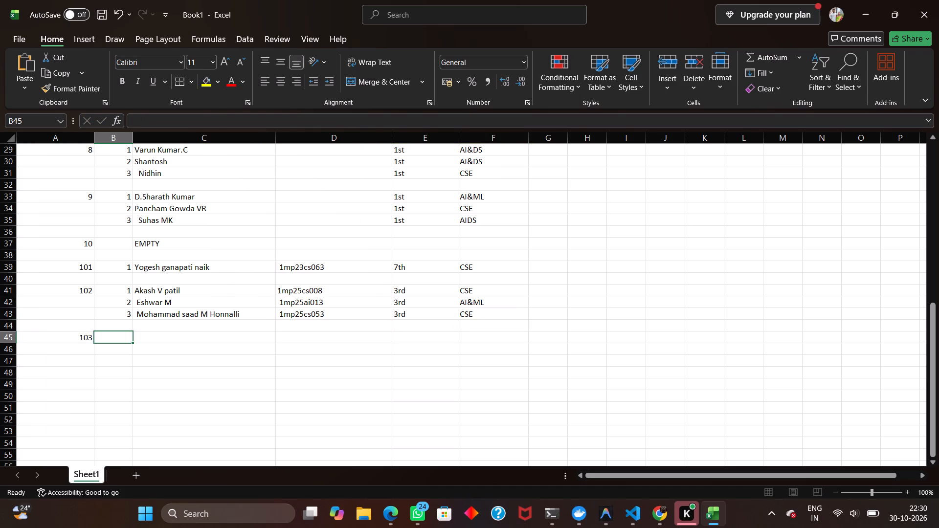
key(1)
key(Down)
key(2)
key(Down)
key(3)
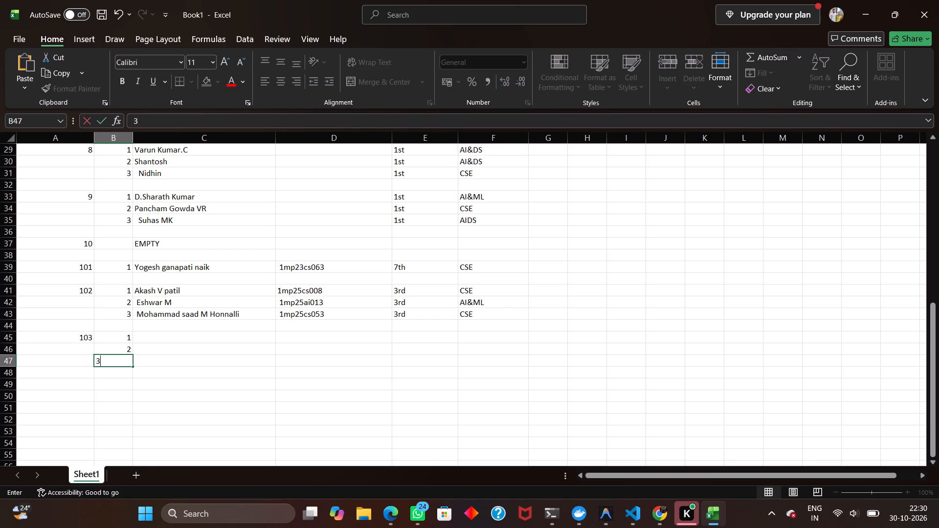
key(Up)
key(Up)
key(Right)
key(Right)
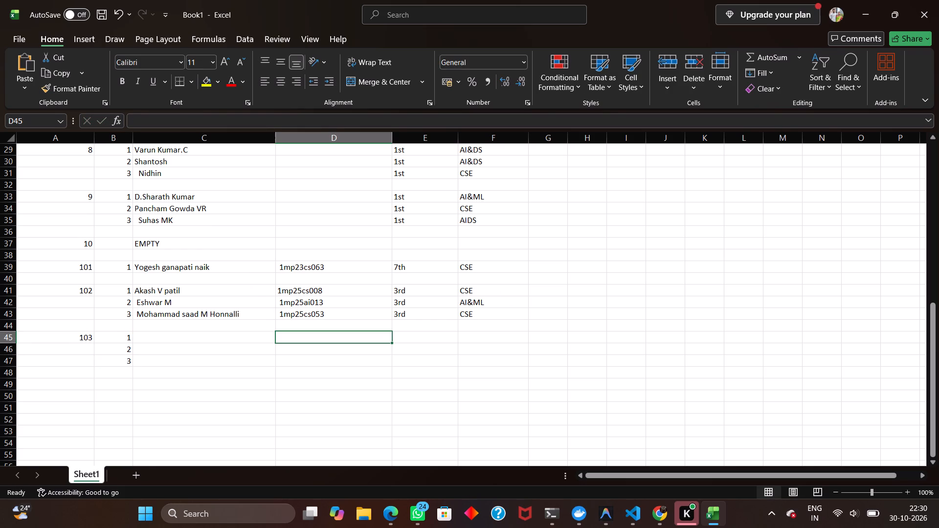
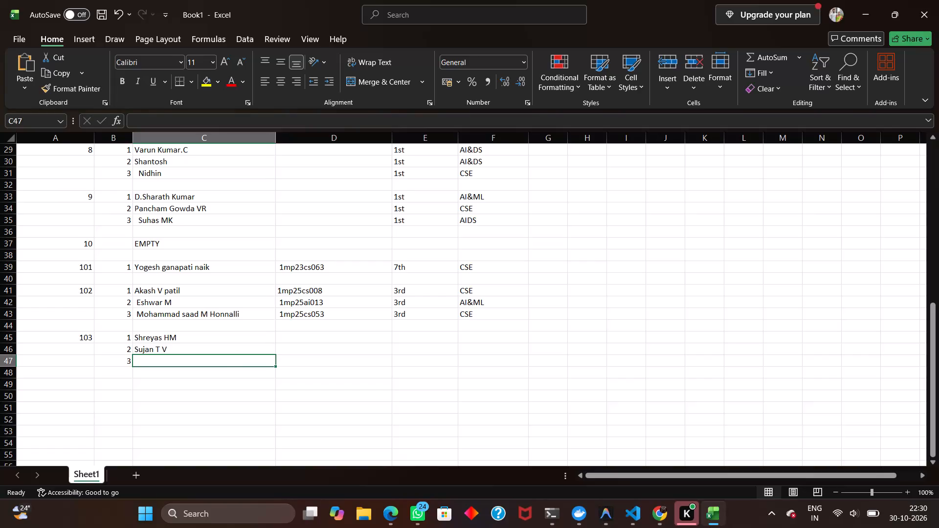
Go to cell D45, the USN cell for the first occupant of room 103.
key(Up)
key(Up)
key(Right)
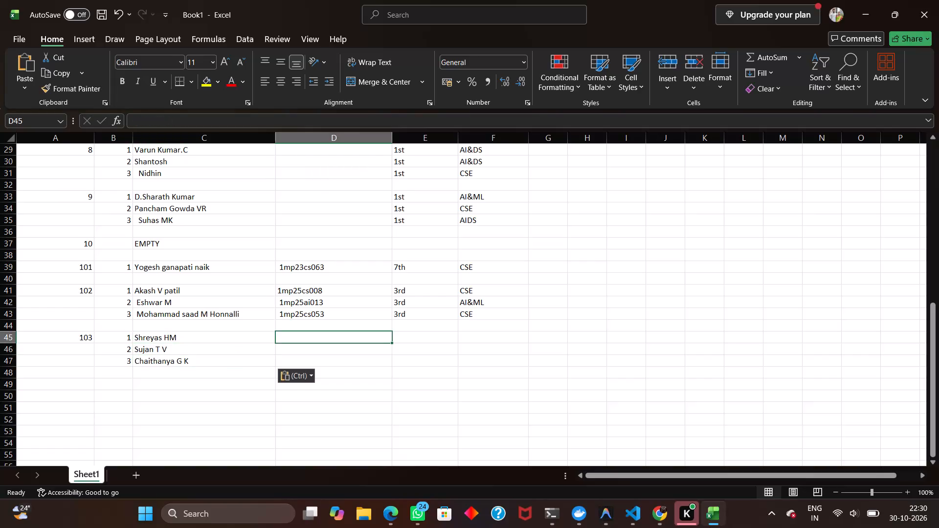
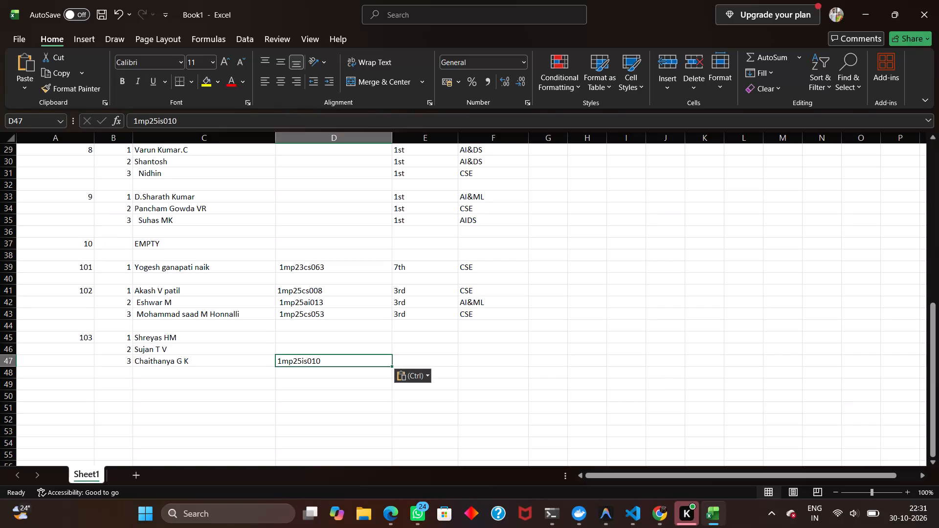
Go to cell D46, the USN cell for the second occupant of room 103.
key(Up)
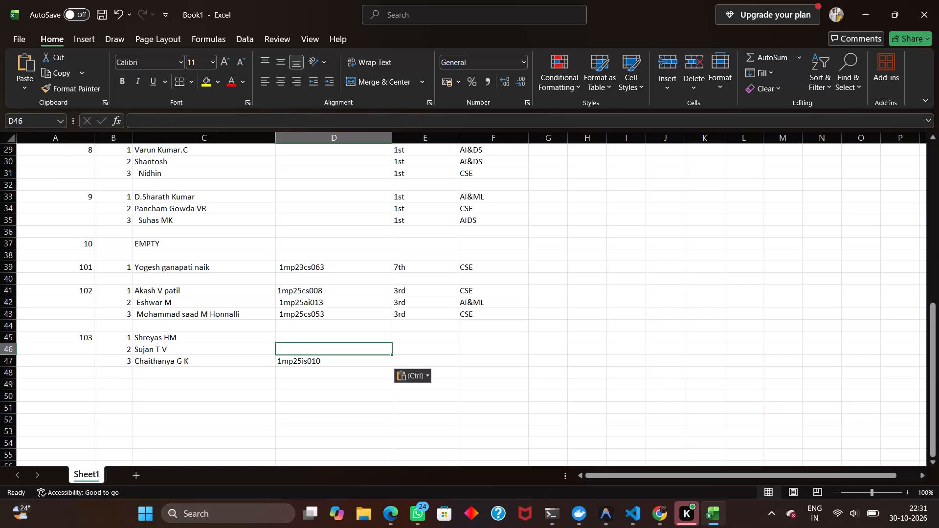
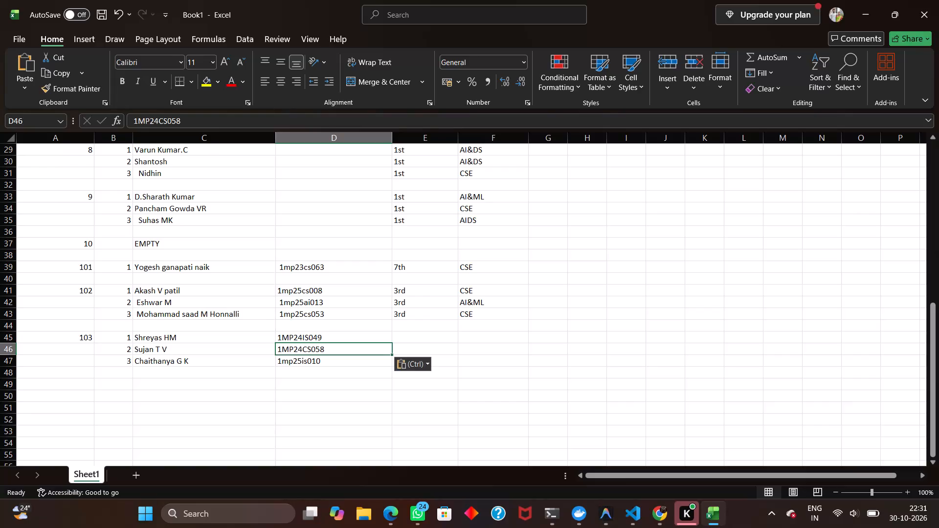
Enter the semesters for room 103's three occupants in E45 to E47: 5th, 5th and 3rd.
click(413, 334)
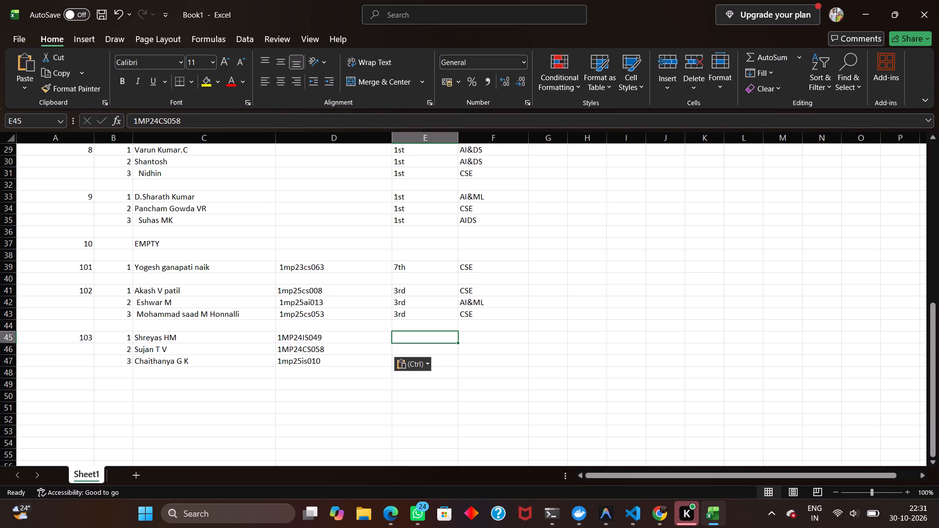
text(5th)
key(Down)
text(5th)
key(Down)
text(3rd)
key(Up)
Enter the branches for room 103's three occupants in F45 to F47: ISE, CSE and ISE.
key(Up)
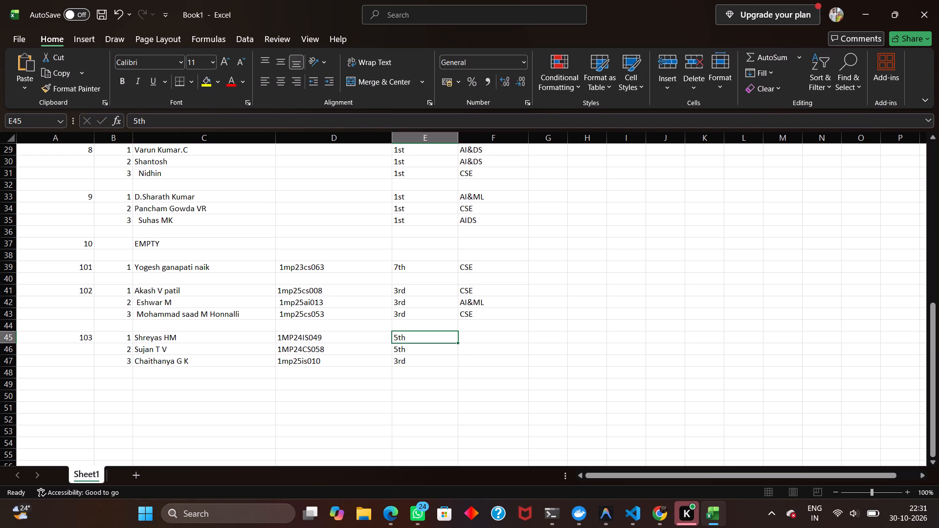
key(Right)
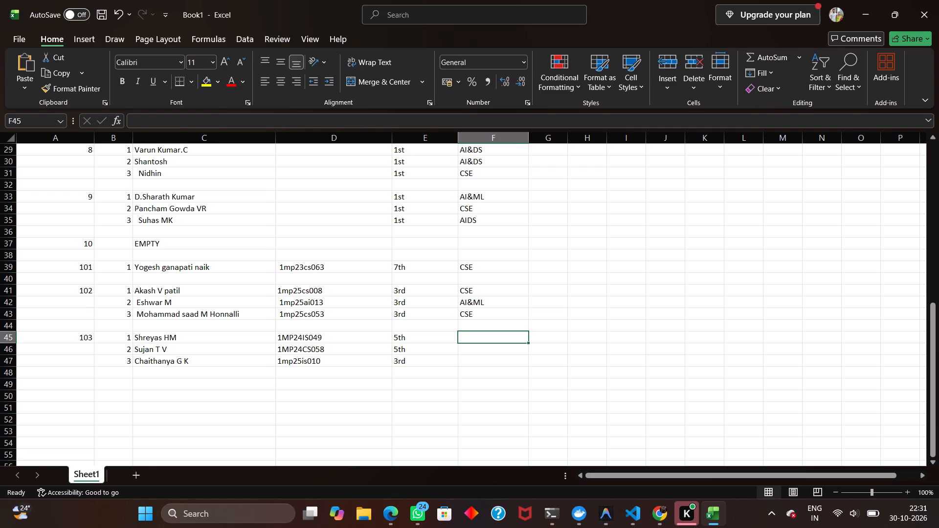
text(ISE)
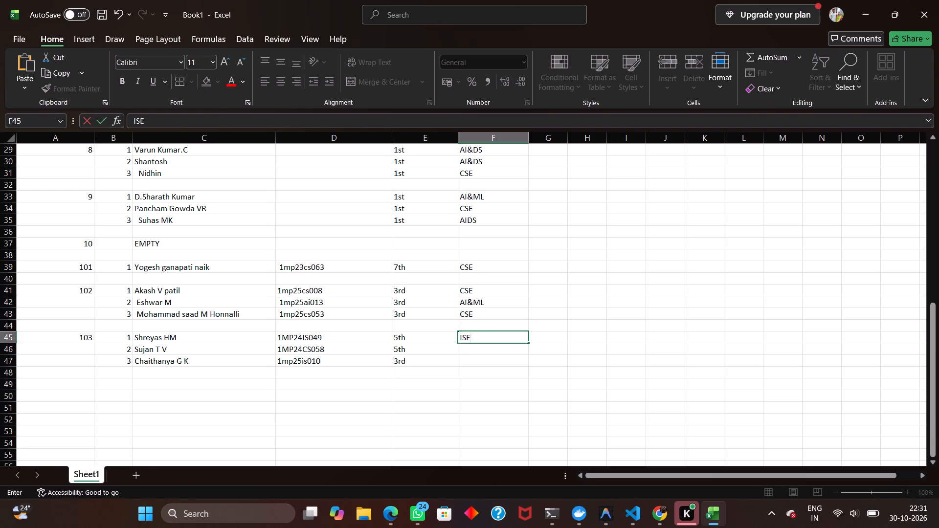
key(Down)
text(CSE)
key(Down)
text(ISE)
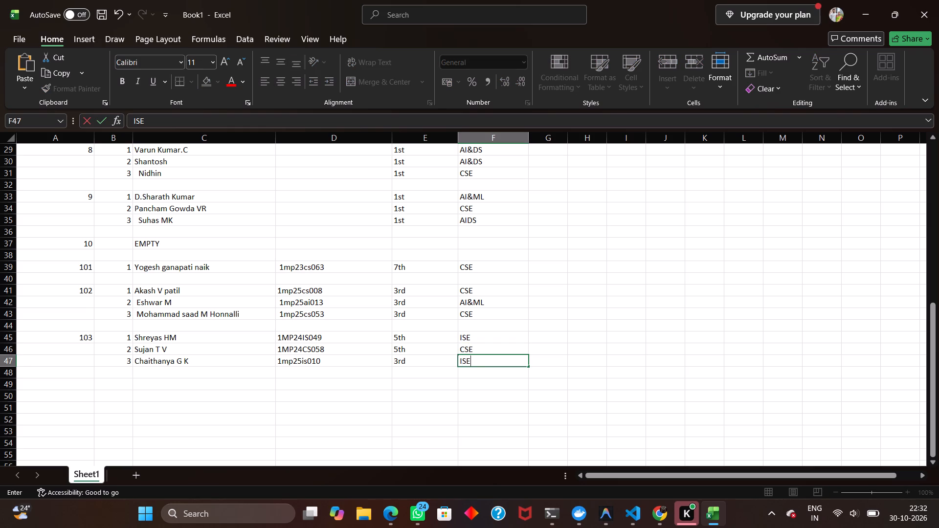
key(Down)
Start the next room's block in A49 with room number 104, leaving row 48 blank.
key(Down)
key(Left)
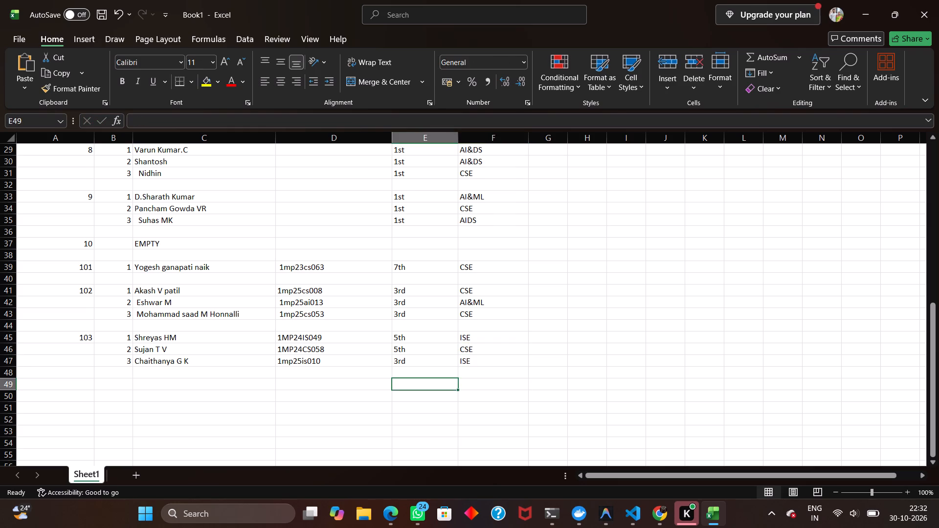
key(Left)
key(Left)
key(Left)
key(Left)
key(1)
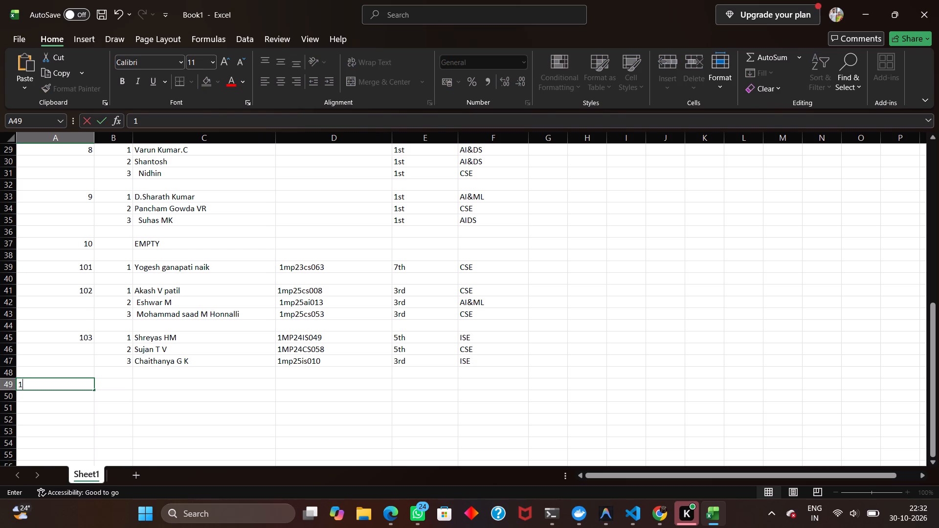
text(04)
Number room 104's occupants 1 to 4 in B49 to B52 and go to the first name cell, C49.
key(Right)
key(1)
key(Down)
key(2)
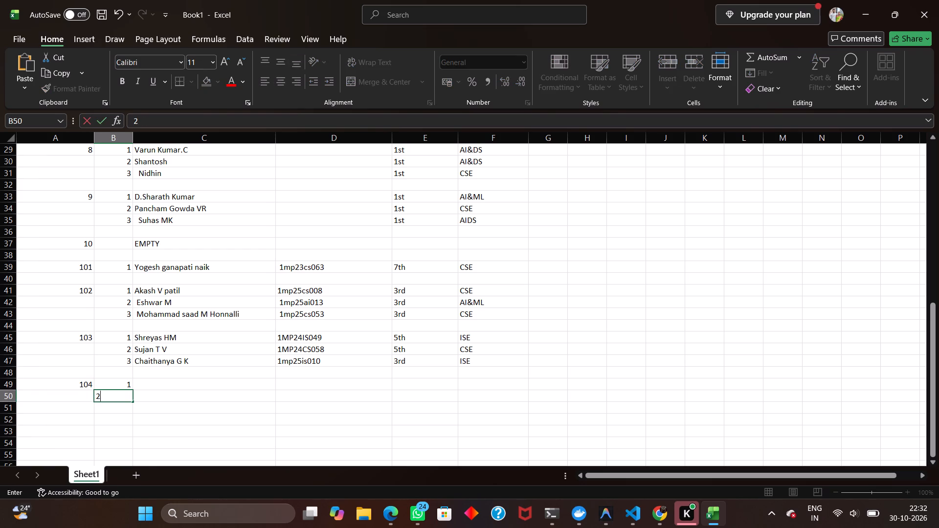
key(Down)
key(3)
key(Down)
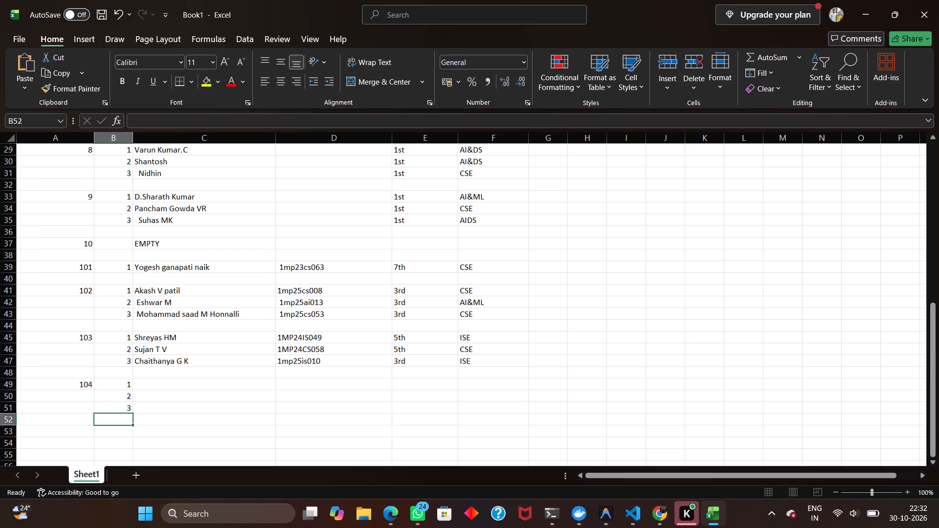
key(4)
key(Up)
key(Up)
key(Up)
key(Right)
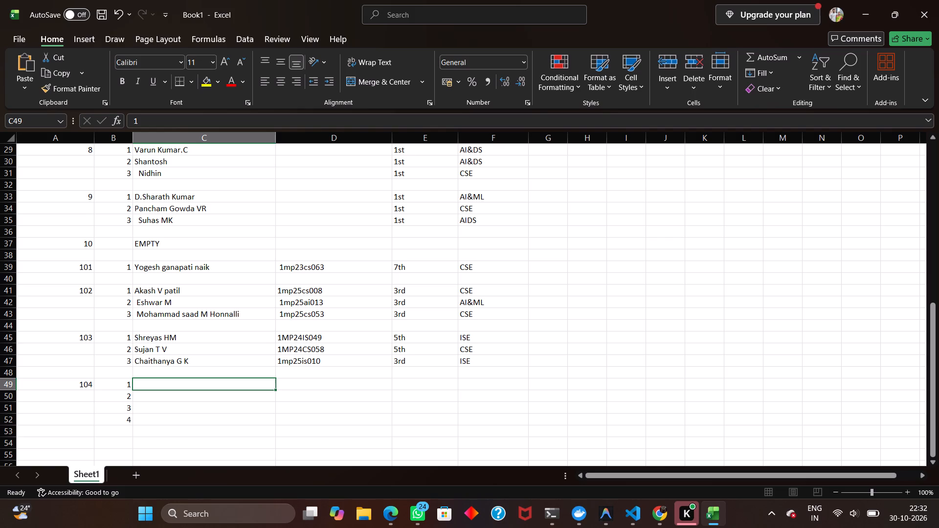
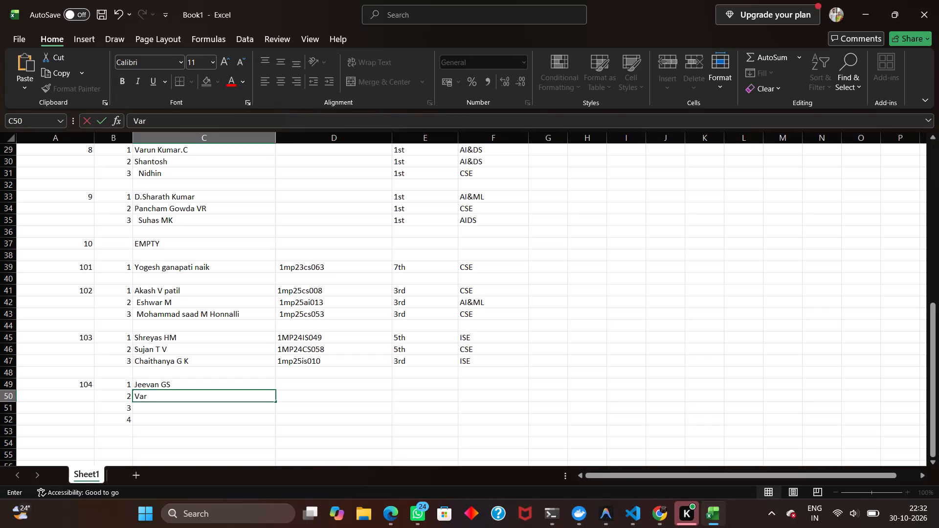
Finish entering the name of room 104's second occupant in C50.
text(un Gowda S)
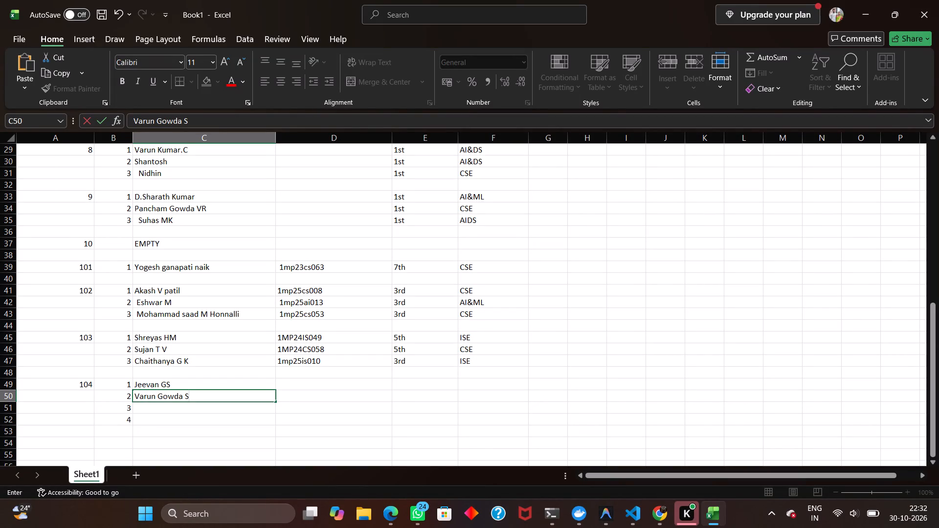
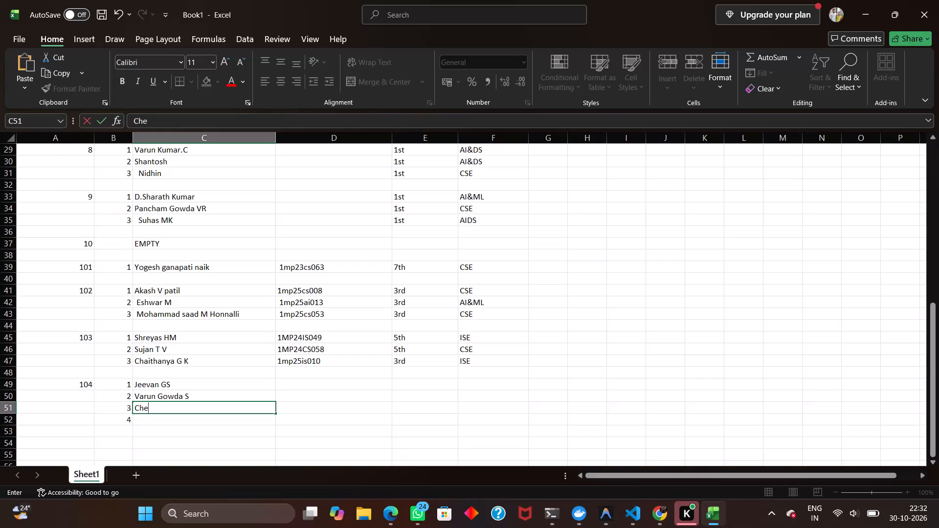
Enter the name of room 104's third occupant in C51.
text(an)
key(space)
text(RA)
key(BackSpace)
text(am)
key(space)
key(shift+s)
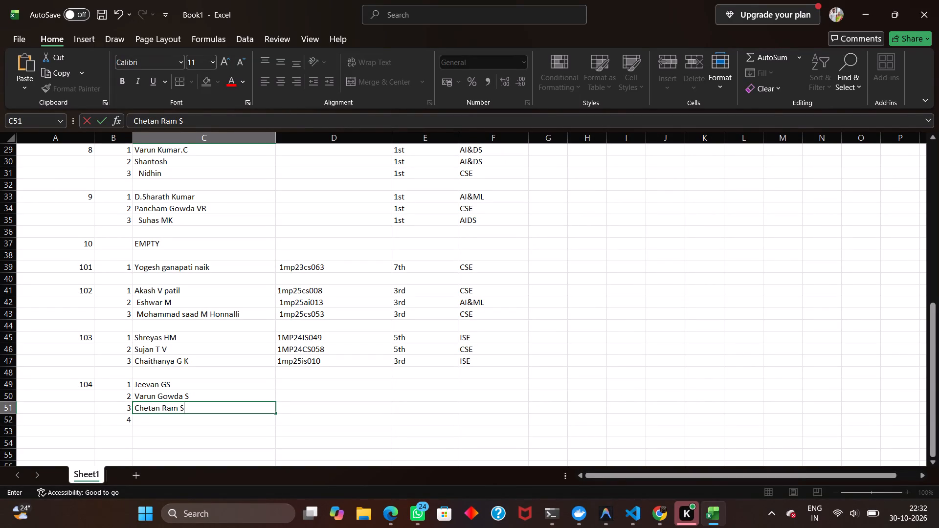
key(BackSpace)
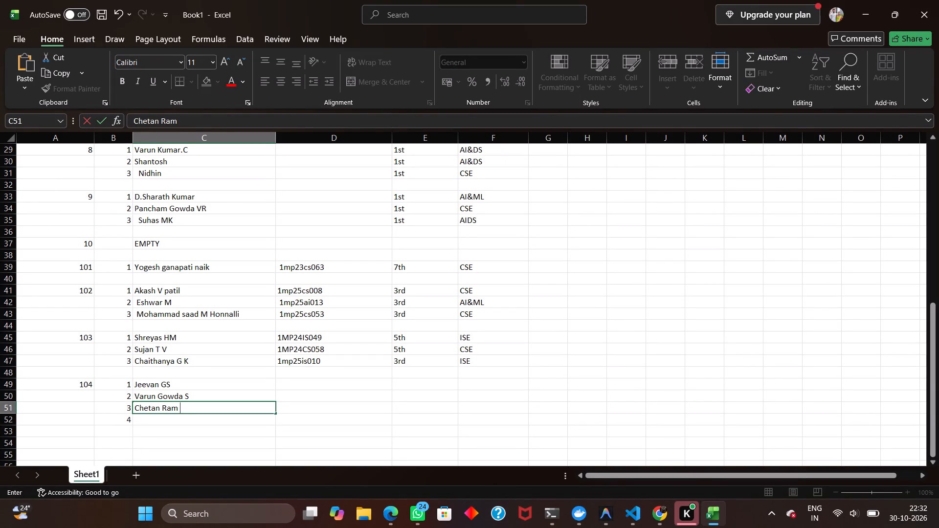
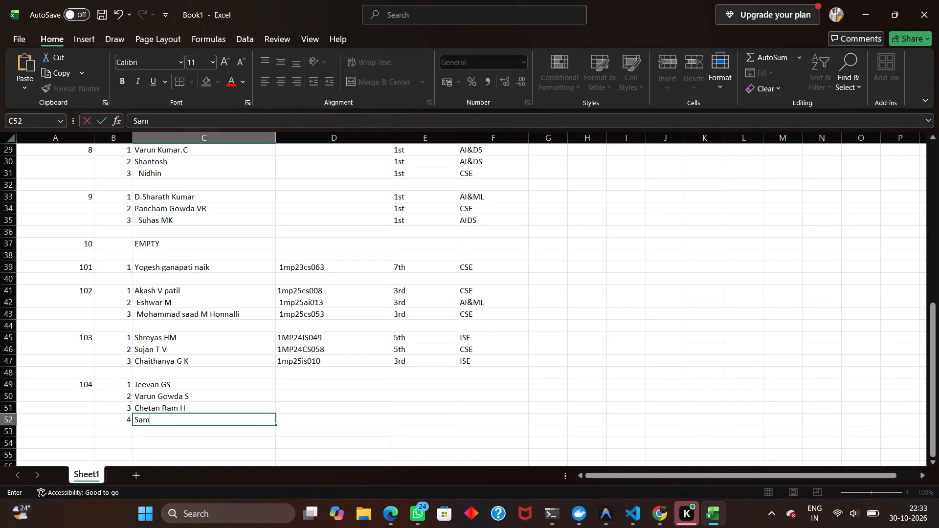
Enter the name of room 104's fourth occupant in C52.
text(rud)
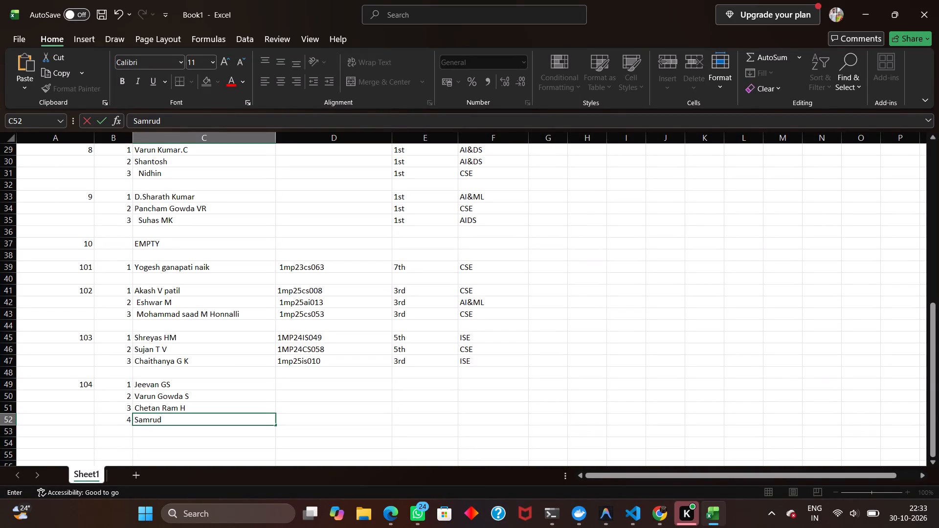
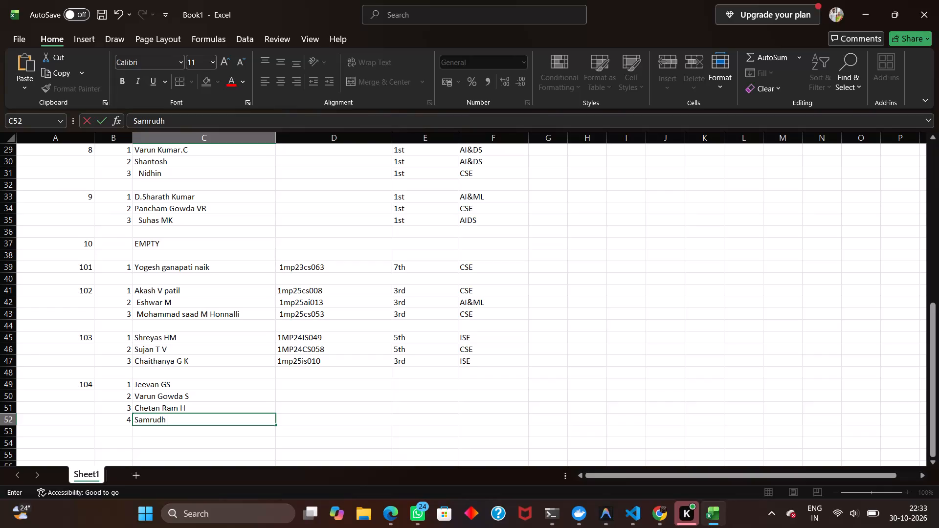
Complete the fourth occupant's name in C52 with the initials S G, separated by a space.
text(SG)
key(Left)
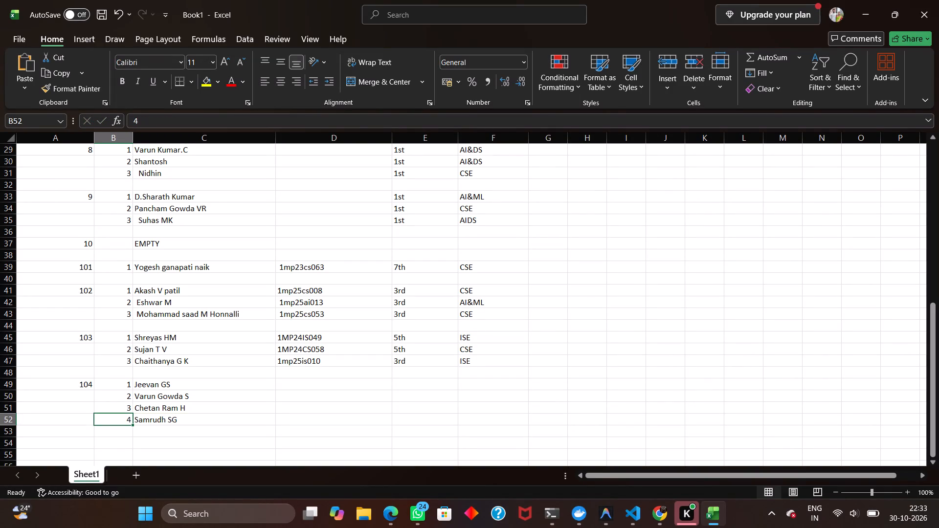
key(Right)
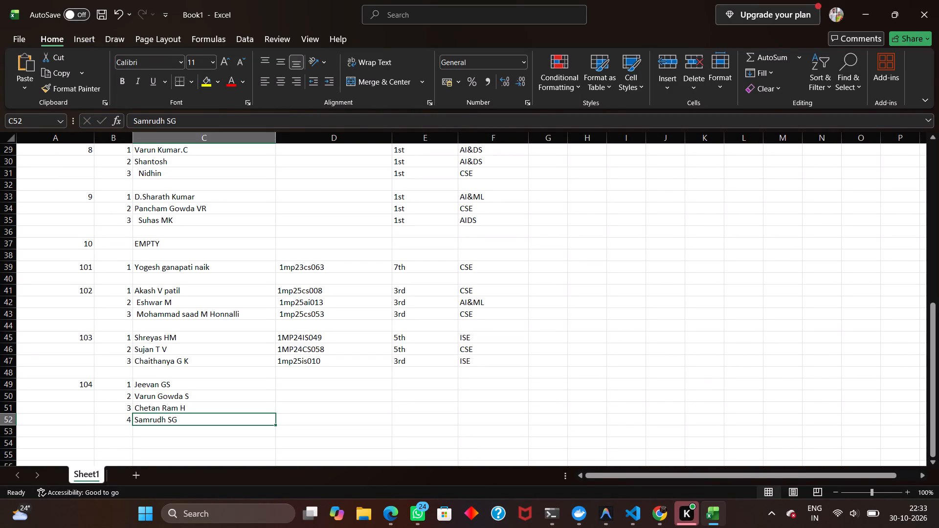
click(191, 119)
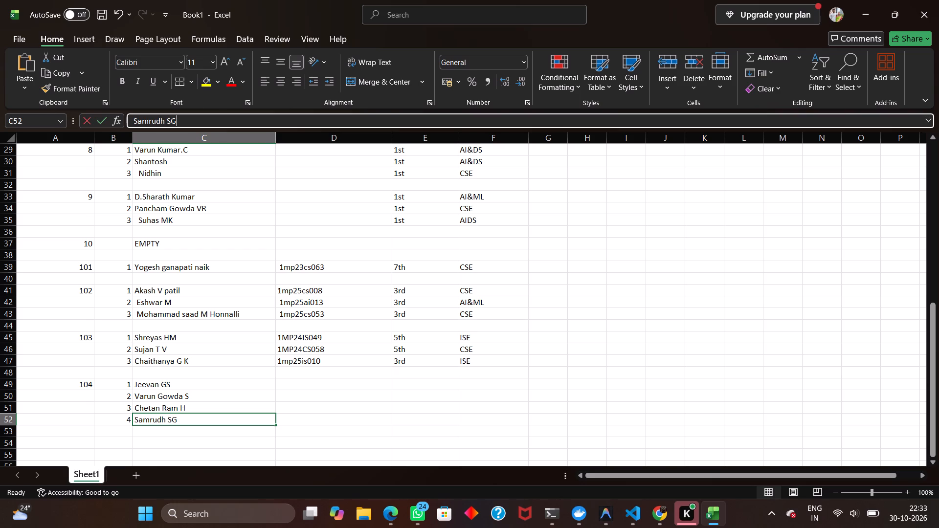
key(Left)
key(space)
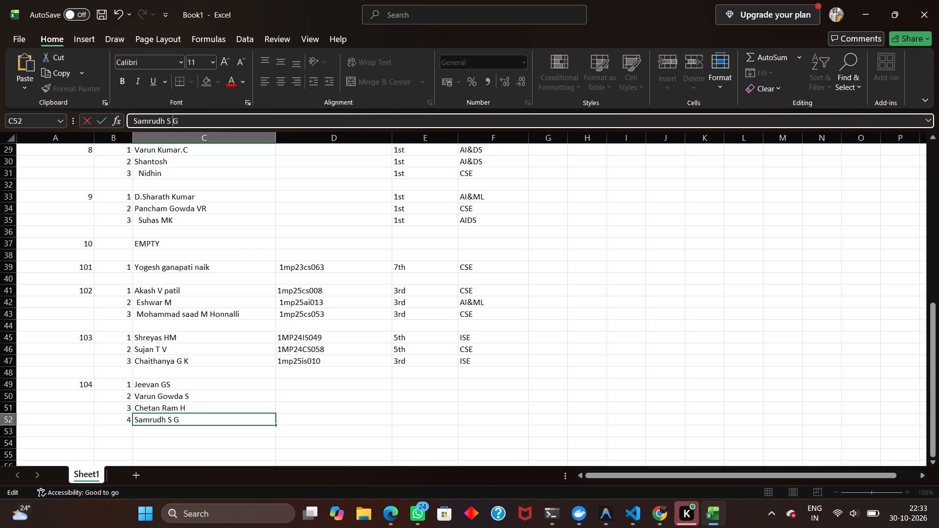
Insert a space between the two initials of room 104's first occupant in C49.
click(196, 383)
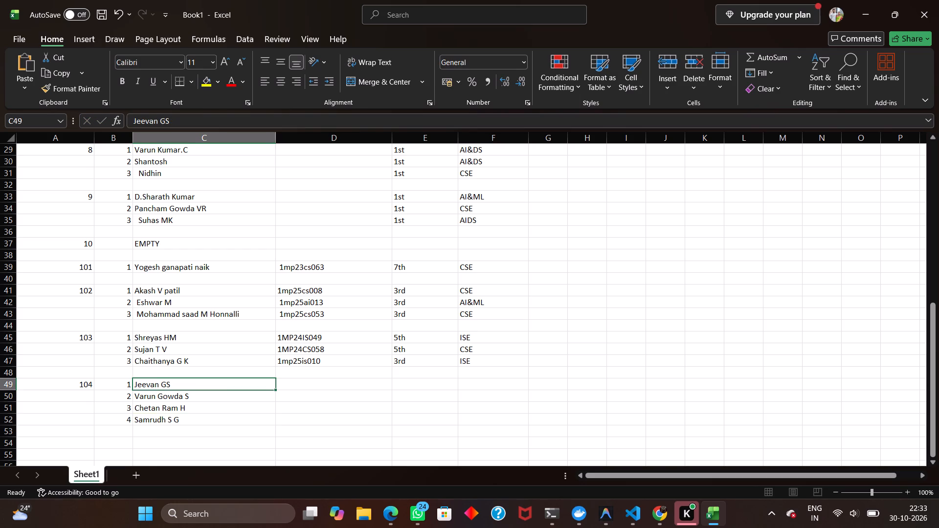
click(195, 122)
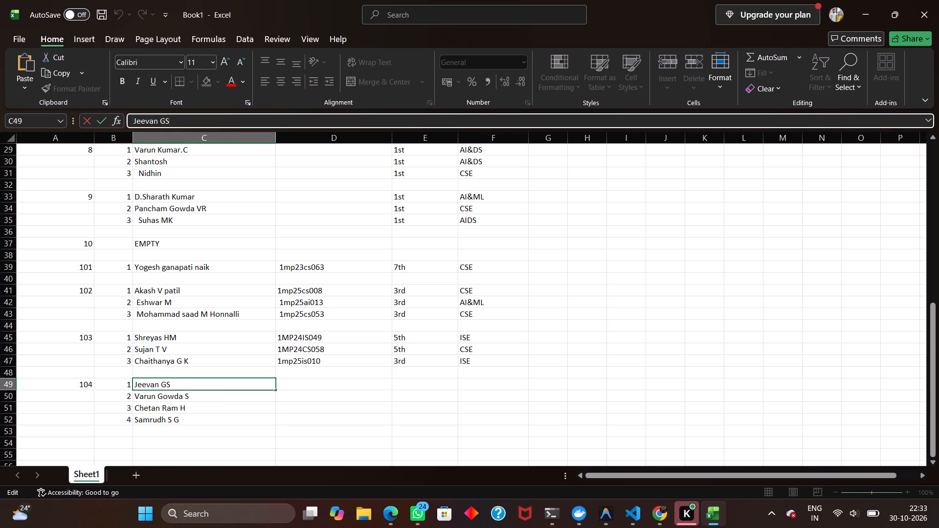
key(Left)
key(space)
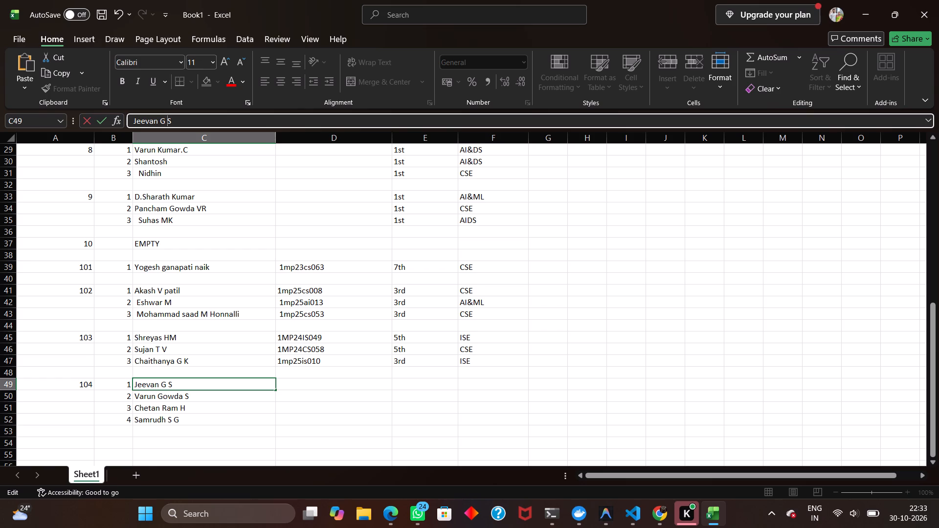
Enter 3rd as the semester for all four occupants of room 104 in E49 to E52.
click(402, 384)
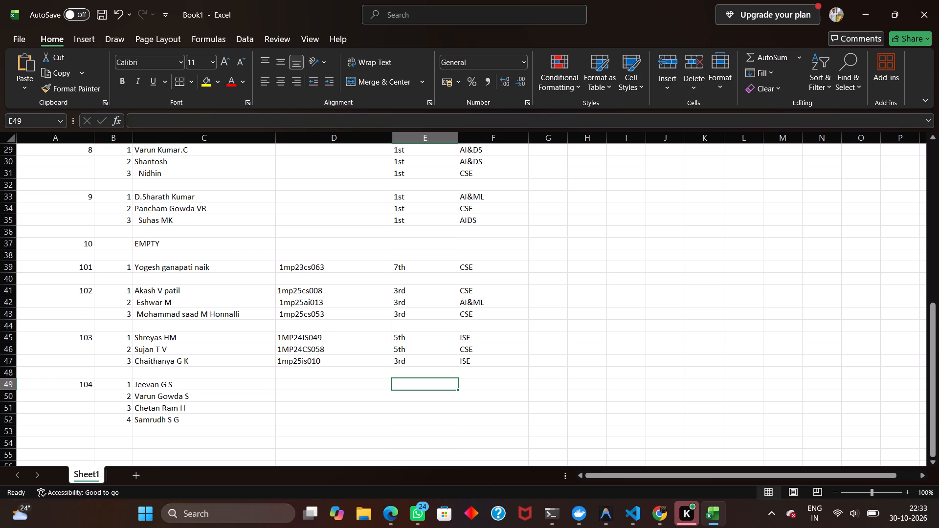
text(3rd)
key(Down)
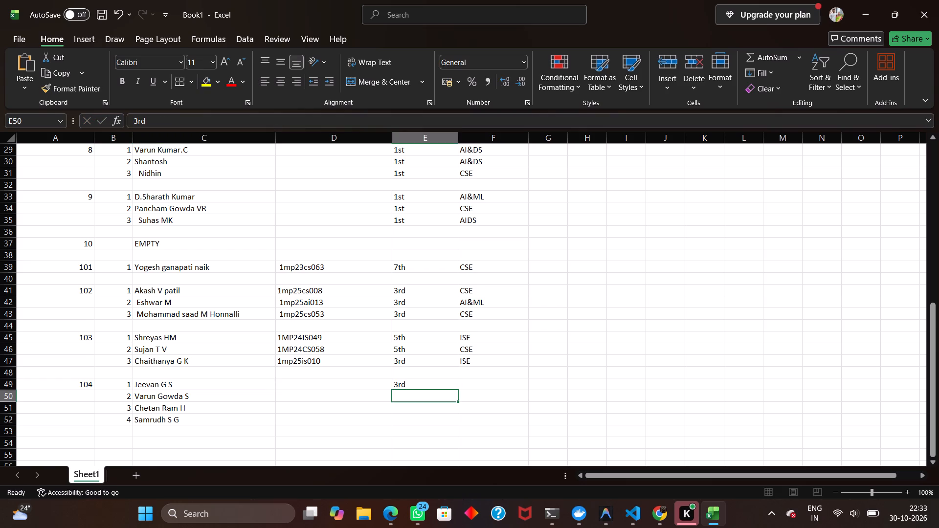
text(3rd)
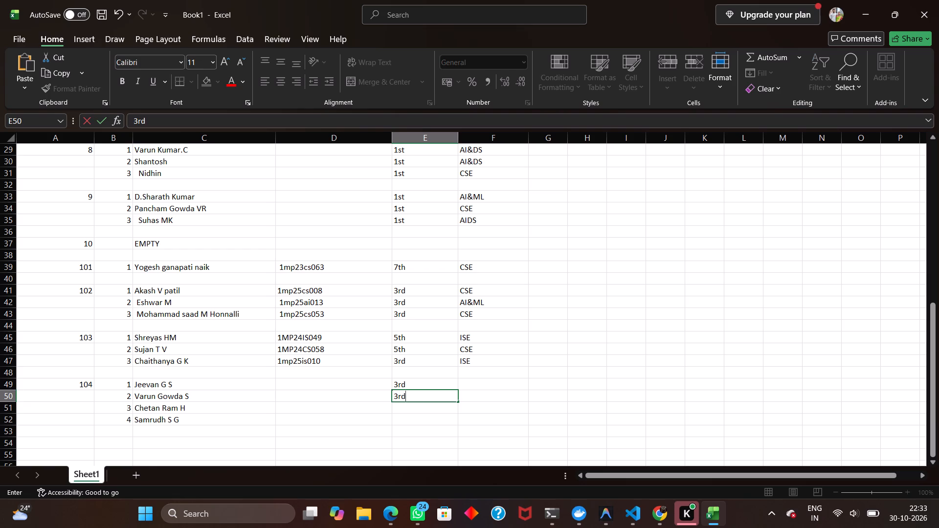
key(Down)
text(3rd)
key(Down)
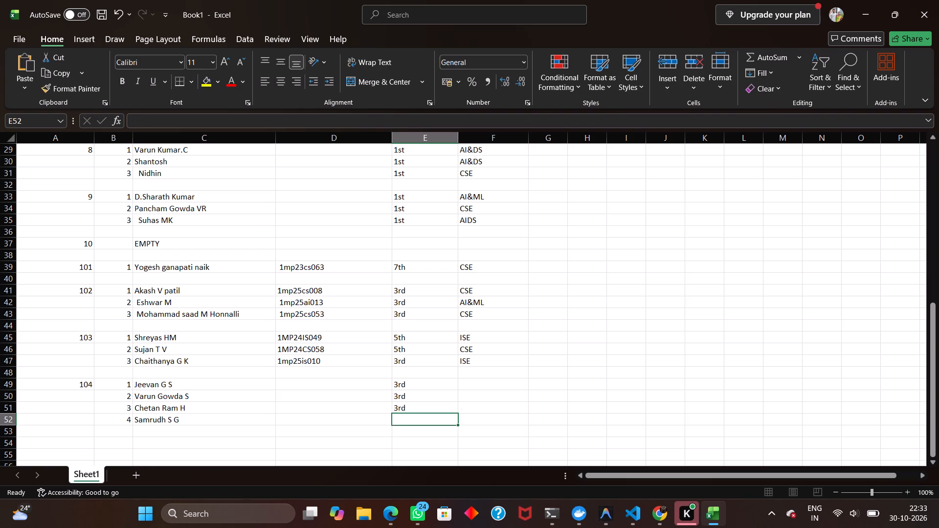
text(3rd)
key(Up)
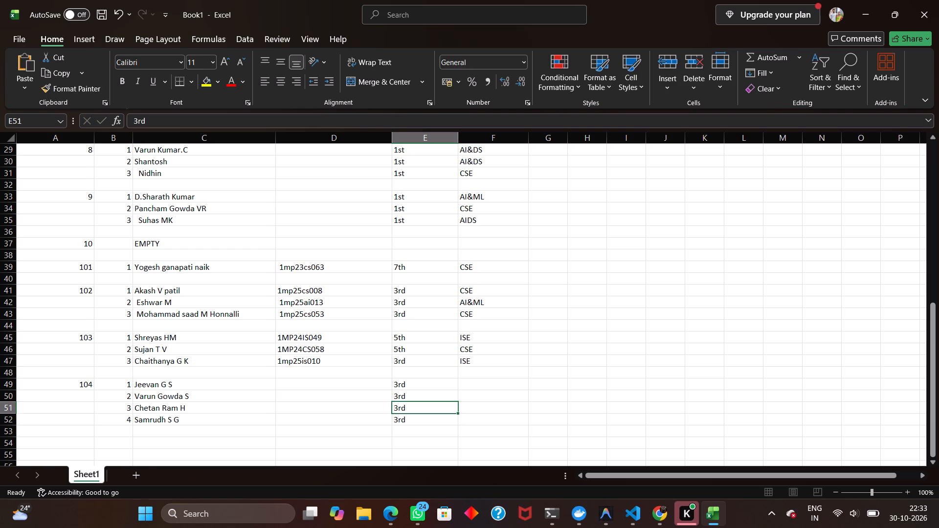
Enter the branches of room 104's occupants: CSD in F49, F50 and F51, and CSE in F52.
key(Up)
key(Up)
key(Right)
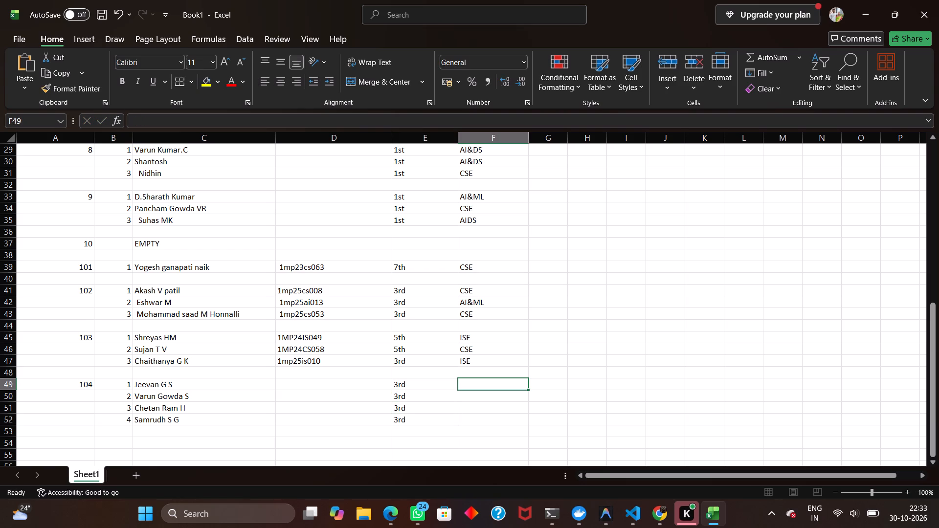
text(CS)
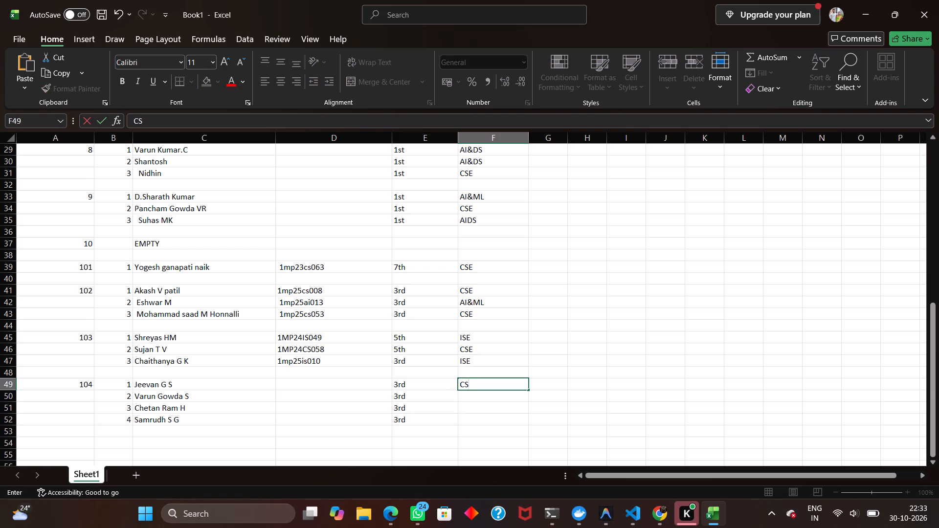
key(shift+d)
key(Down)
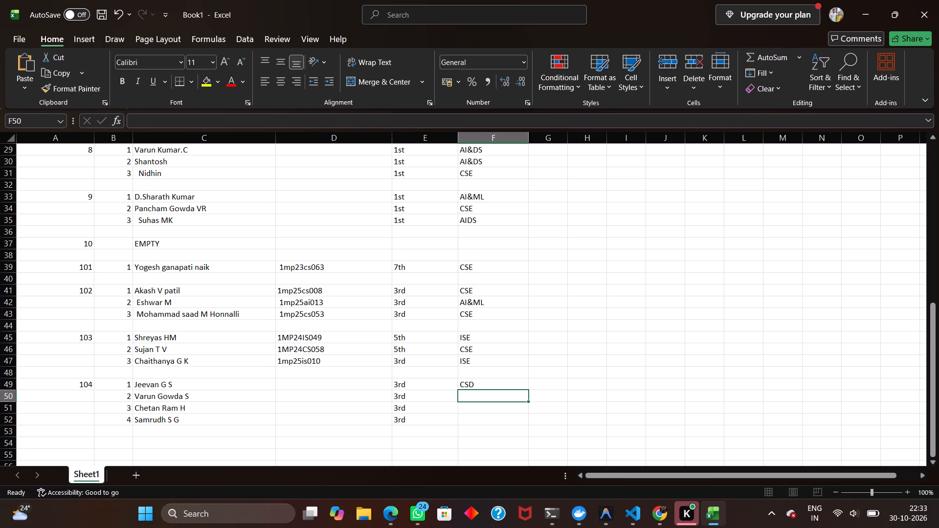
text(CSD)
key(Down)
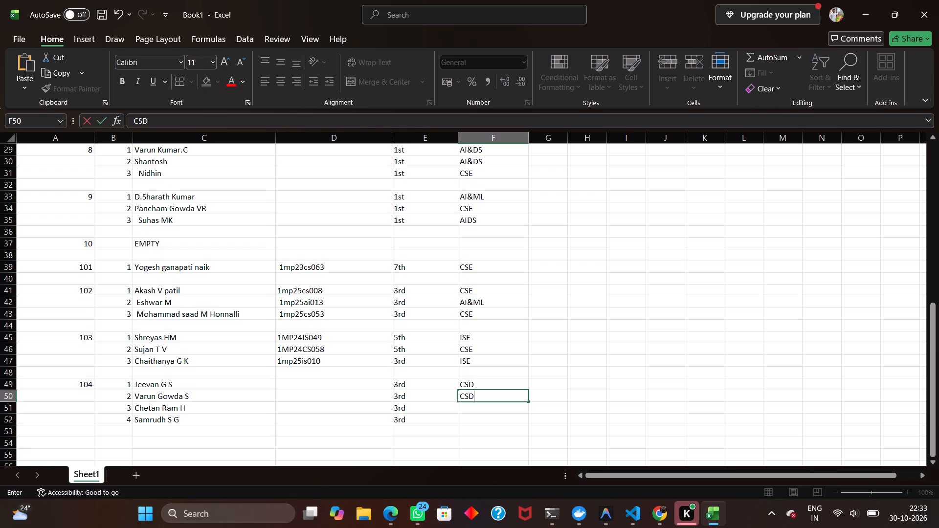
text(CSD)
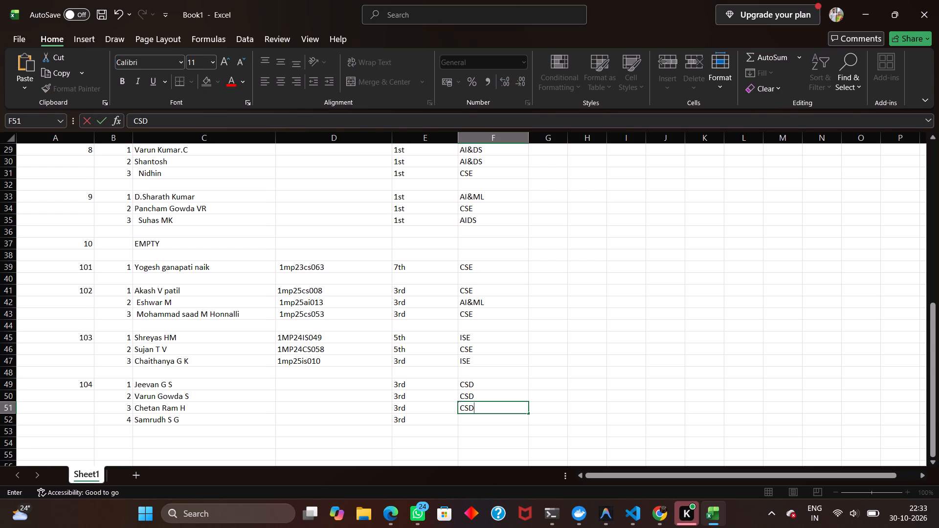
key(Down)
text(CSE)
key(Left)
Select the empty USN cell D49 of room 104's first occupant.
key(Left)
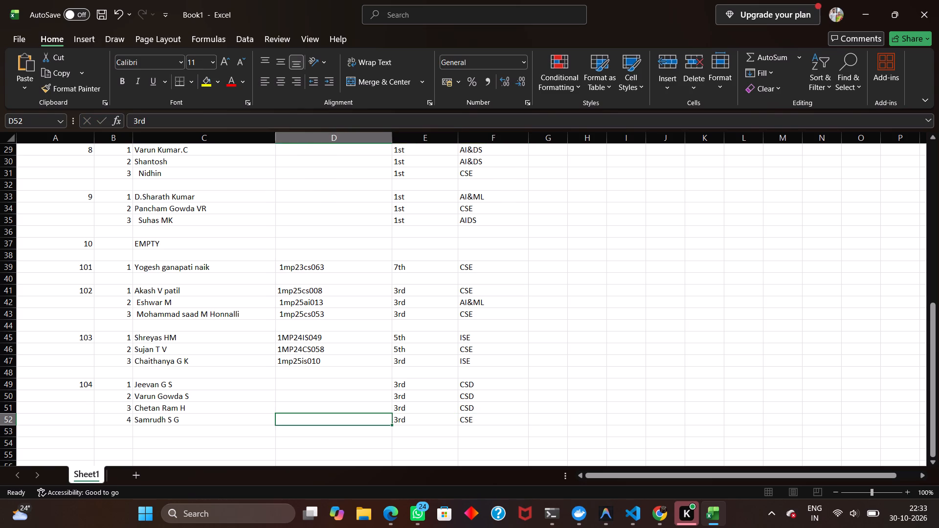
key(Up)
key(Up)
key(Up)
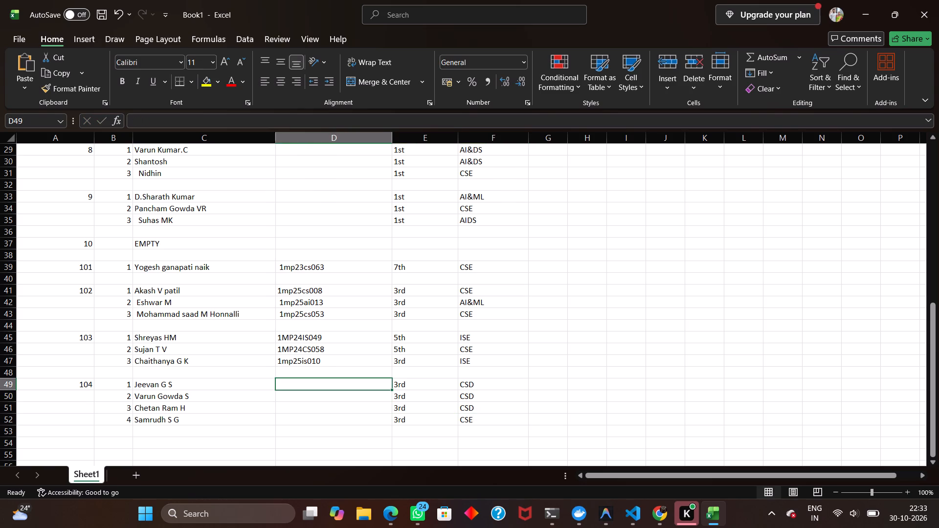
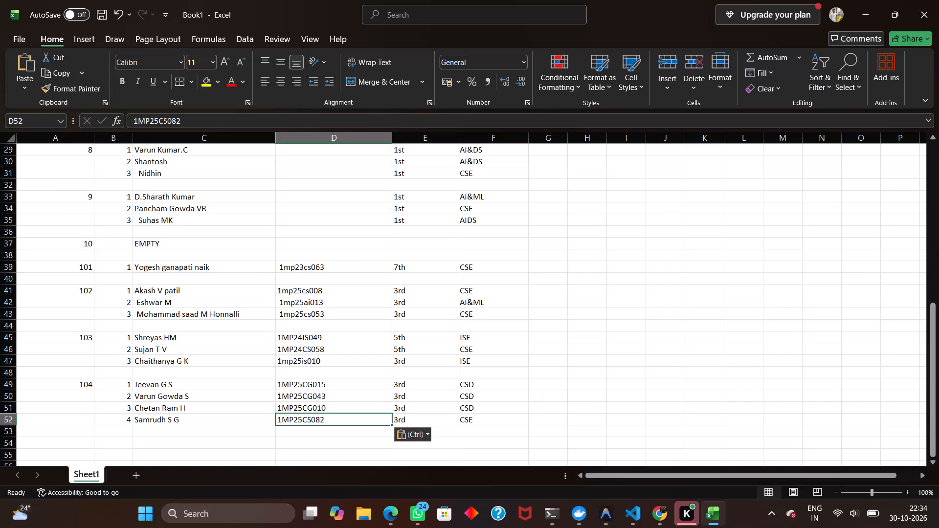
Enter room number 105 in A54, leaving one blank row below room 104's entries.
key(Down)
key(Down)
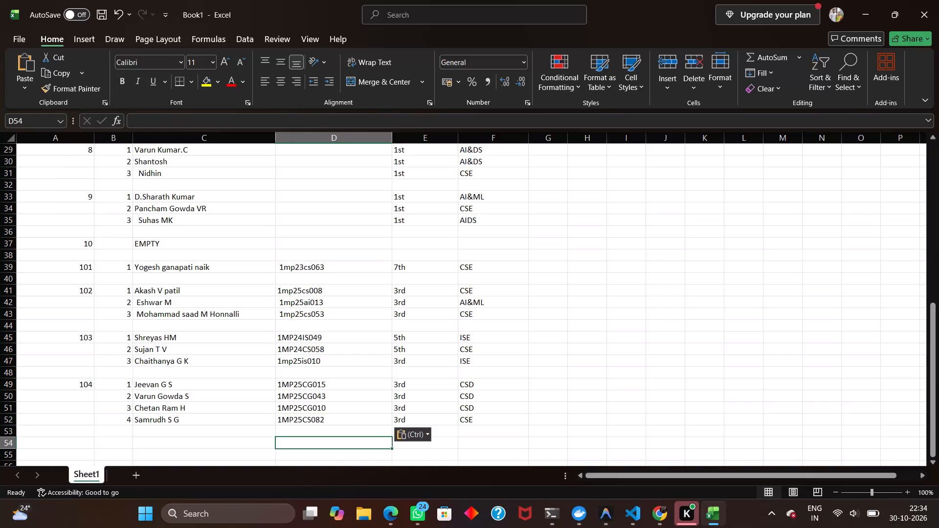
key(Left)
key(Left)
key(Left)
key(1)
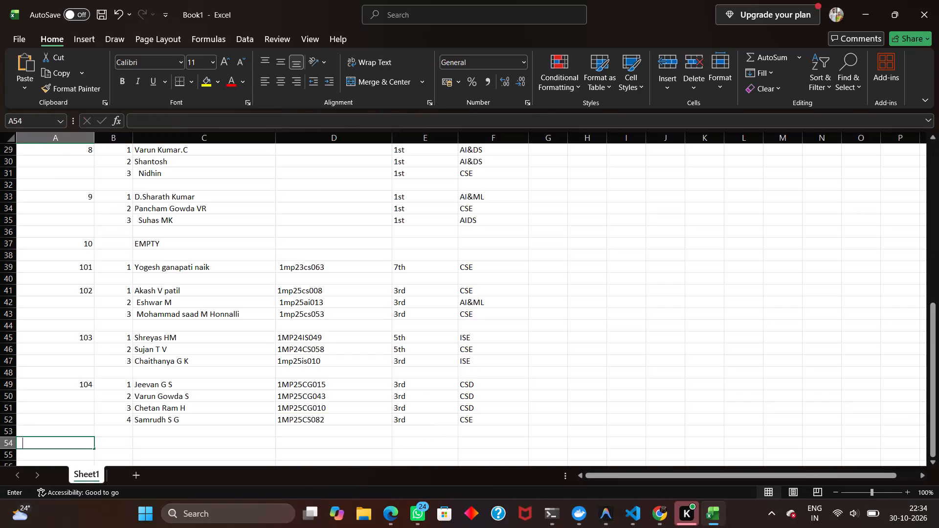
key(o)
key(5)
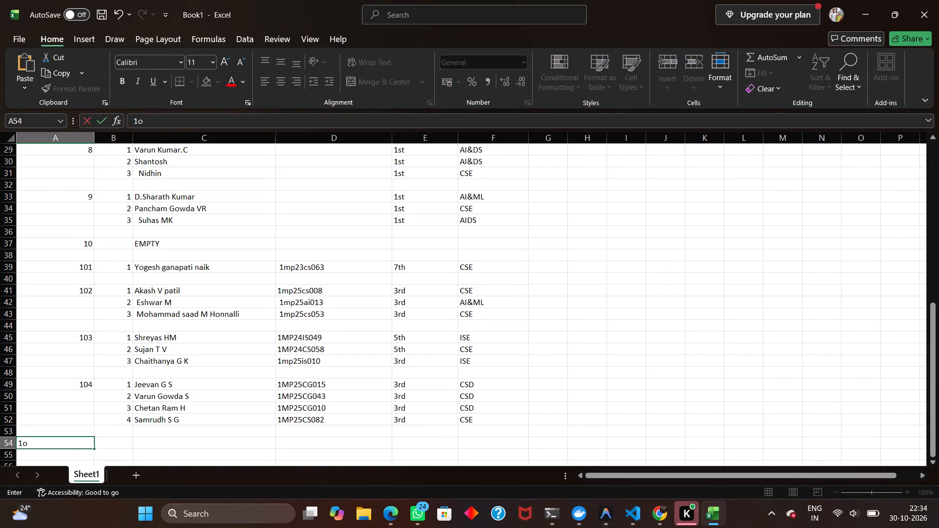
key(BackSpace)
key(BackSpace)
key(0)
key(5)
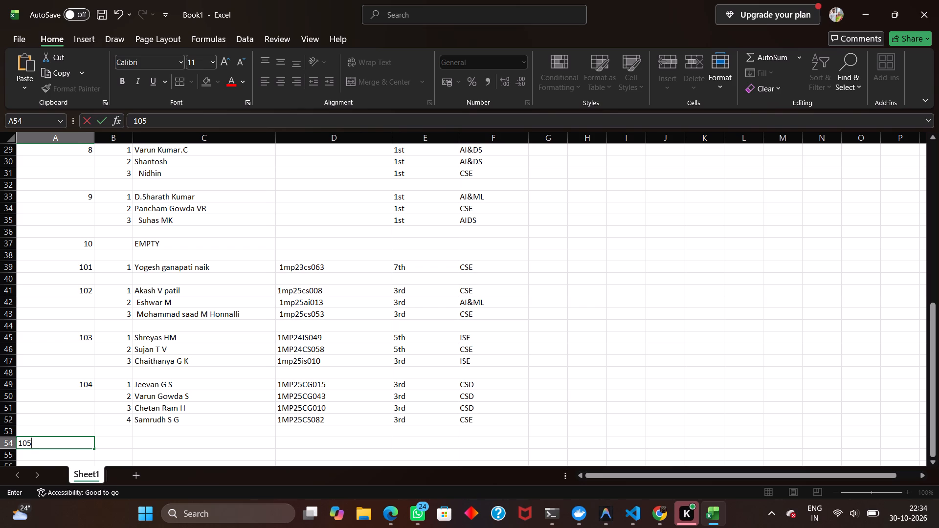
key(Right)
Number room 105's three occupants 1, 2 and 3 in B54 to B56.
key(1)
key(Down)
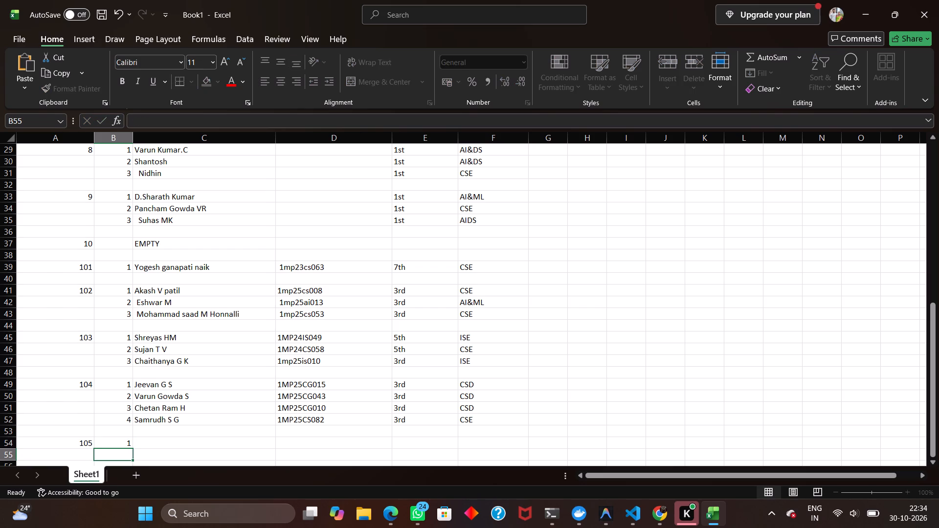
key(2)
key(Down)
key(3)
key(Down)
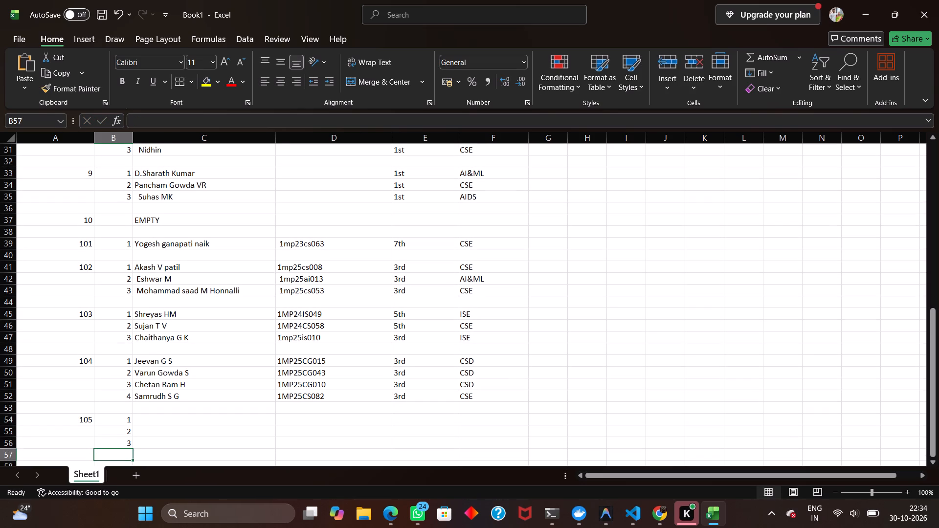
Select the empty name cell C54 of room 105's first occupant.
key(Up)
key(Up)
key(Up)
key(Right)
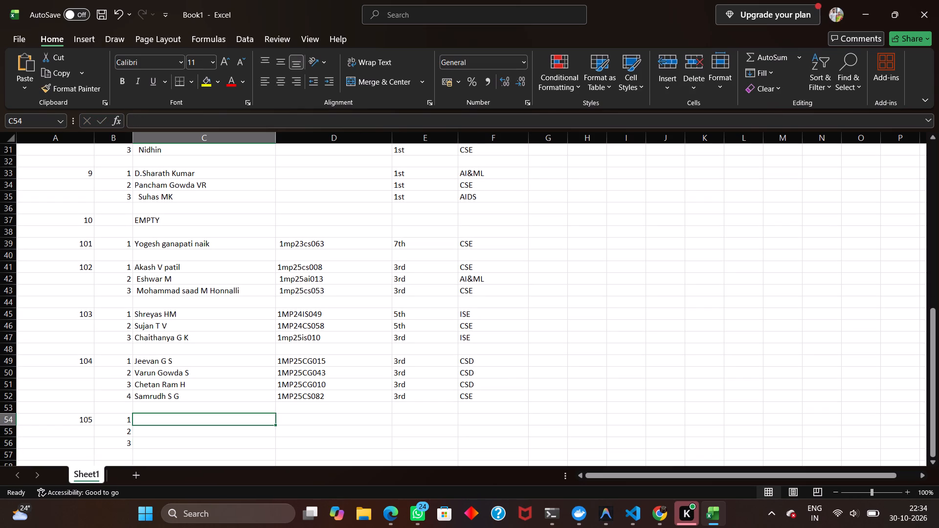
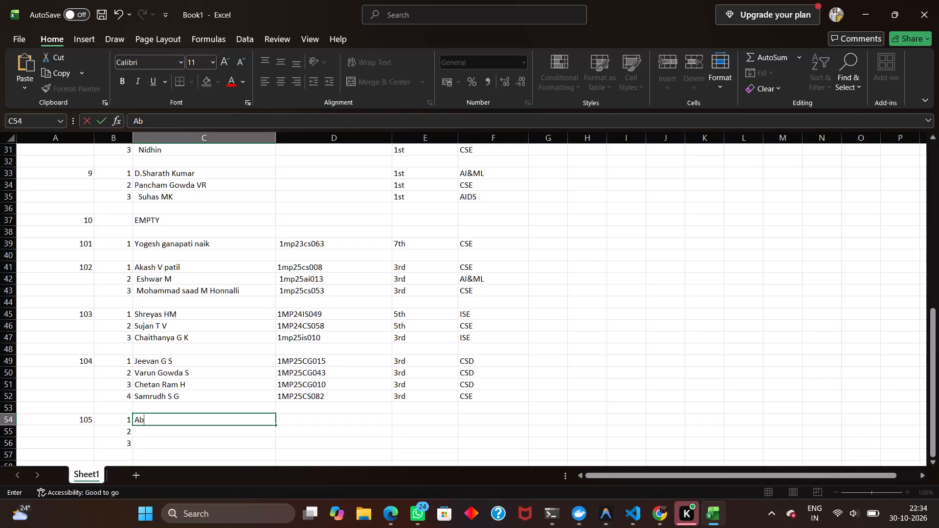
Complete the partly entered first name of room 105's first occupant in name cell C54.
text(hinandan)
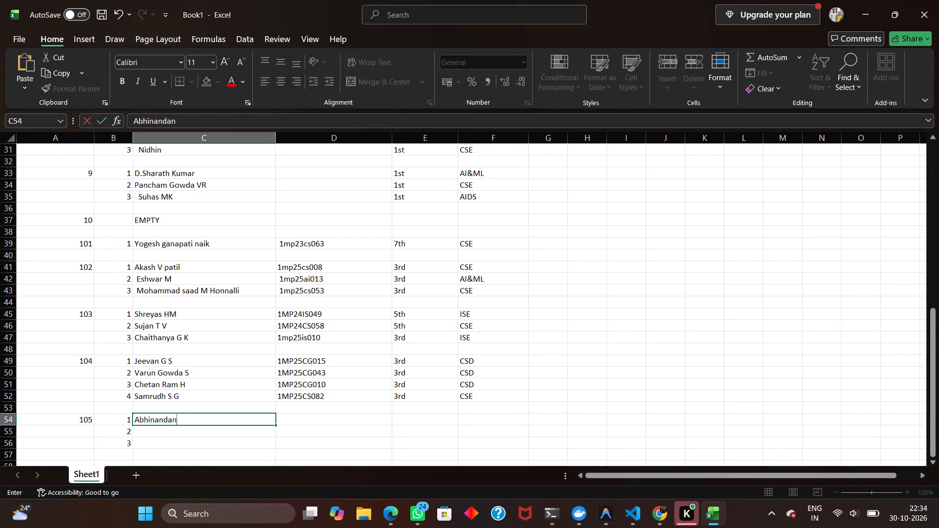
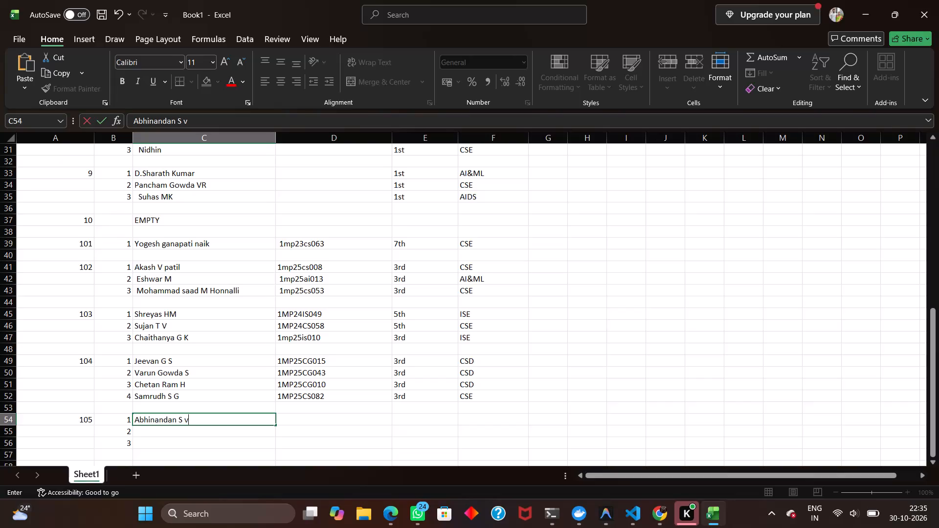
Correct the final initial of room 105's first occupant in name cell C54 to a capital V.
key(BackSpace)
key(shift+v)
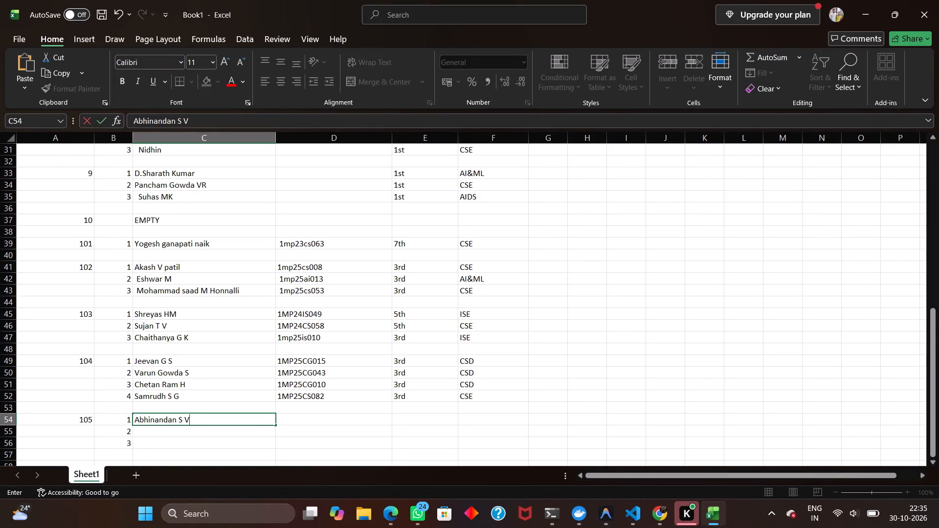
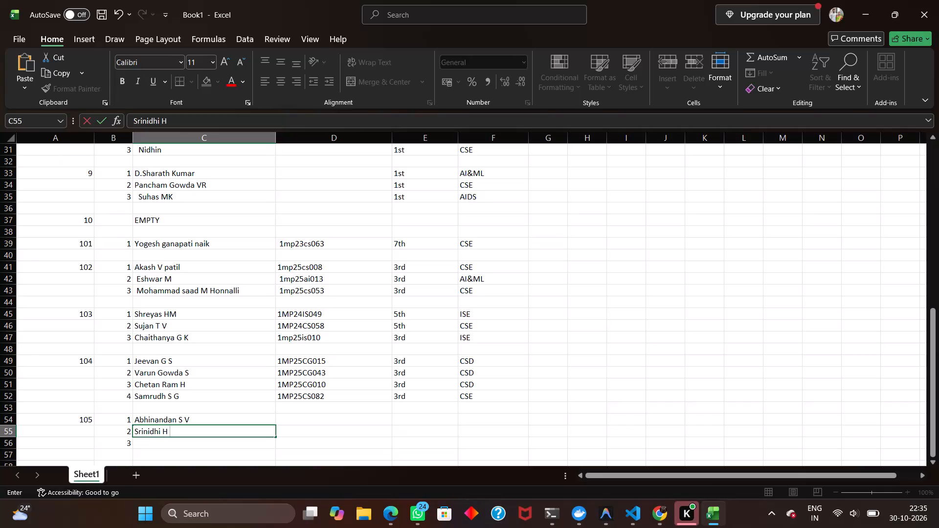
Complete the name of room 105's second occupant in cell C55 with the final initial, a capital Y.
key(BackSpace)
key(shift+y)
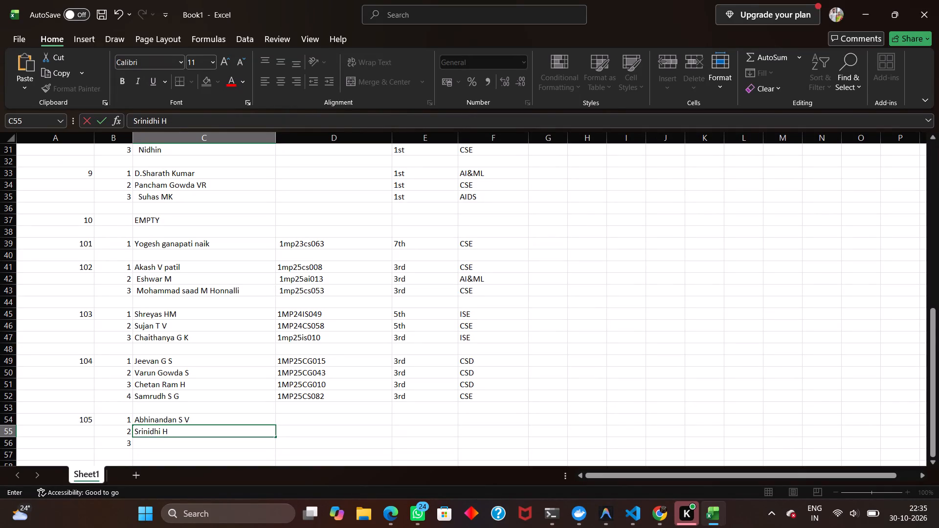
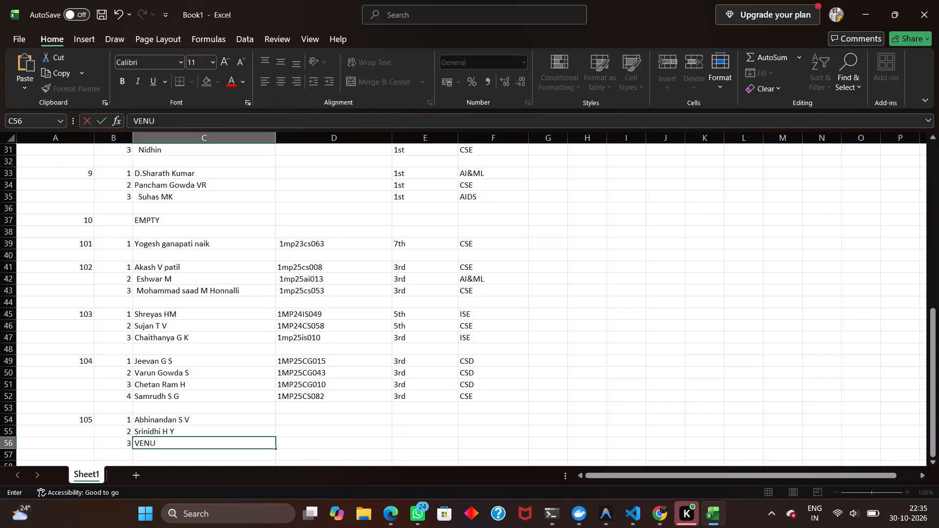
Replace the all-capitals entry in cell C56 with the name of room 105's third occupant, capitalising only each word's first letter.
key(BackSpace)
key(BackSpace)
key(BackSpace)
key(BackSpace)
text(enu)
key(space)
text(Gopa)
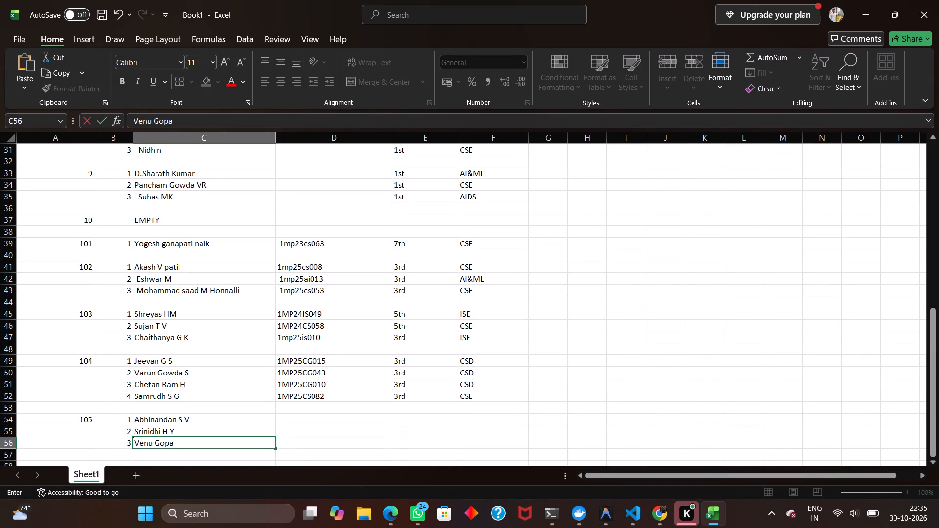
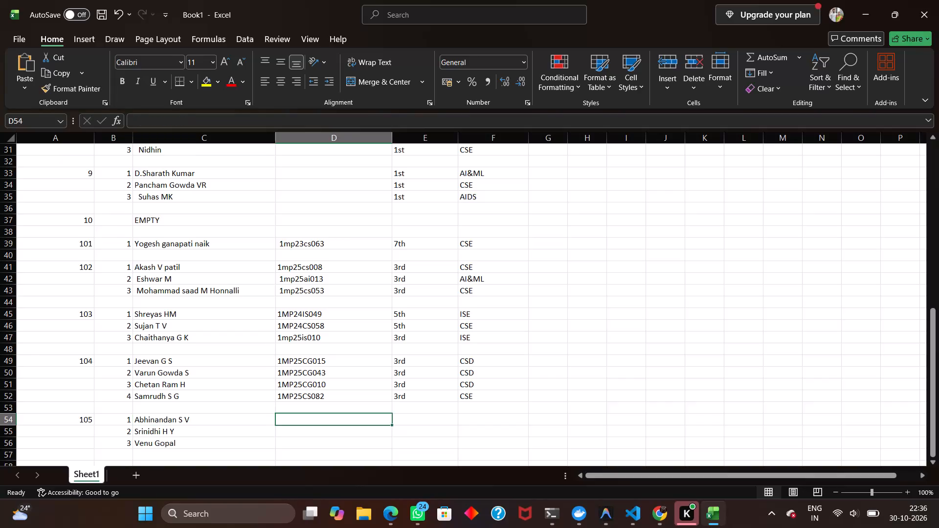
Paste the copied USN of room 105's first occupant into cell D54, beside the occupant's name.
key(ctrl+v)
key(Down)
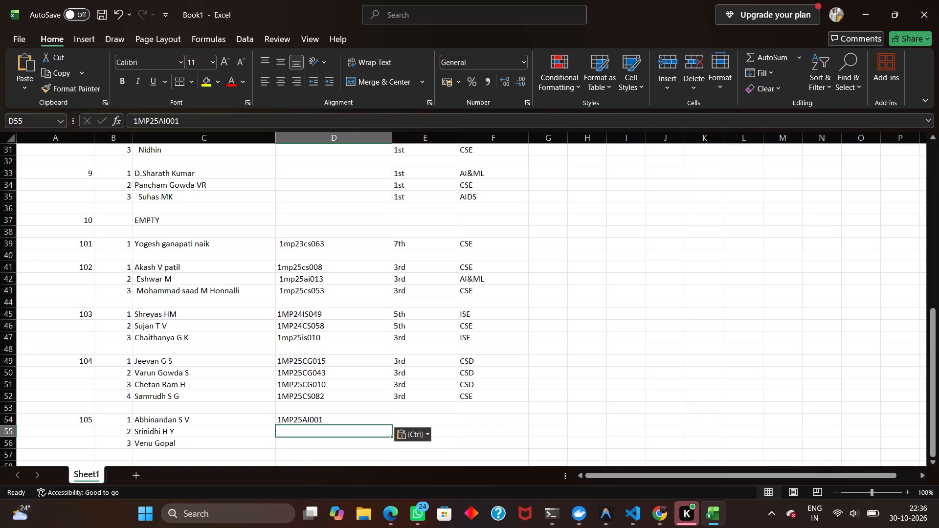
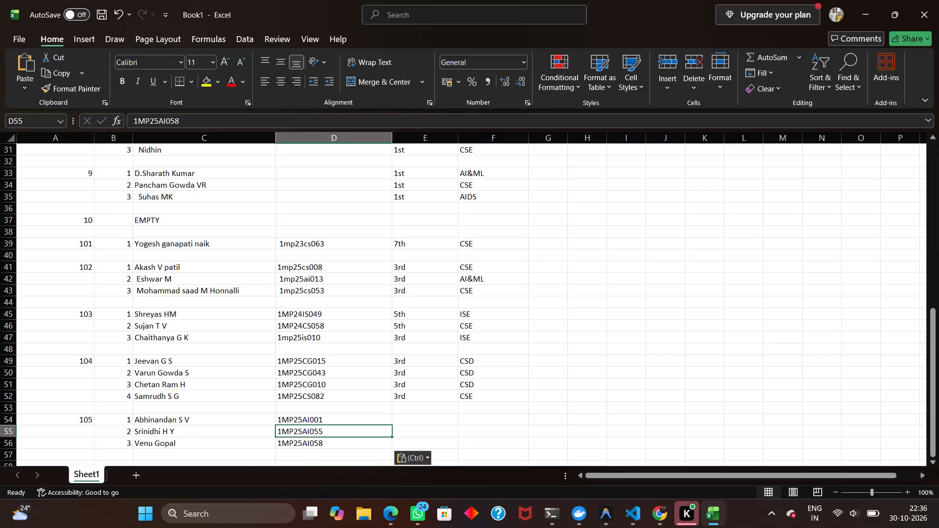
Enter the semester 3rd for all three occupants of room 105 in cells E54 to E56.
key(Up)
key(Right)
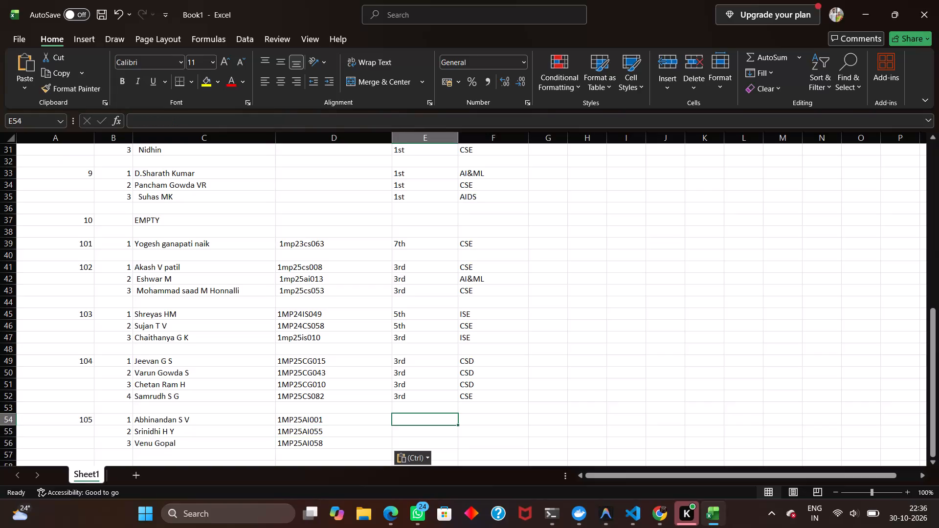
text(3r)
key(d)
key(Down)
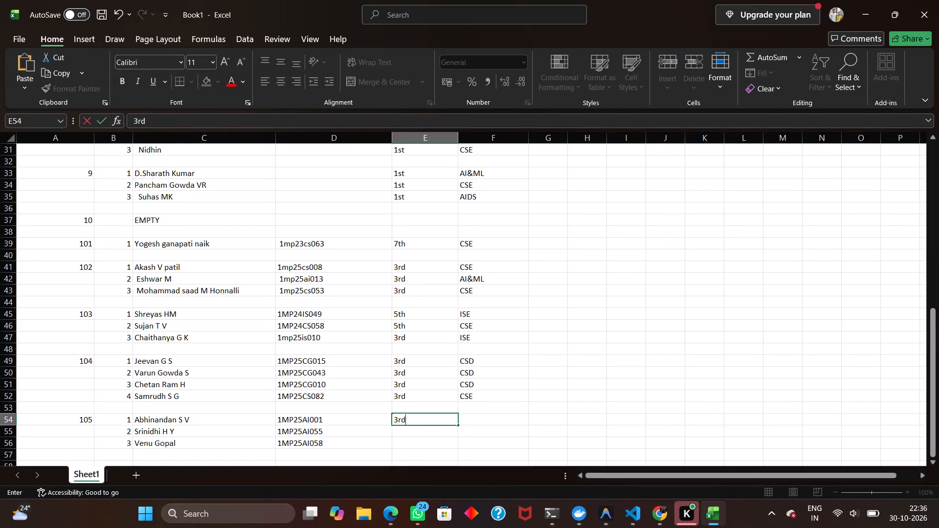
text(3rd)
key(Down)
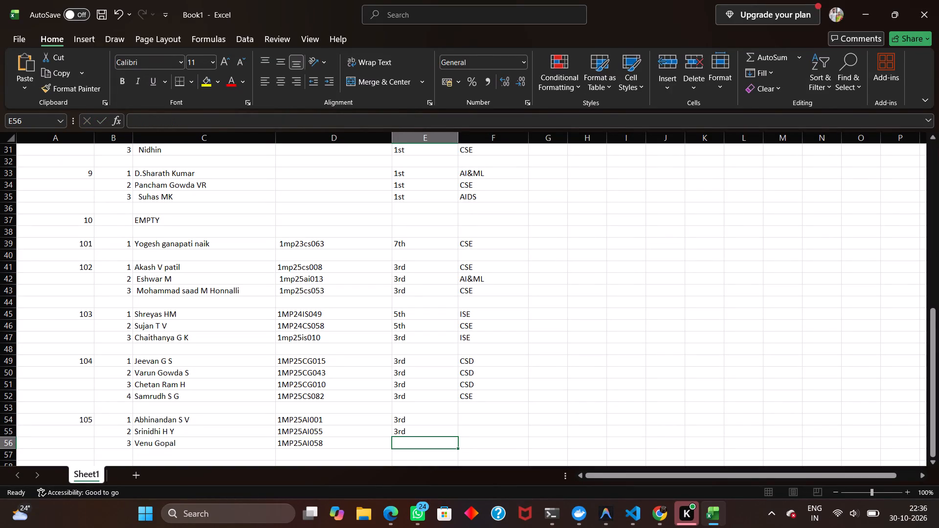
text(3rd)
Enter the branch AI&ML for all three occupants of room 105 in cells F54 to F56.
key(Up)
key(Up)
key(Right)
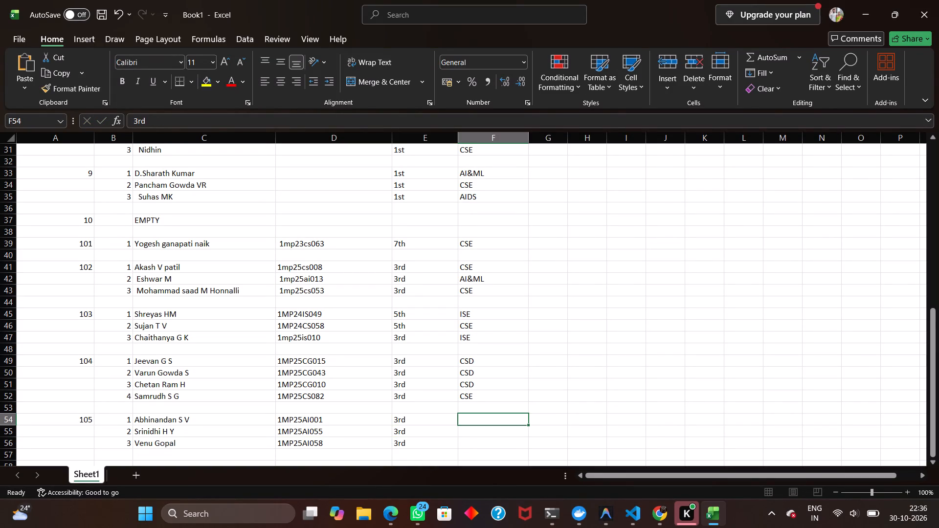
text(AI)
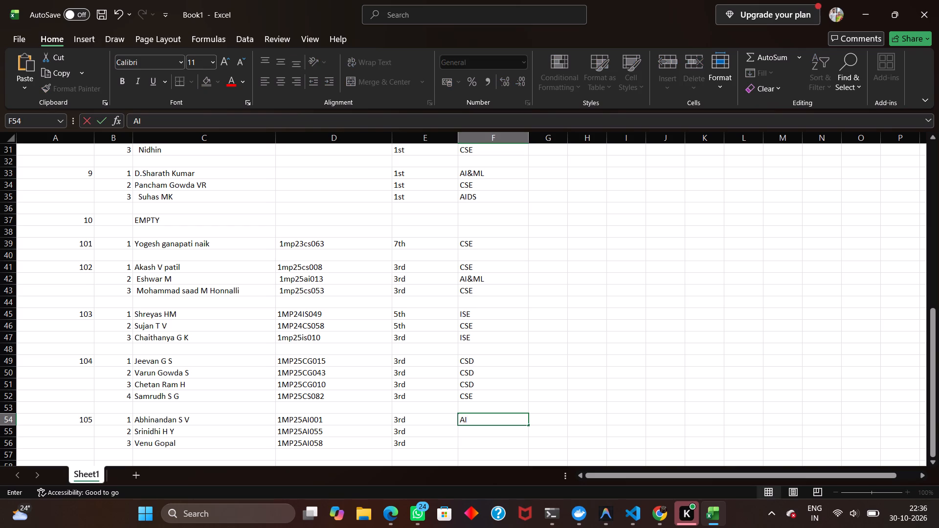
text(&ML)
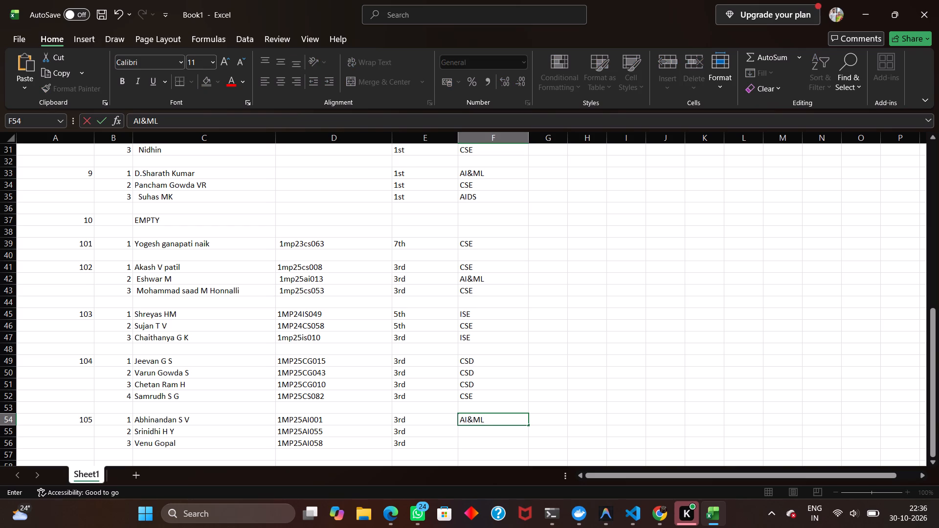
key(Down)
text(AI)
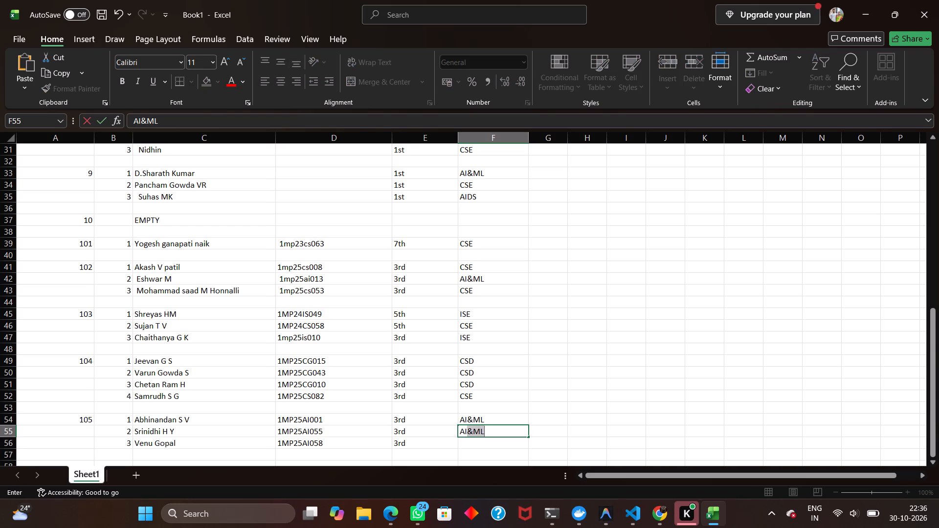
text(&ML)
key(Down)
text(AI)
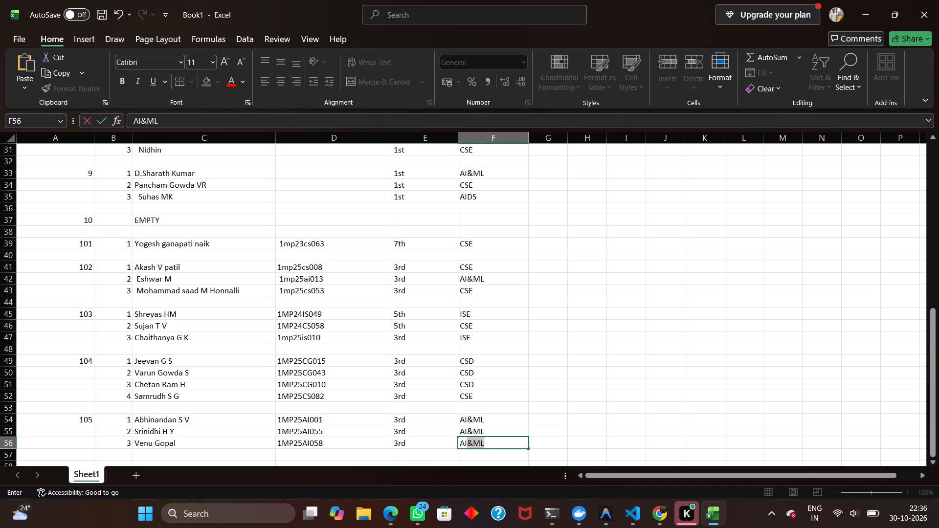
text(&ML)
Start the room 106 block with the room number in A58 and serial numbers 1, 2 and 3 in B58 to B60.
key(Down)
key(Down)
key(Left)
key(Left)
key(Left)
key(Left)
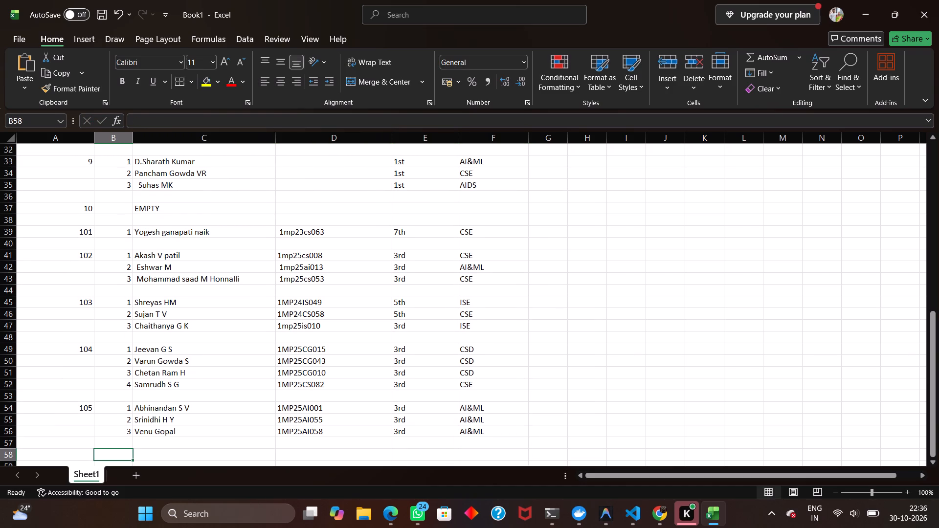
key(Left)
text(10)
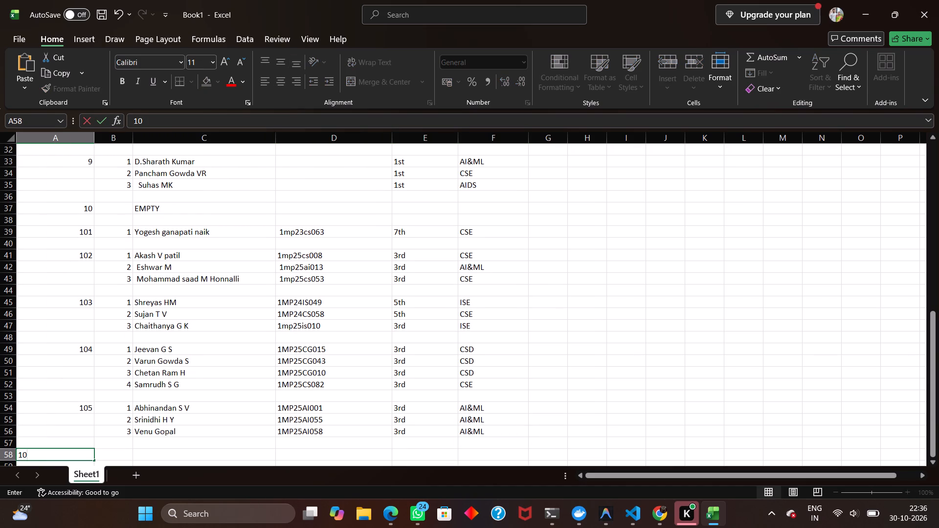
key(6)
key(Right)
key(1)
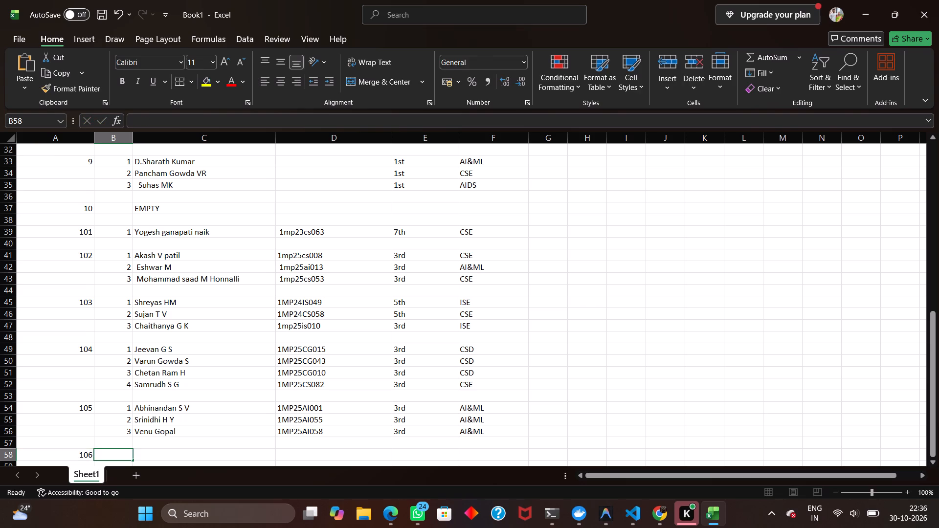
key(Down)
key(2)
key(Down)
key(3)
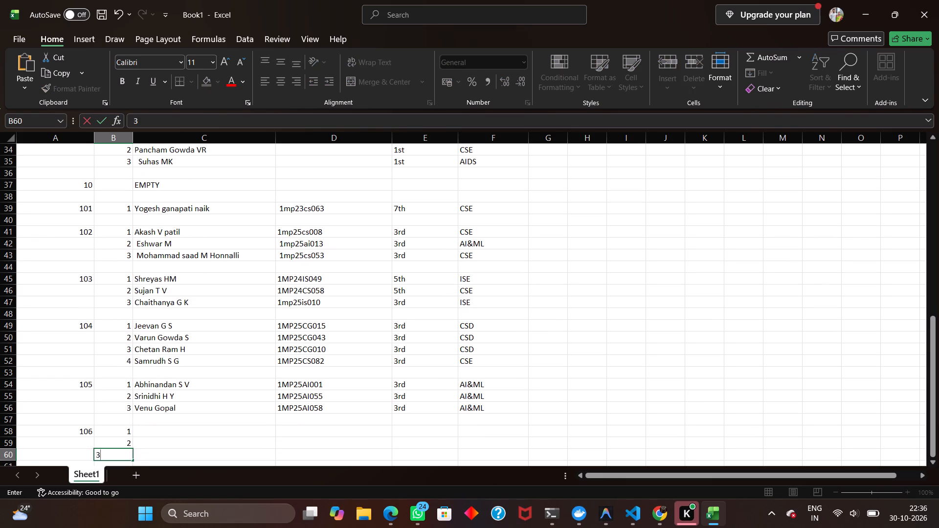
key(Up)
key(Up)
key(Right)
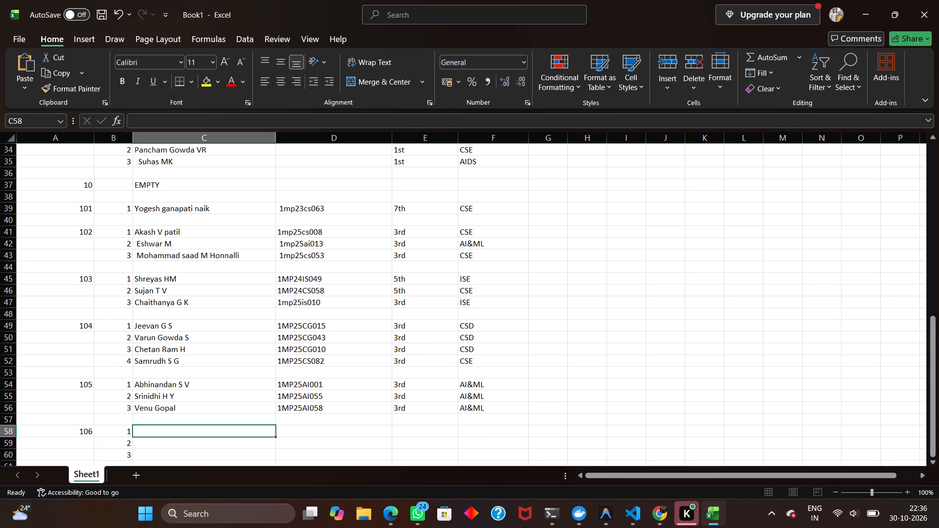
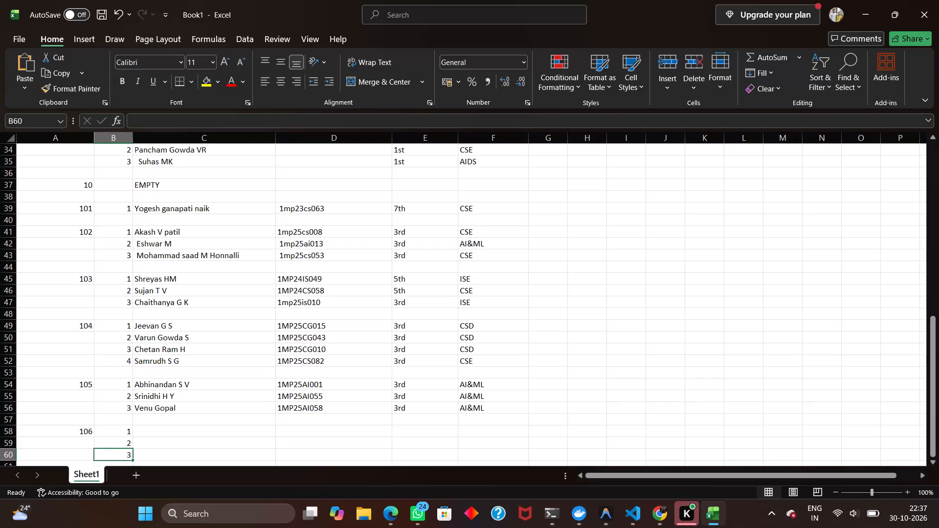
Clear the serial numbers of room 106 from cells B60, B59 and B58.
key(BackSpace)
key(Up)
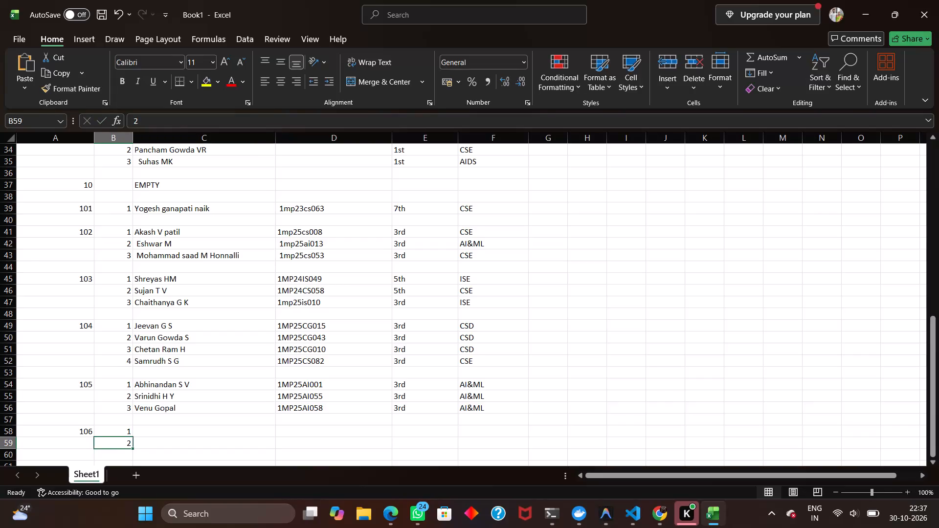
key(BackSpace)
key(Up)
key(BackSpace)
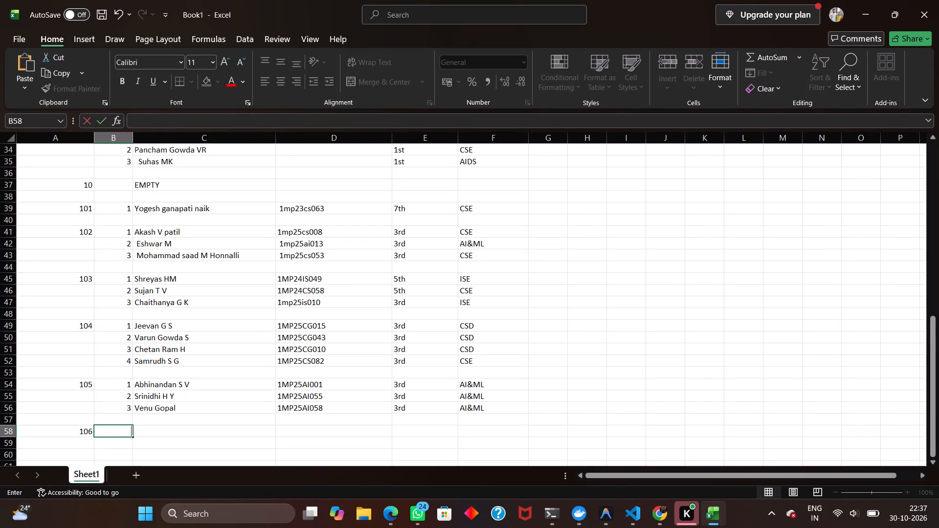
Mark room 106 as EMPTY in the name column, cell C58.
click(243, 433)
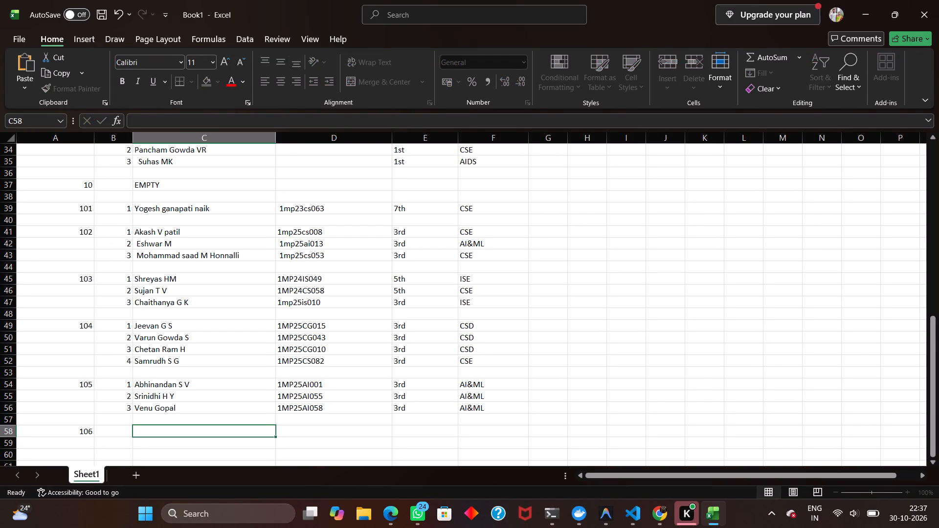
text(EMPTY)
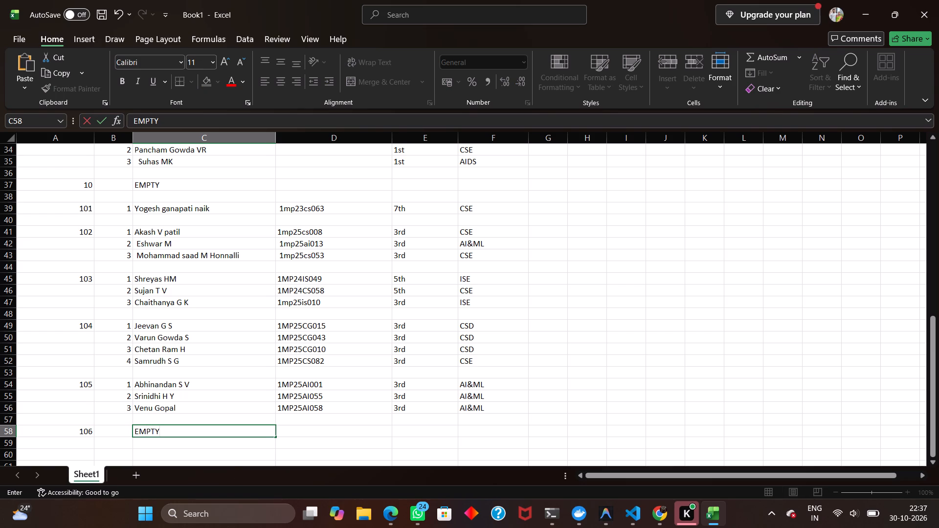
Start the room 107 block with the room number in A60 and serial numbers 1, 2 and 3 in B60 to B62.
click(78, 456)
text(10)
key(8)
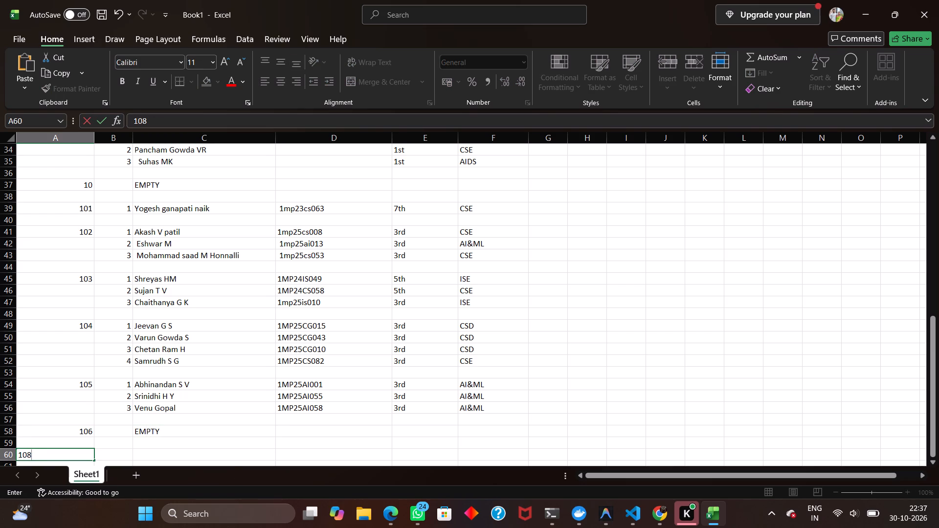
key(BackSpace)
key(7)
key(Right)
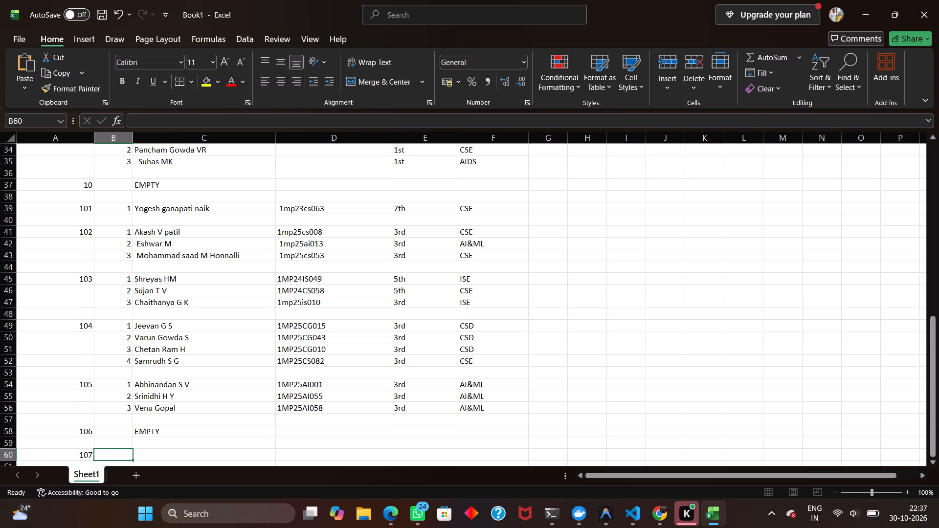
key(1)
key(Down)
key(2)
key(Down)
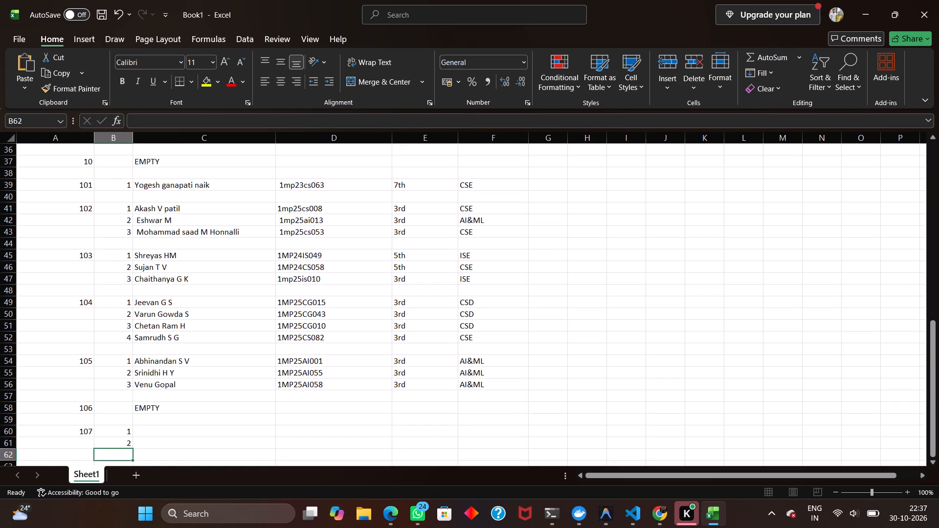
key(3)
key(Down)
Start the room 108 block with the room number in A64 and serial numbers 1, 2 and 3 in B64 to B66.
key(Down)
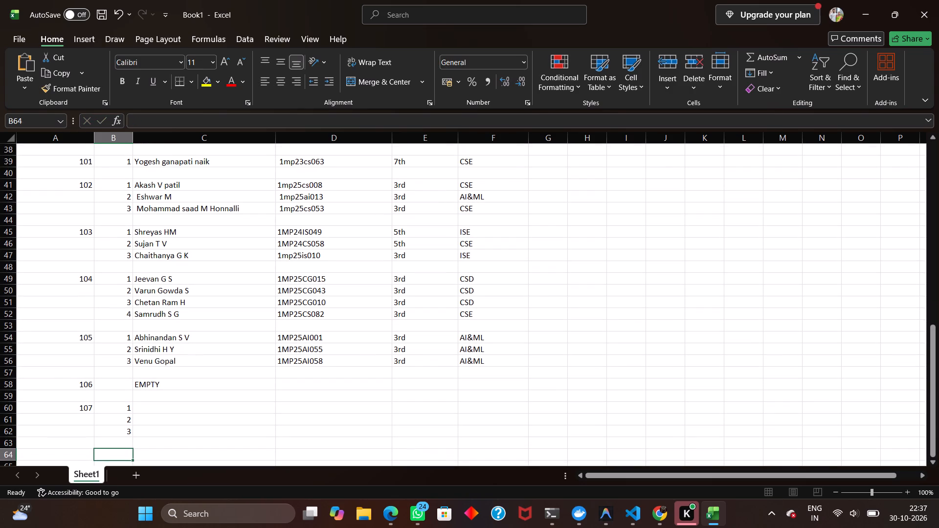
key(Left)
text(10)
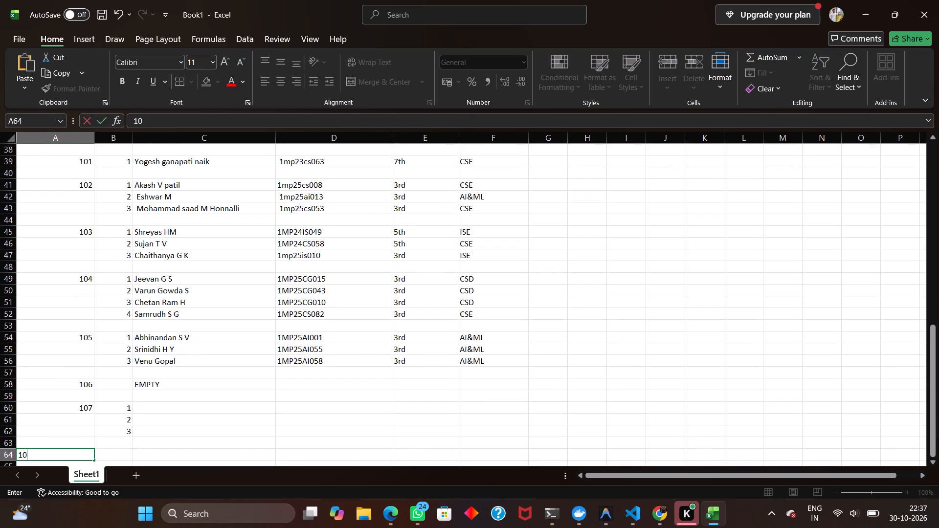
key(8)
key(Right)
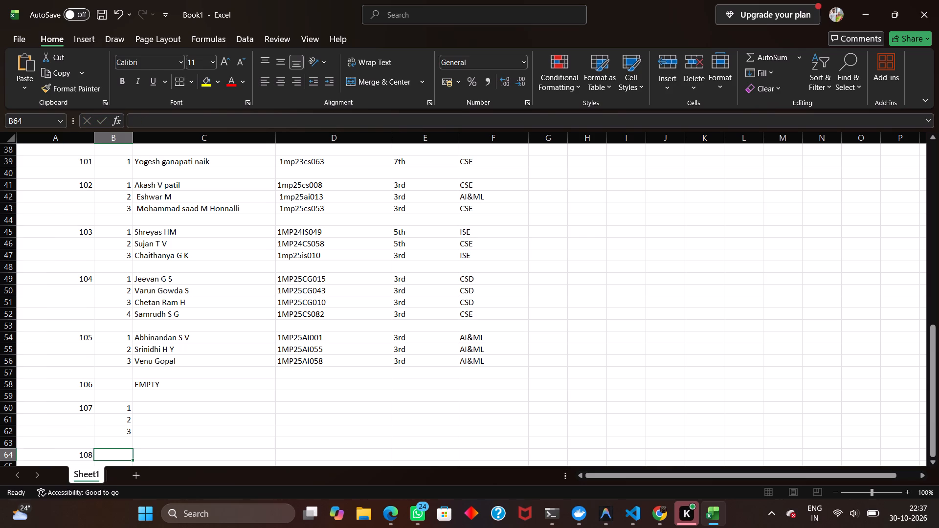
key(1)
key(Down)
key(2)
key(Down)
key(3)
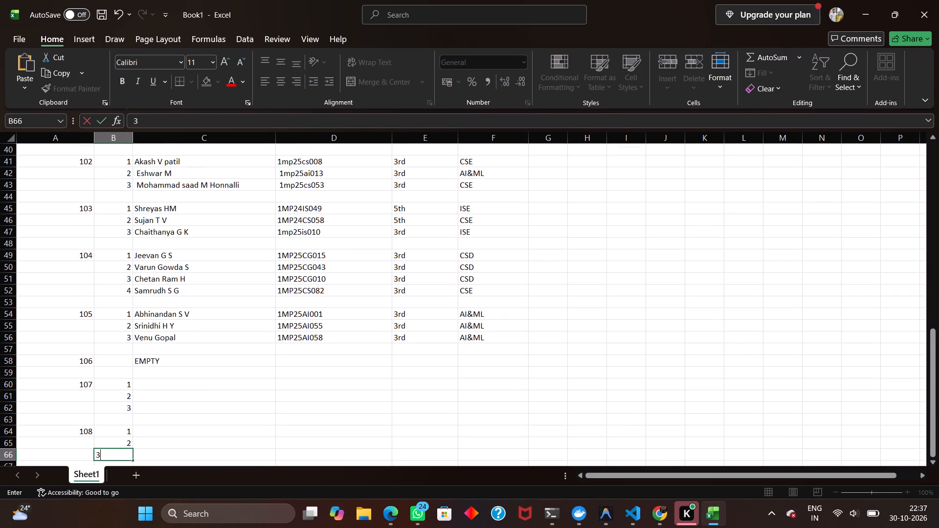
key(Down)
Start the room 109 block with the room number in A68 and serial numbers 1, 2 and 3 in B68 to B70.
key(Down)
key(Left)
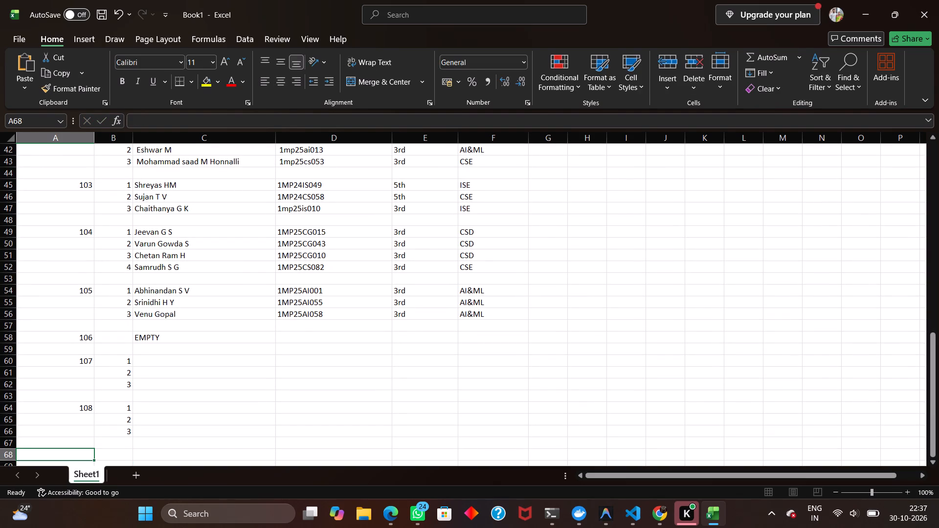
text(109)
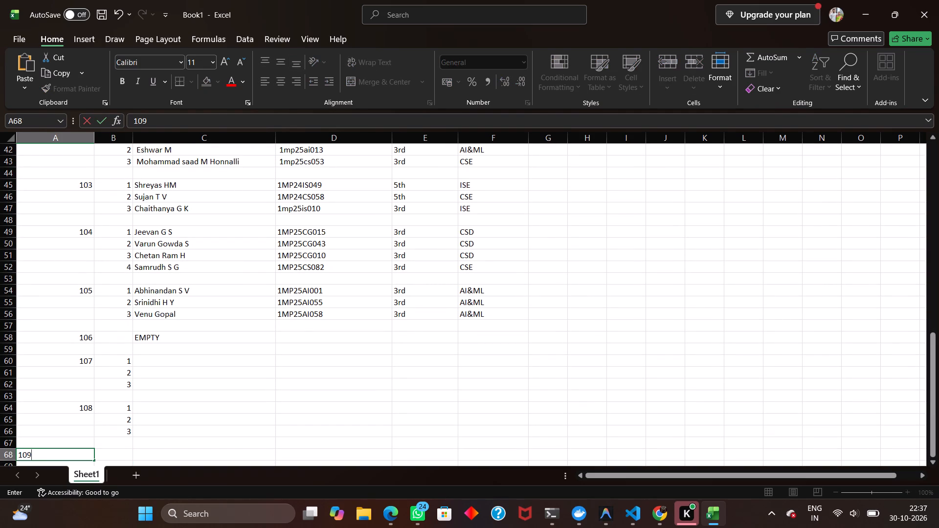
key(Right)
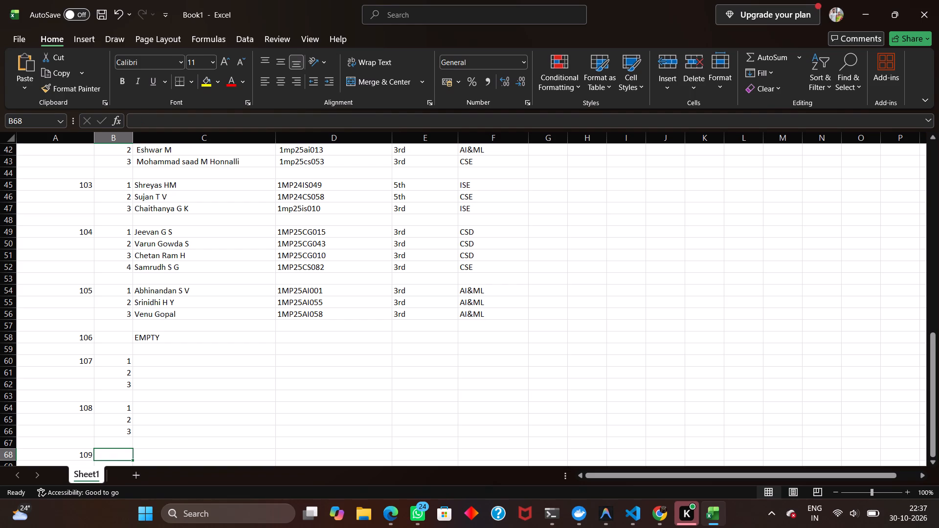
key(1)
key(Down)
text(23)
key(BackSpace)
key(Down)
key(3)
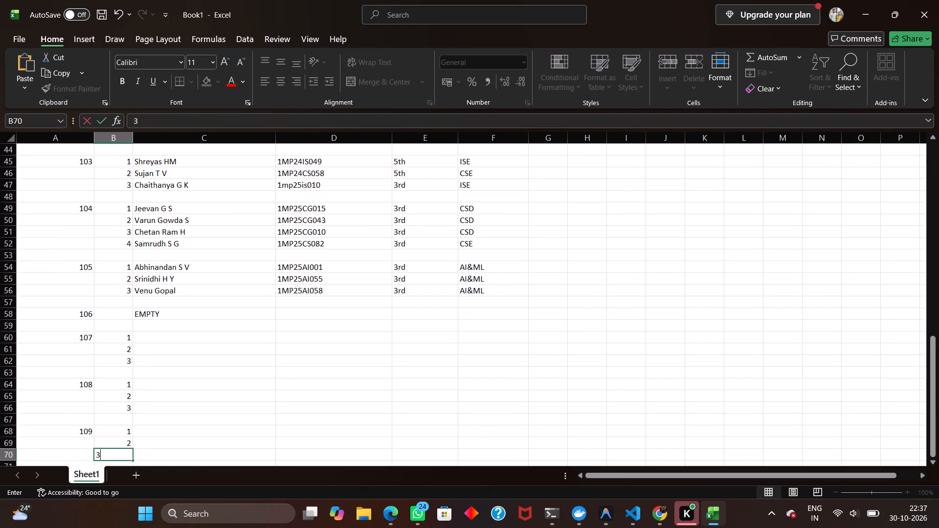
key(Down)
Start the room 110 block with the room number in A72 and serial numbers 1, 2 and 3 in B72 to B74.
key(Down)
key(Left)
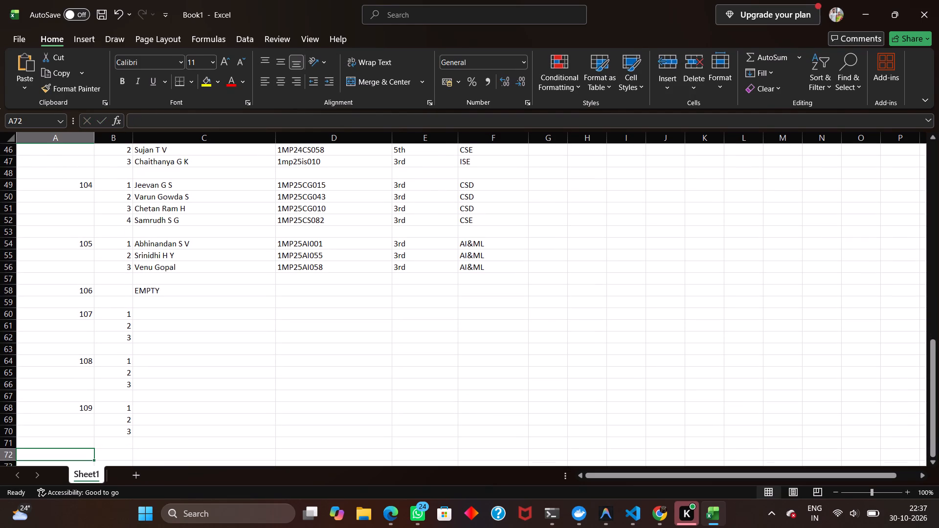
text(110)
key(Right)
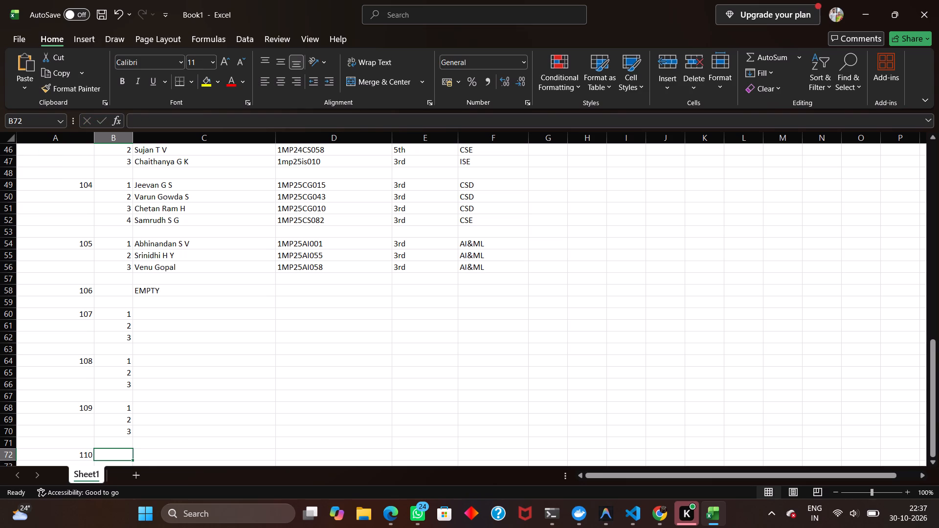
key(1)
key(Down)
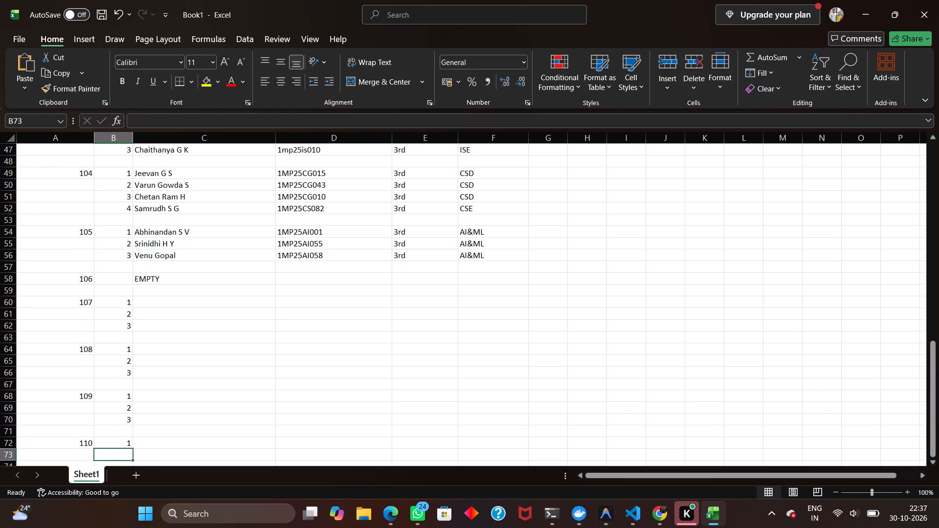
key(2)
key(Down)
key(3)
key(Down)
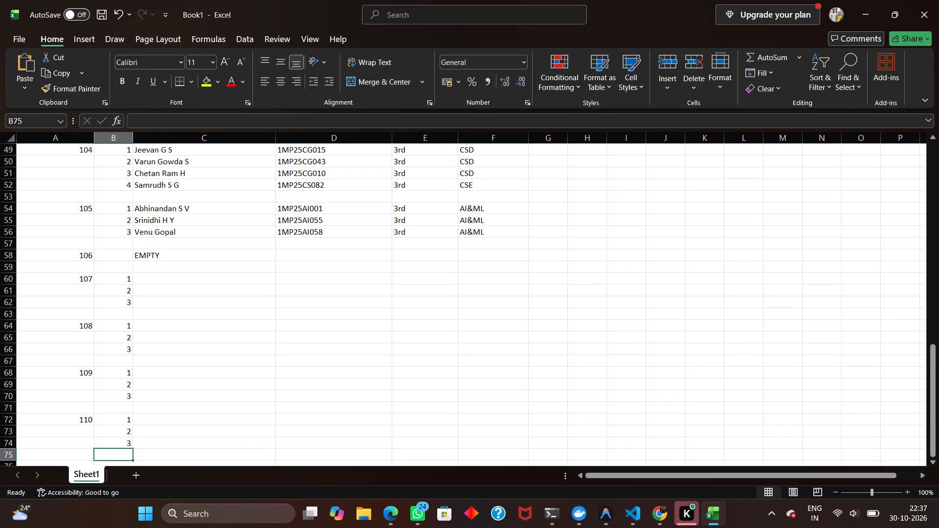
Go back to the name cell of room 107's first occupant, C60.
key(Up)
key(Up)
key(Up)
key(Up)
key(Up)
key(Up)
key(Up)
key(Up)
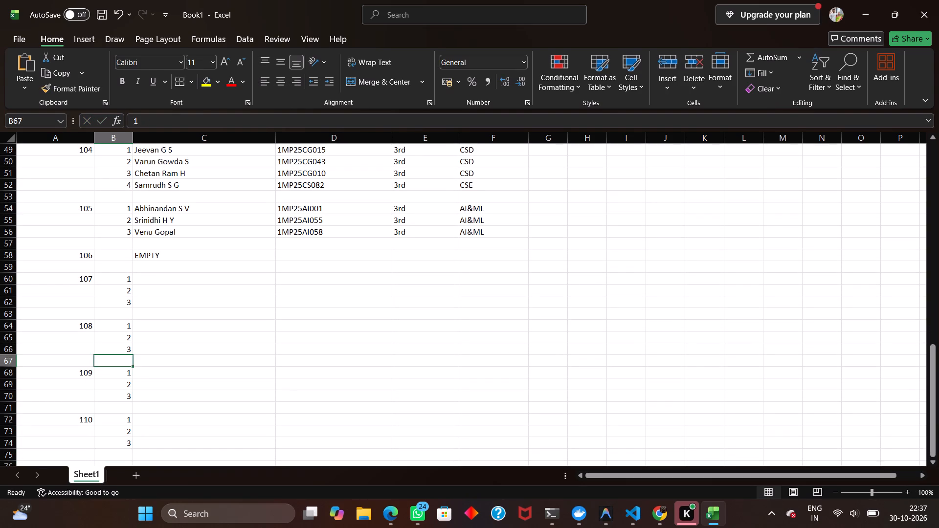
key(Up)
key(Up)
key(Up)
key(Up)
key(Up)
key(Up)
key(Up)
key(Right)
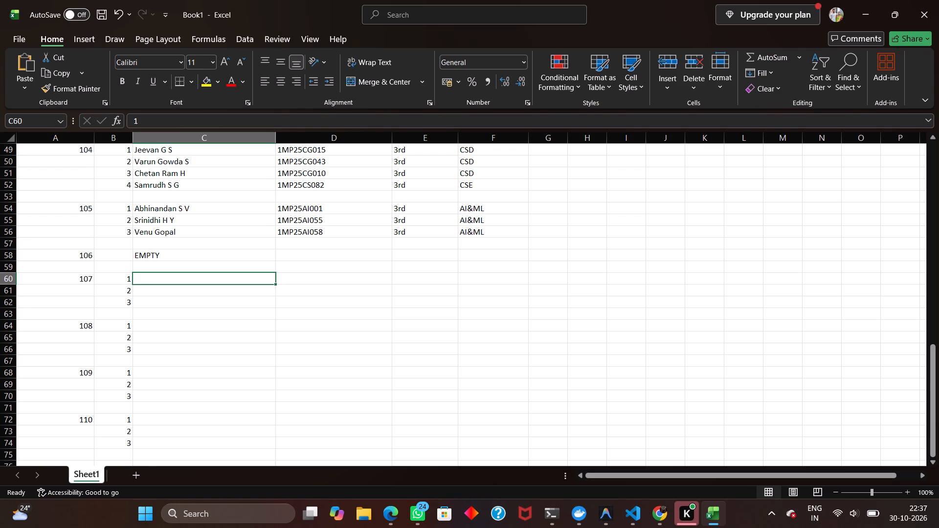
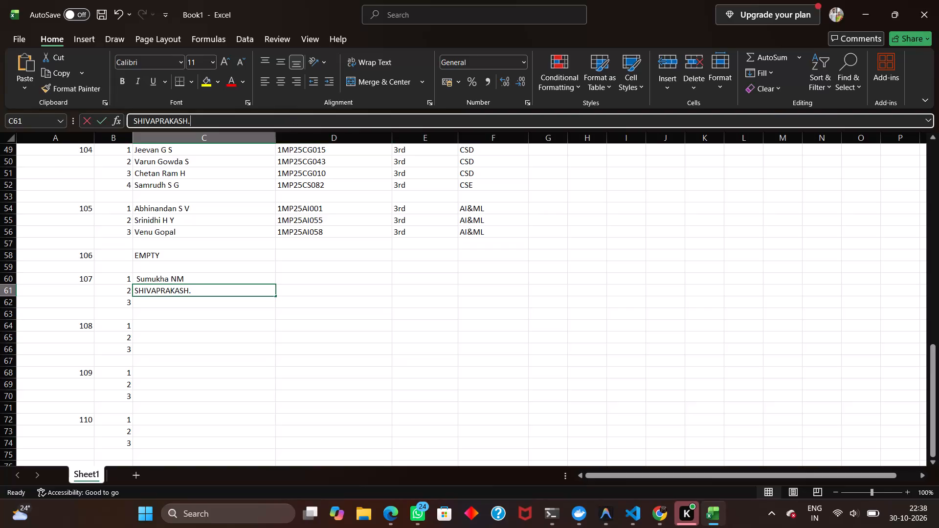
Complete the name of room 107's second occupant in C61 with the copied text.
key(ctrl+v)
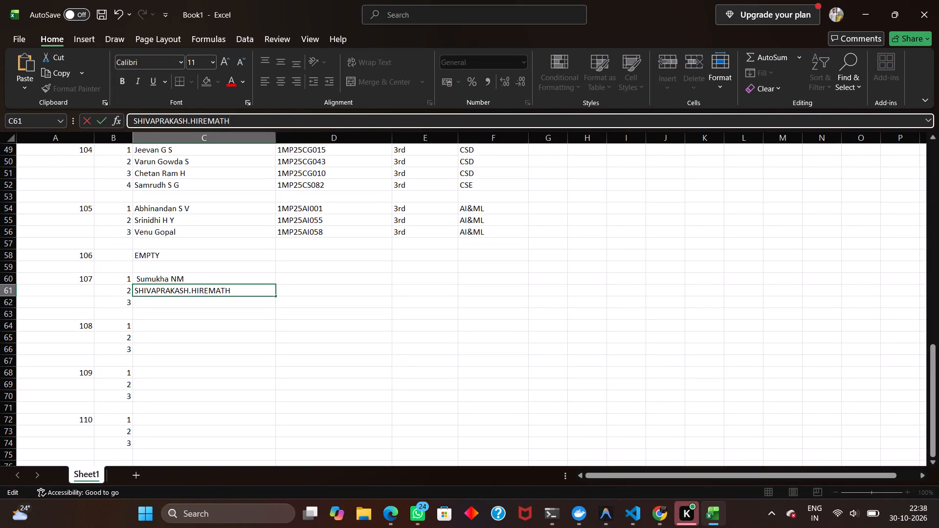
click(188, 120)
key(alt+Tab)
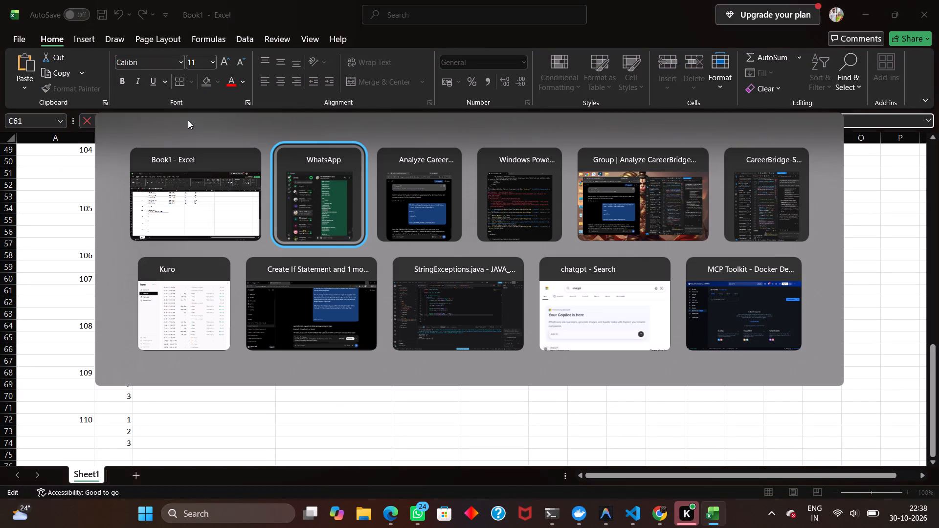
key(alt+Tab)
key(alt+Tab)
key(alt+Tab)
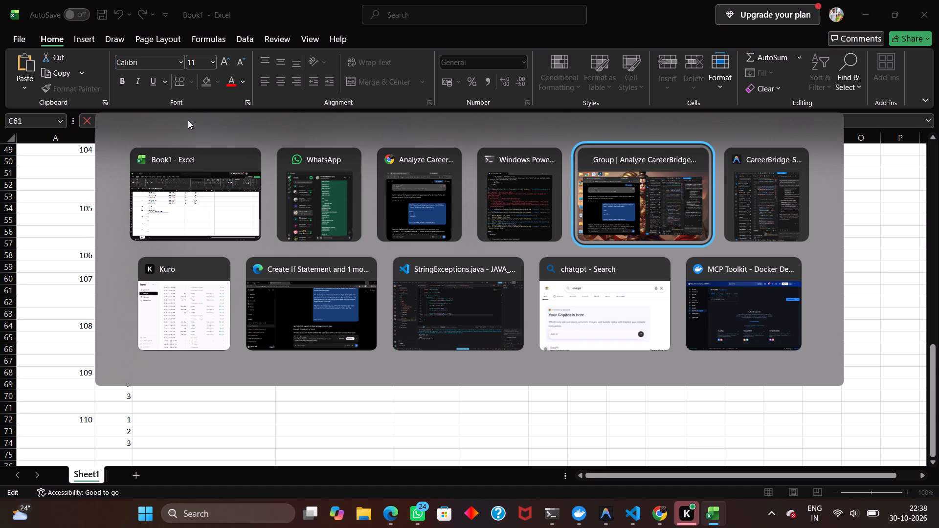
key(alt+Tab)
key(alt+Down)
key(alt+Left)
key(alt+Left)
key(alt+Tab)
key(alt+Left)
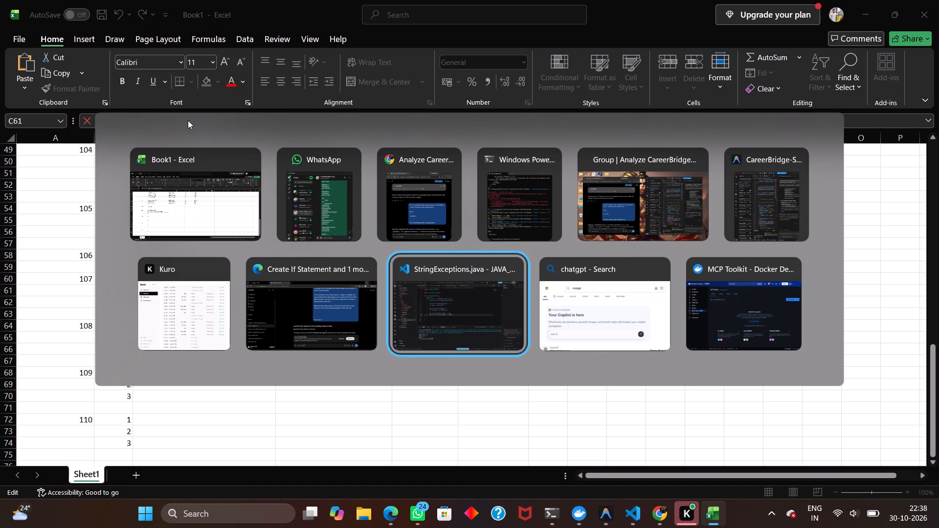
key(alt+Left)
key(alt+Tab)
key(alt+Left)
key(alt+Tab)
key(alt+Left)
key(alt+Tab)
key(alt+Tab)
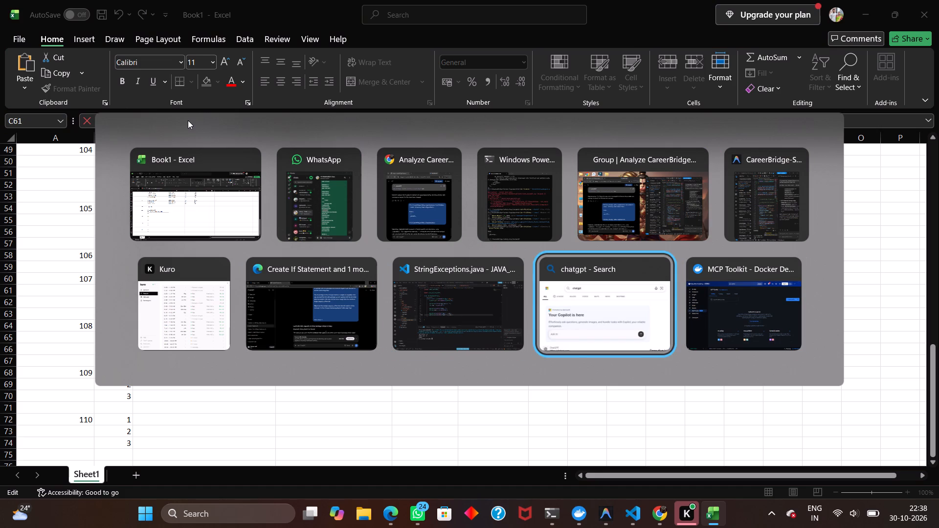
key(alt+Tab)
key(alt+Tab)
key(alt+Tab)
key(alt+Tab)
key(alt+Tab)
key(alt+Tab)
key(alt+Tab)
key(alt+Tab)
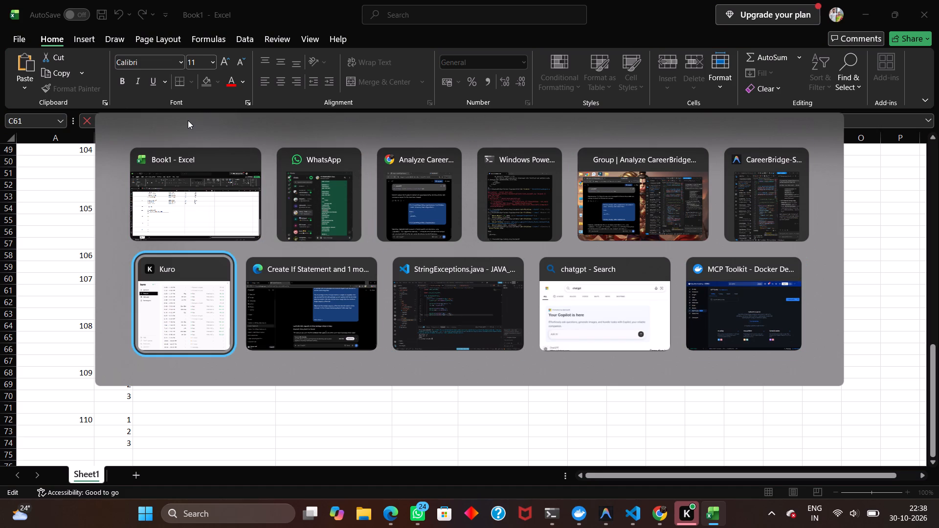
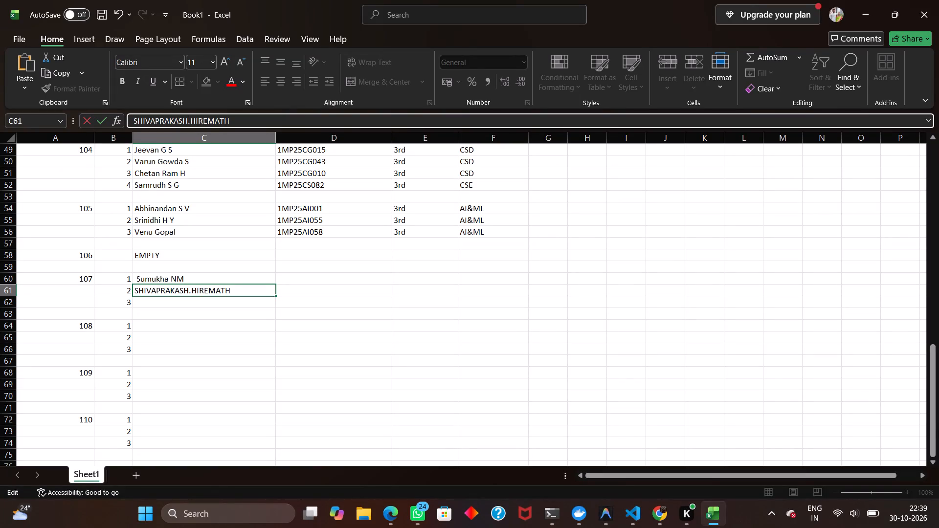
Retype the first name of room 107's second occupant in C61 with only its initial letter capitalised.
key(BackSpace)
key(BackSpace)
key(BackSpace)
key(BackSpace)
key(BackSpace)
key(BackSpace)
key(BackSpace)
key(BackSpace)
key(BackSpace)
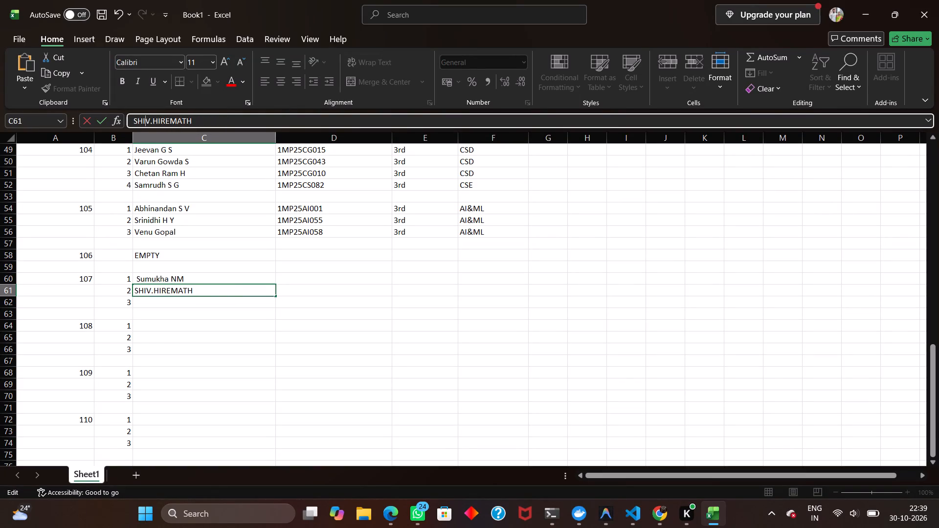
key(BackSpace)
key(BackSpace)
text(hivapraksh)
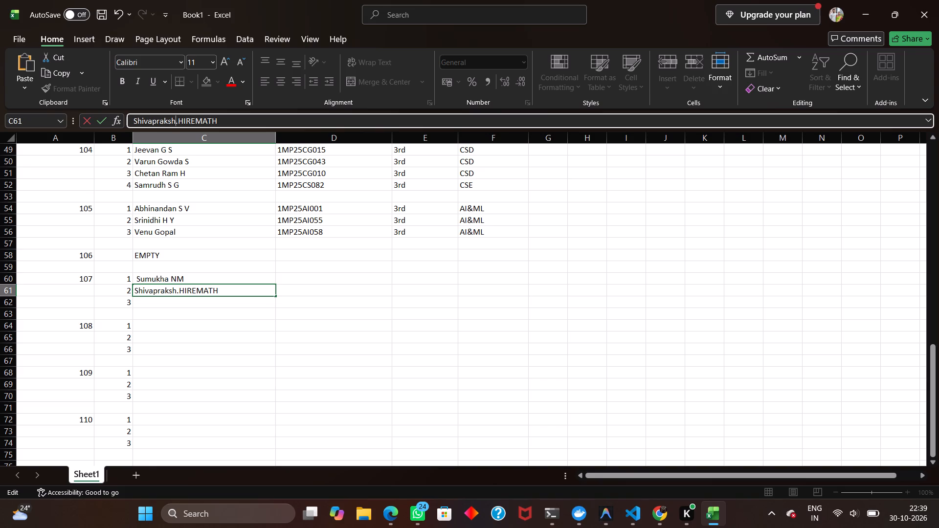
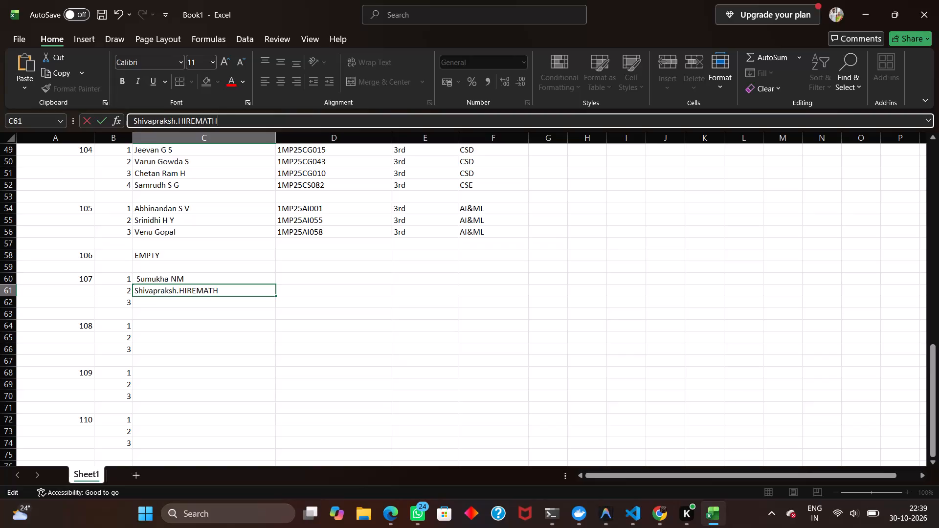
Rewrite the all-caps surname of room 107's second occupant in C61 with only its first letter capitalised.
key(BackSpace)
key(BackSpace)
key(BackSpace)
key(BackSpace)
key(BackSpace)
key(BackSpace)
key(BackSpace)
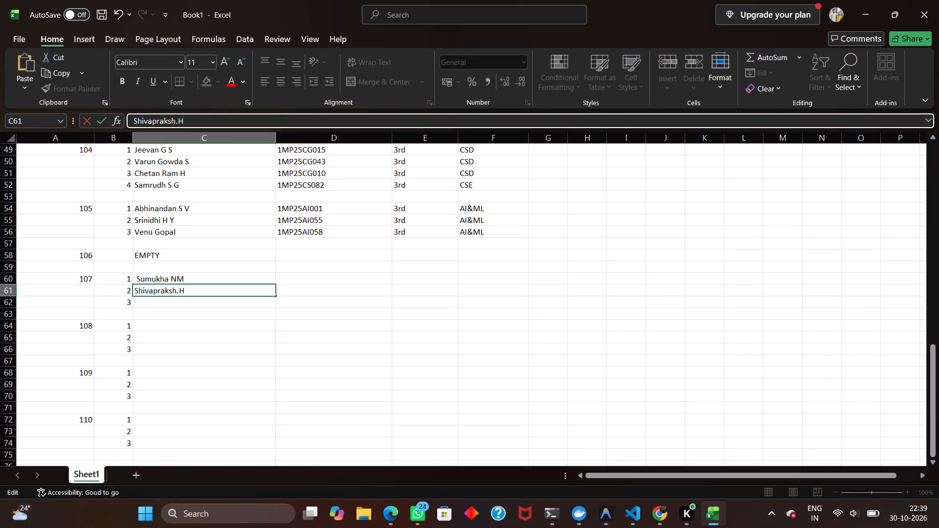
text(ire)
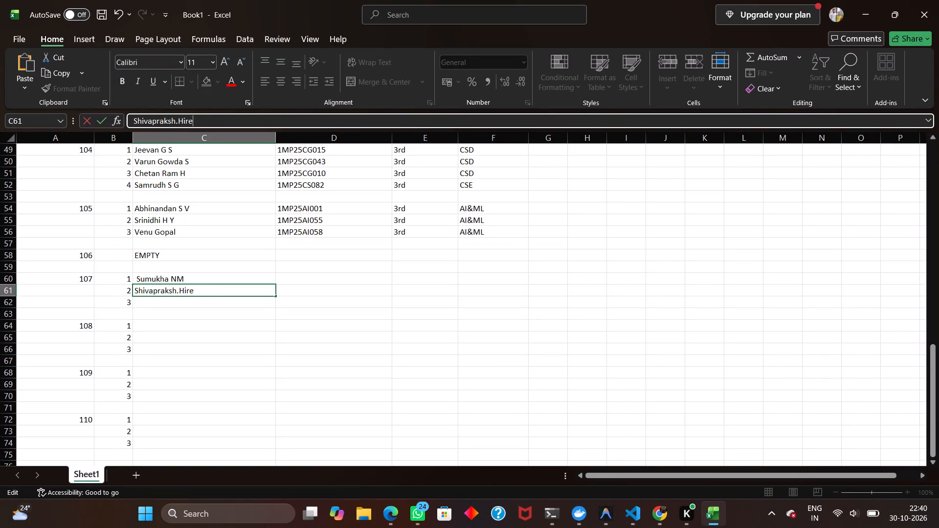
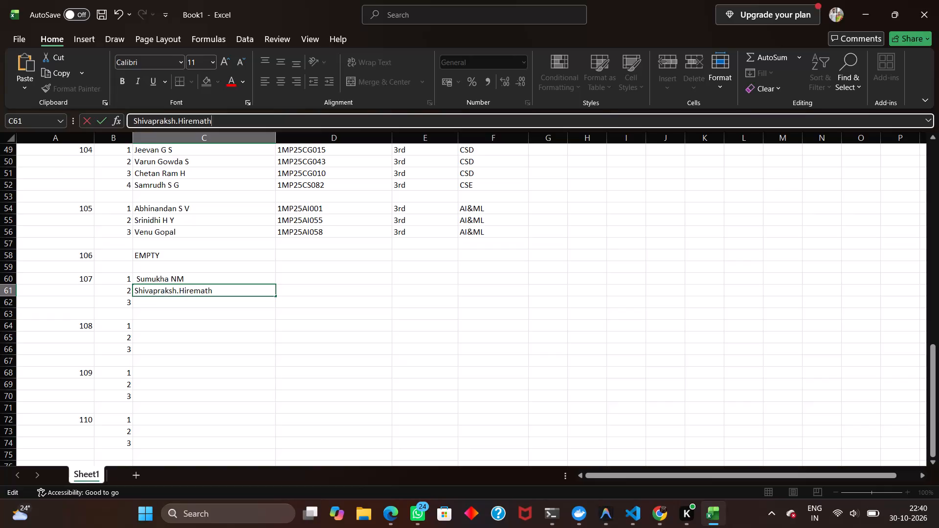
Finish editing the second occupant's name in C61 and select C62, the name cell for room 107's third occupant.
key(Right)
key(Down)
click(233, 299)
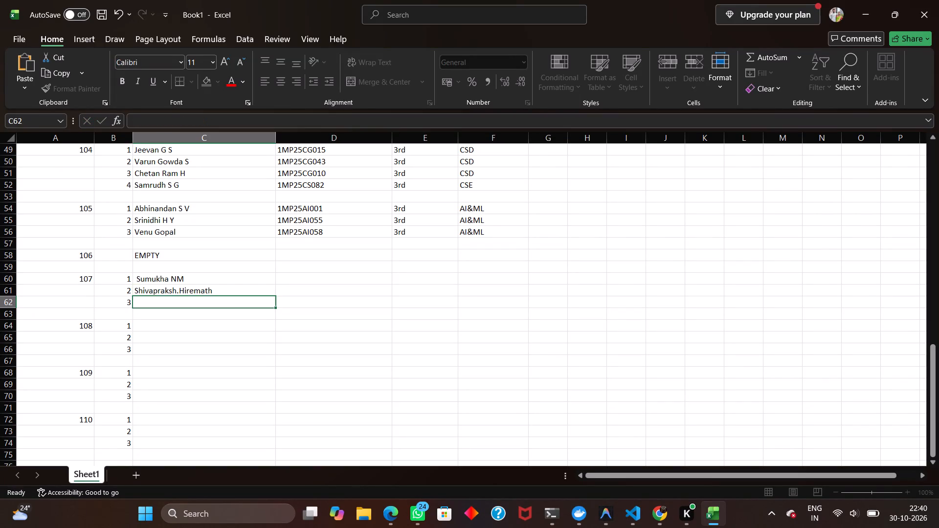
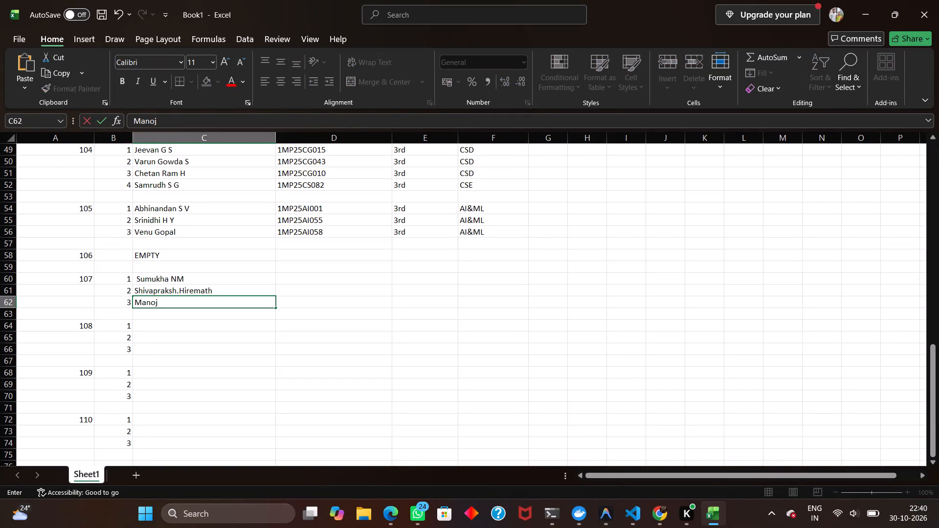
Add a space and the initial M after the first name of room 107's third occupant in C62.
key(space)
text(M)
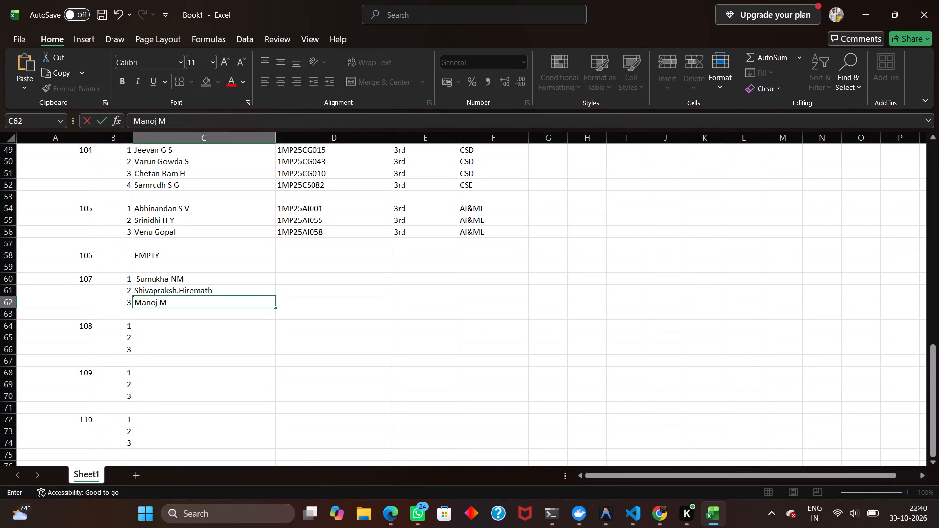
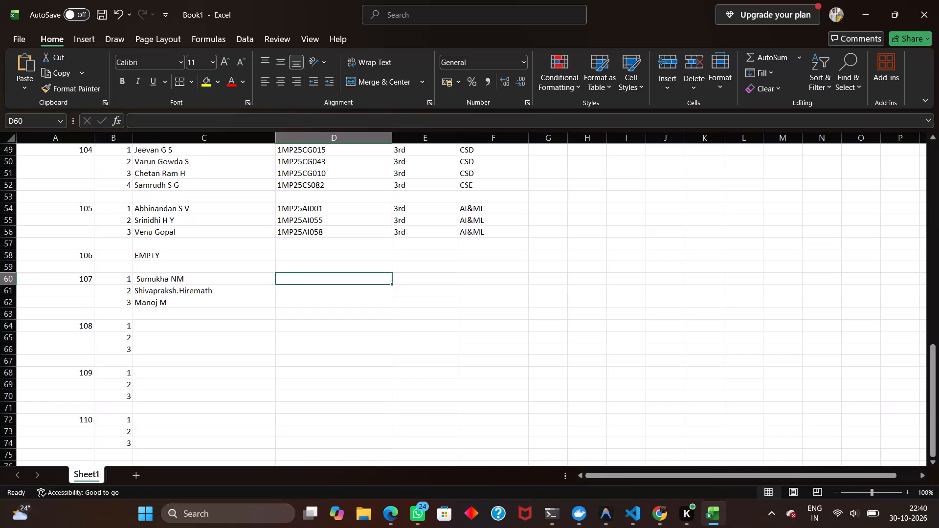
Paste the USN of room 107's first occupant into D60 and move on to the second occupant's USN cell, D61.
key(Down)
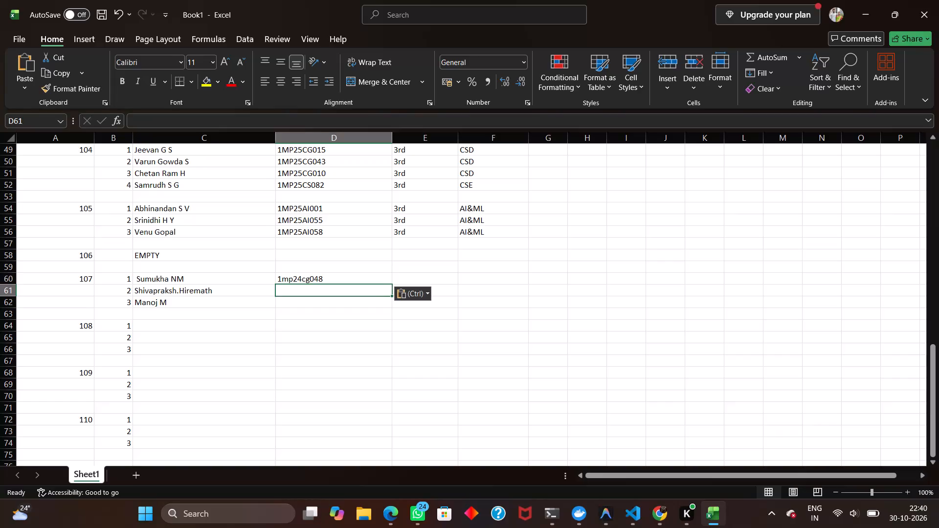
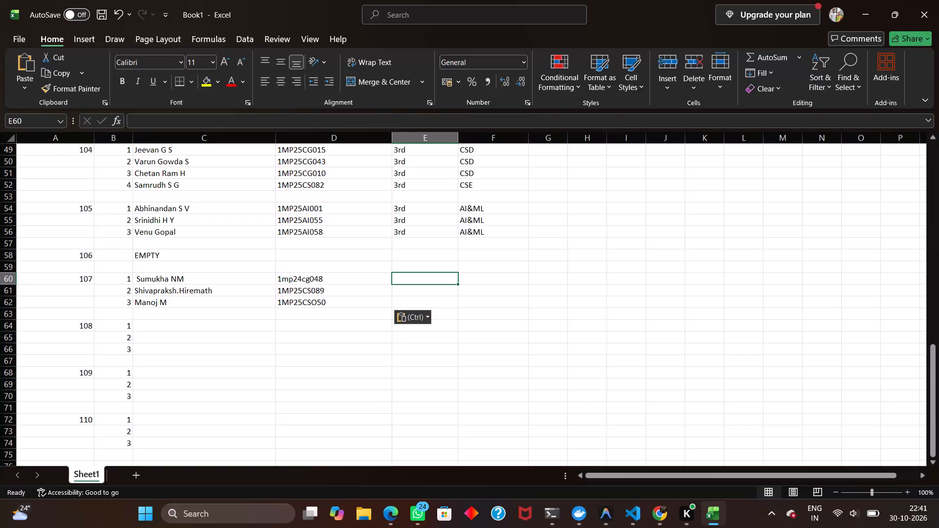
Enter 5th as the semester of room 107's first occupant in E60.
text(5th)
key(Down)
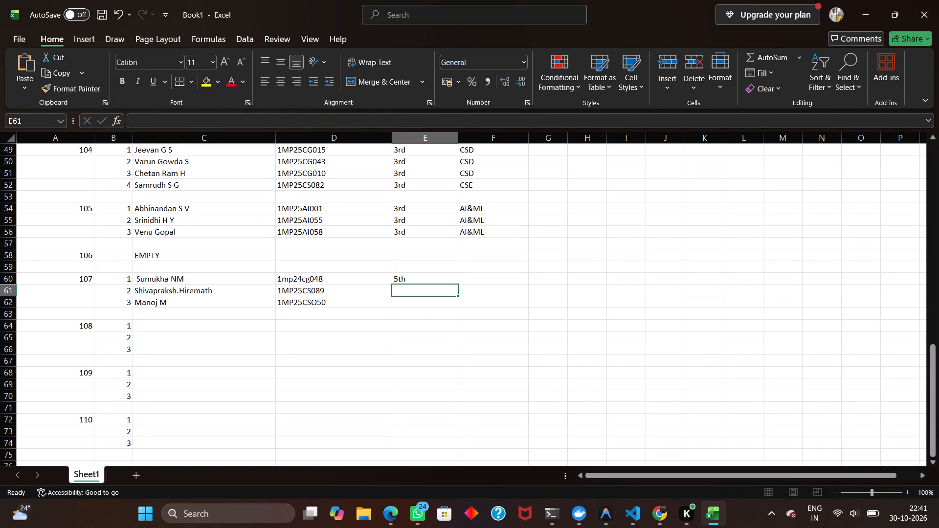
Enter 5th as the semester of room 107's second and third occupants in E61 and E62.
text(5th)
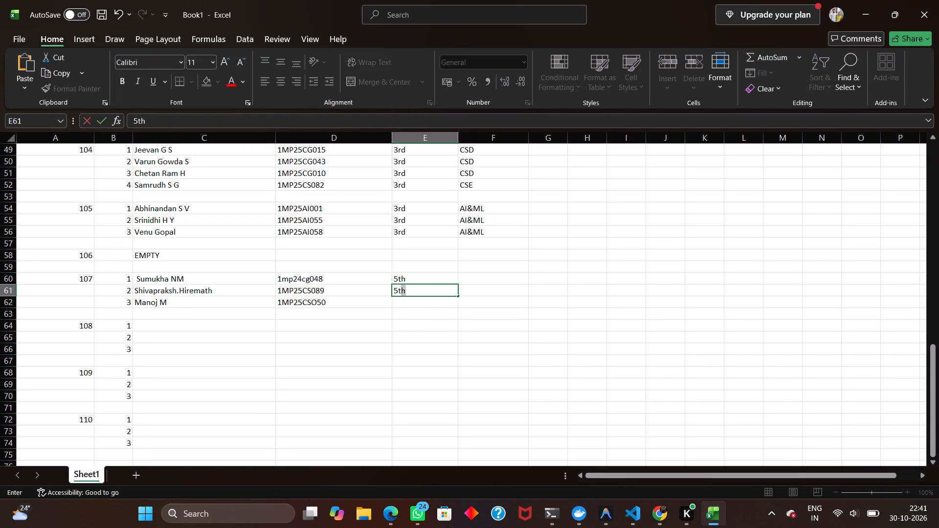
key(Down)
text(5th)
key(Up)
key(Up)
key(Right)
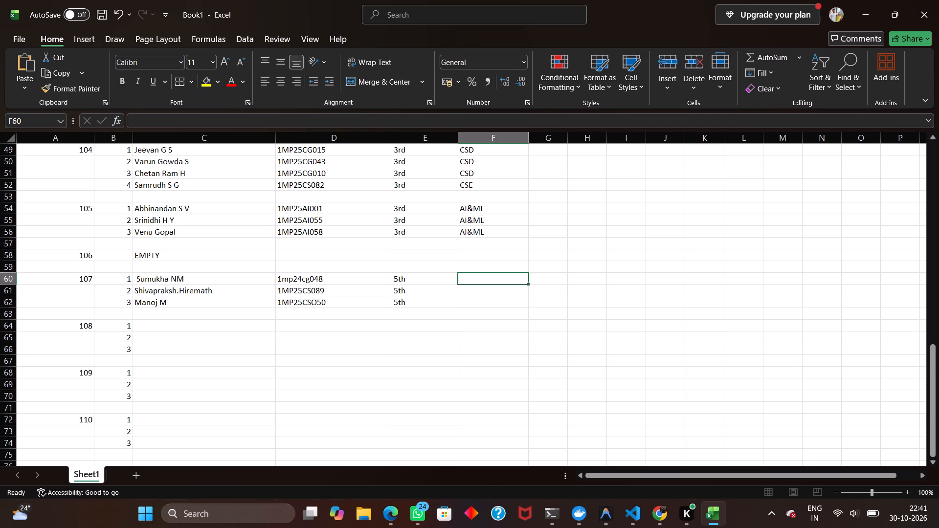
Set the semester of room 107's second and third occupants in E61 and E62 to 3rd.
key(Down)
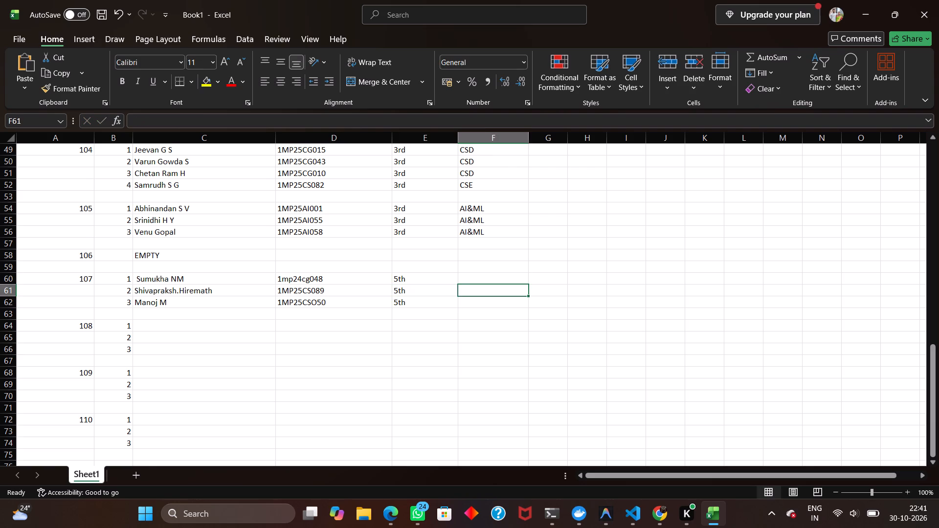
key(Left)
text(3rd)
key(Down)
text(3rd)
key(Up)
Fill in the branches of room 107's three occupants in F60 to F62 as CSD, CSE and CSE.
key(Up)
key(Right)
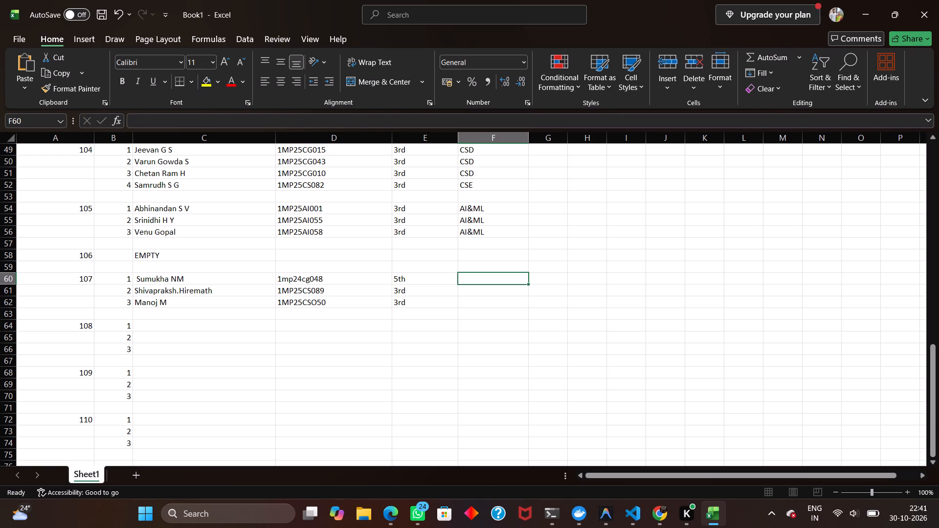
text(CSD)
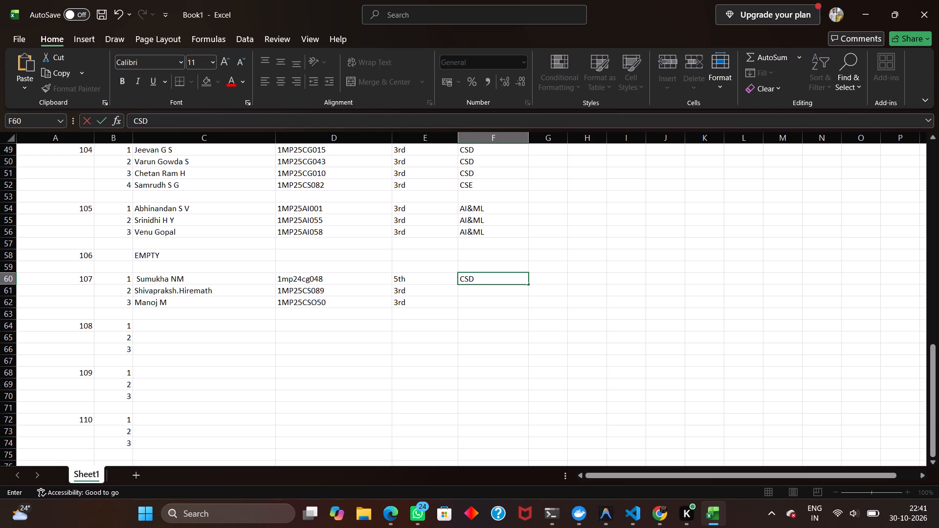
key(Down)
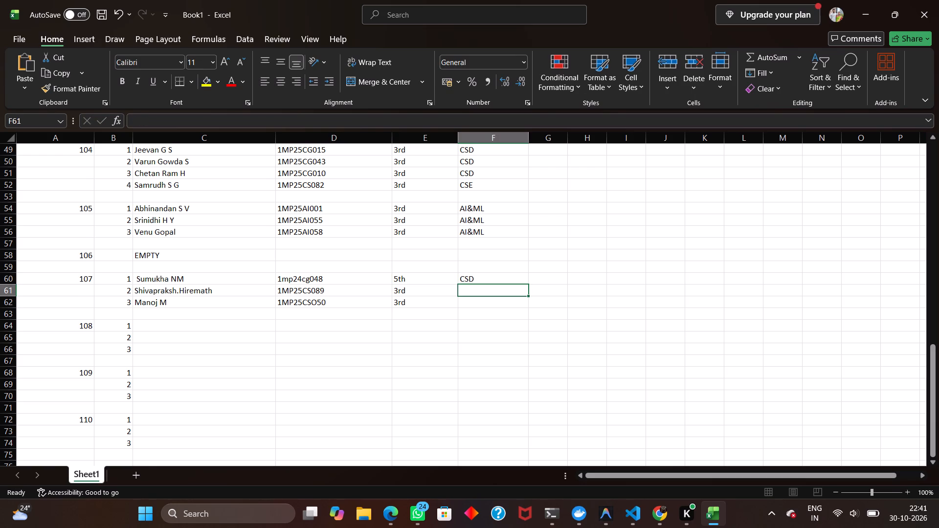
text(CSE)
key(Down)
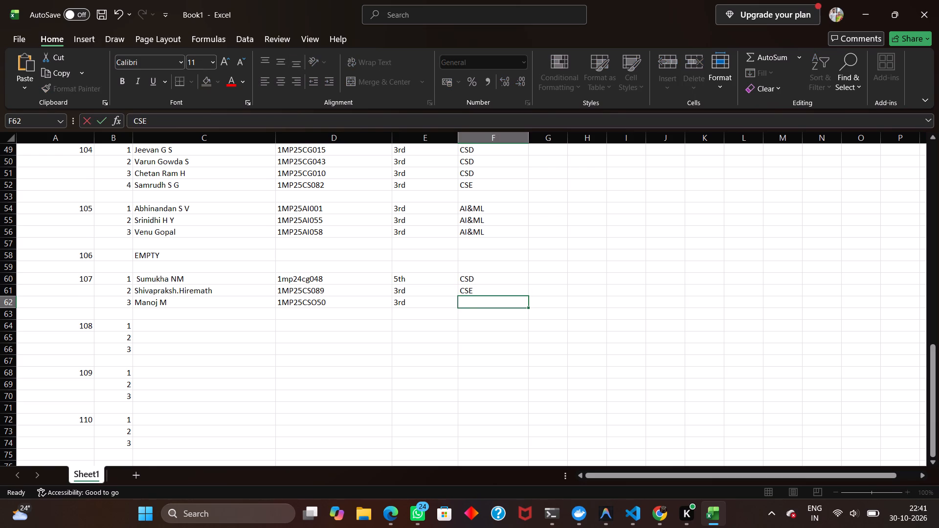
text(CSE)
key(Down)
Move on to the name cell of room 108's first occupant, C64.
key(Down)
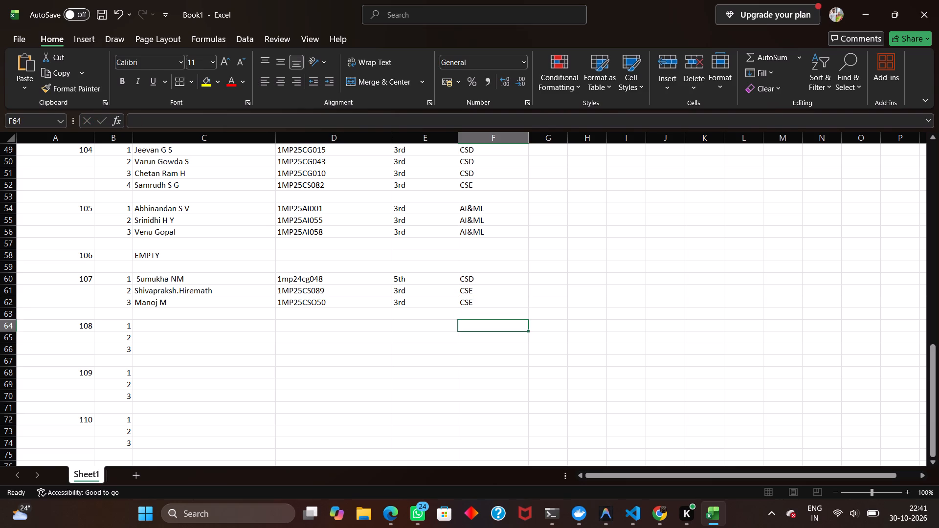
key(Left)
key(Left)
key(Left)
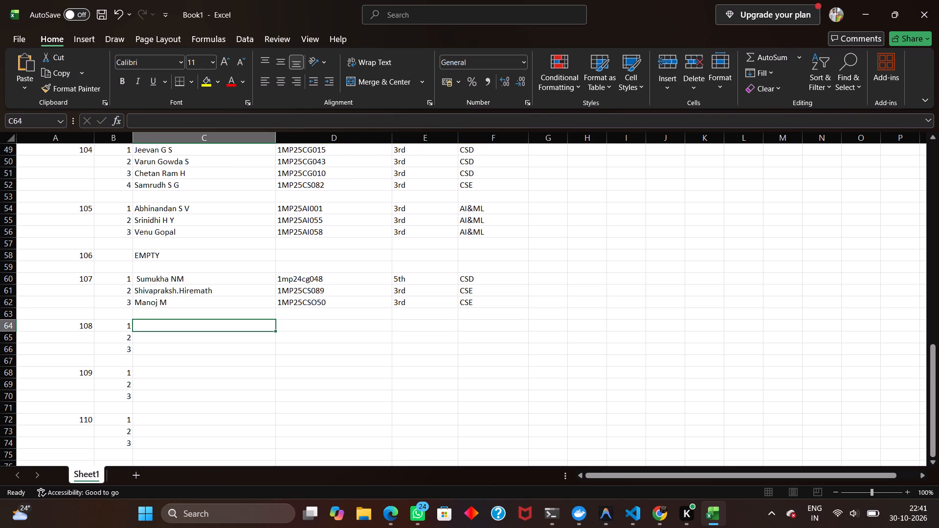
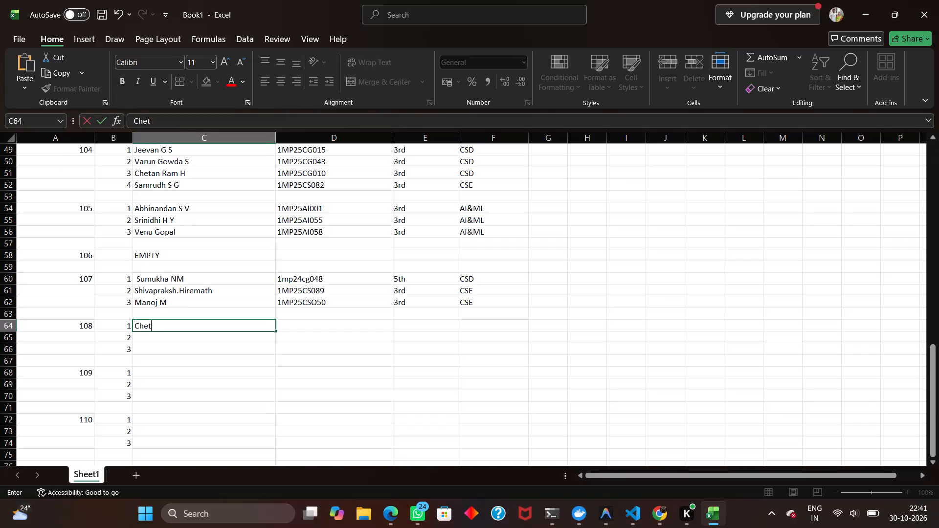
Enter the full name of room 108's first occupant in C64, with the surname spelled out instead of an initial.
text(n M)
key(space)
key(Left)
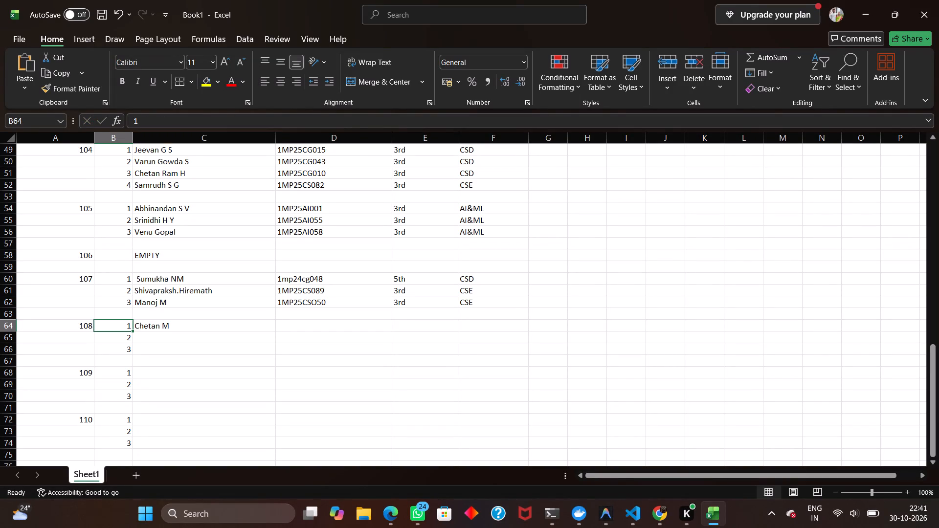
key(Right)
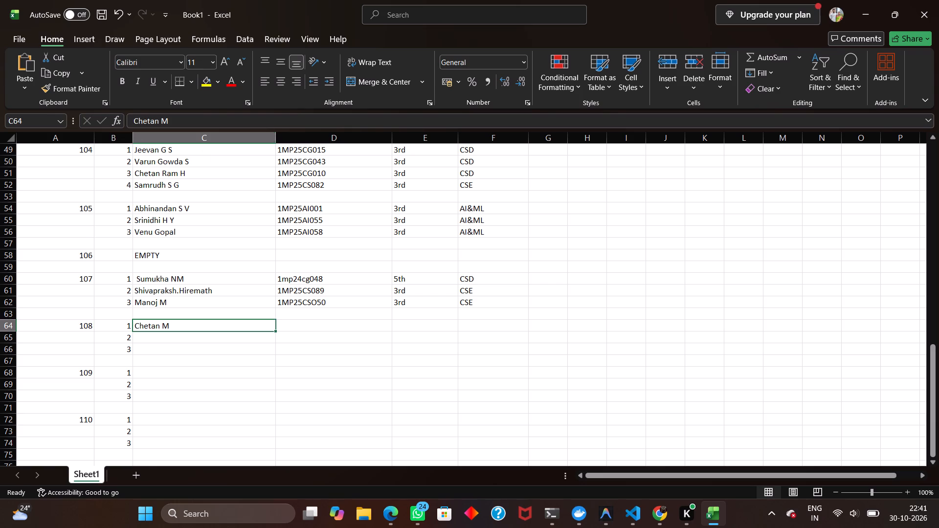
click(189, 121)
key(Left)
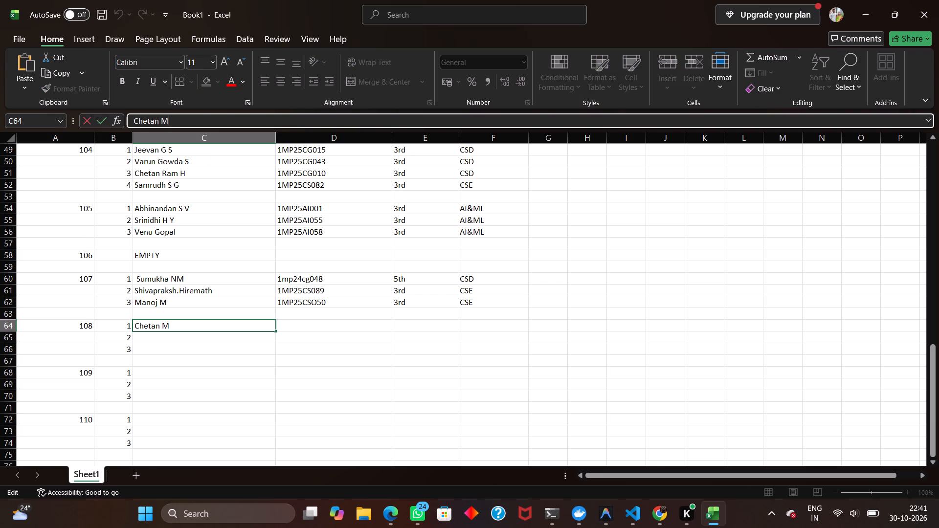
text(anthy)
key(BackSpace)
text(ur)
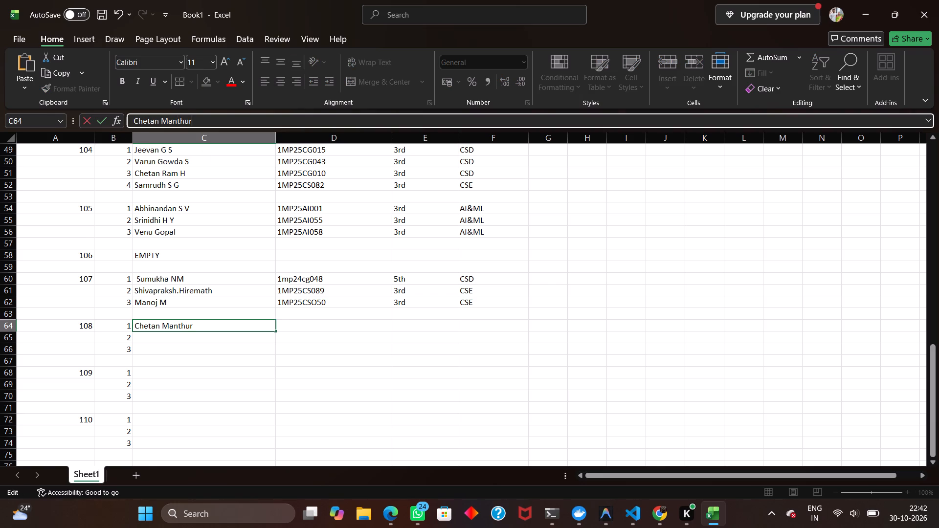
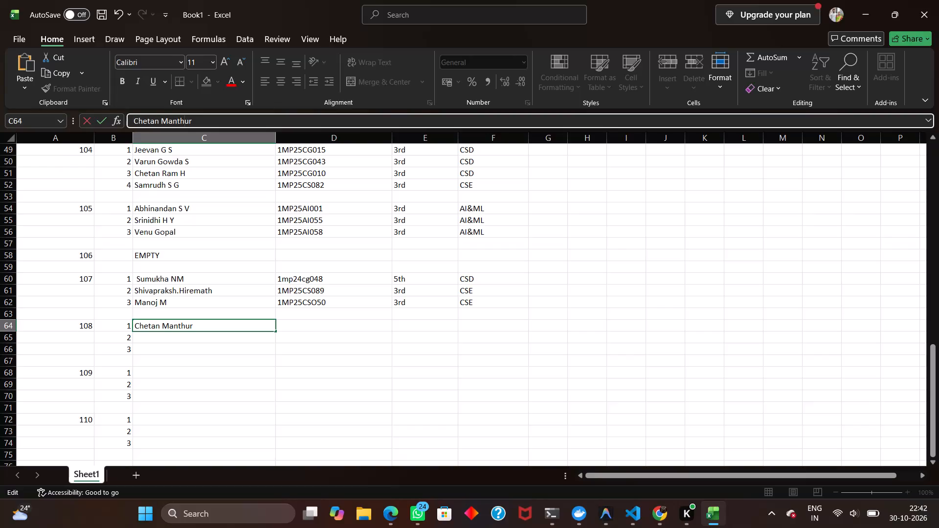
Correct the surname spelling of room 108's first occupant in C64 by removing the "h" after the "t".
key(BackSpace)
click(191, 335)
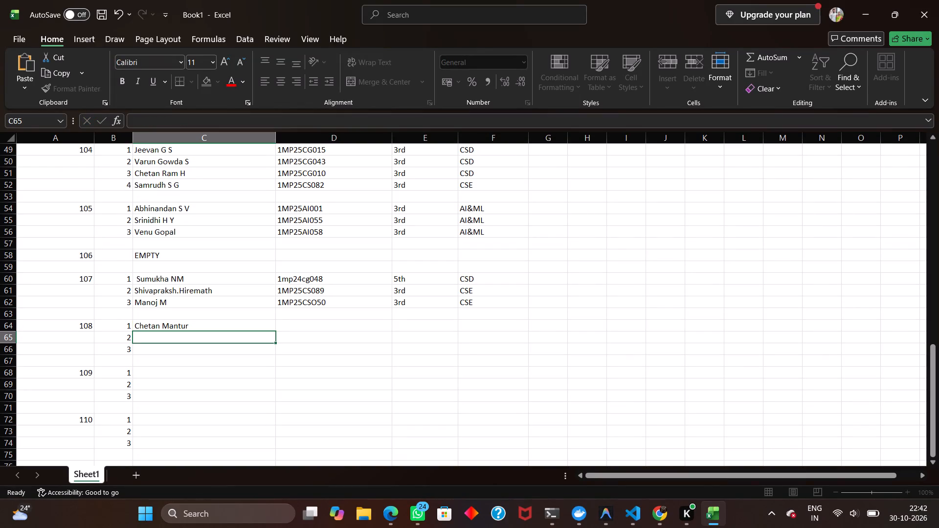
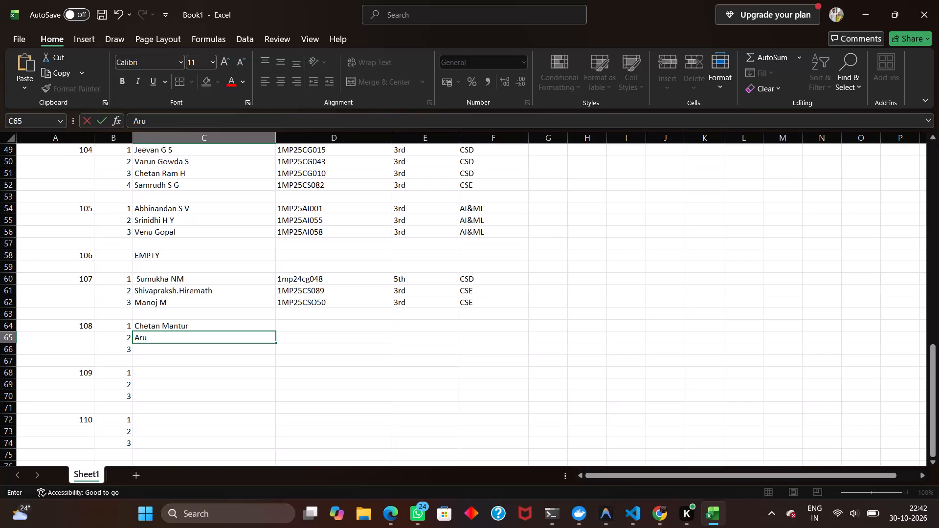
Complete the full name of room 108's second occupant in C65, adding the middle name and initial after the first name.
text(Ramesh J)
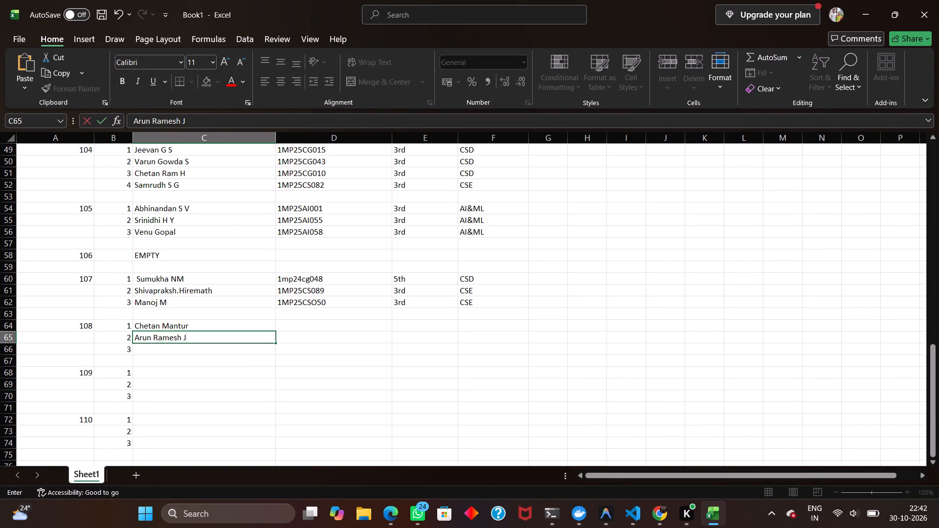
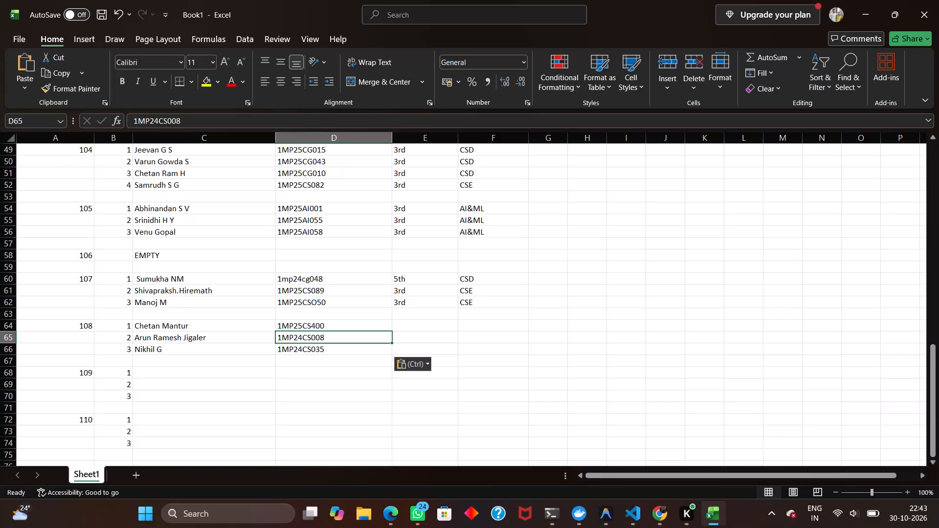
Enter 5th as the semester for all three occupants of room 108 in E64 to E66.
key(Up)
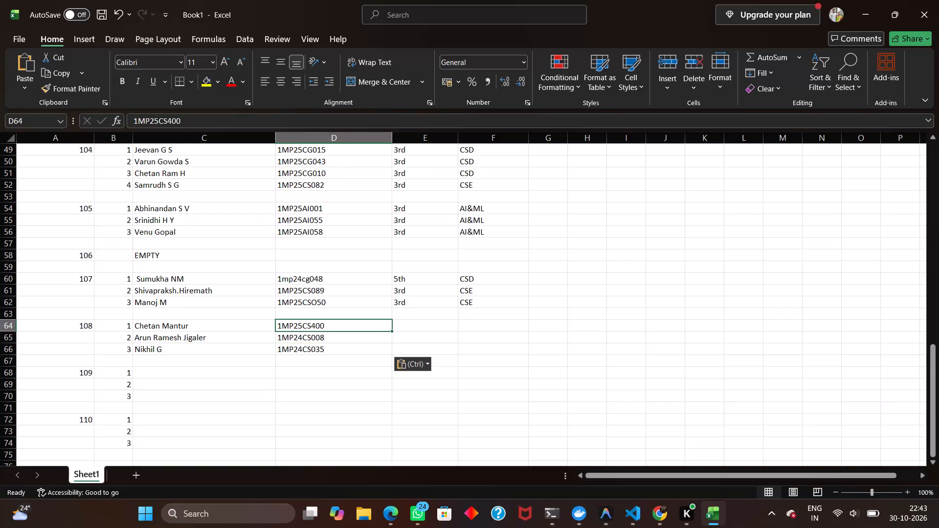
key(Right)
text(5th)
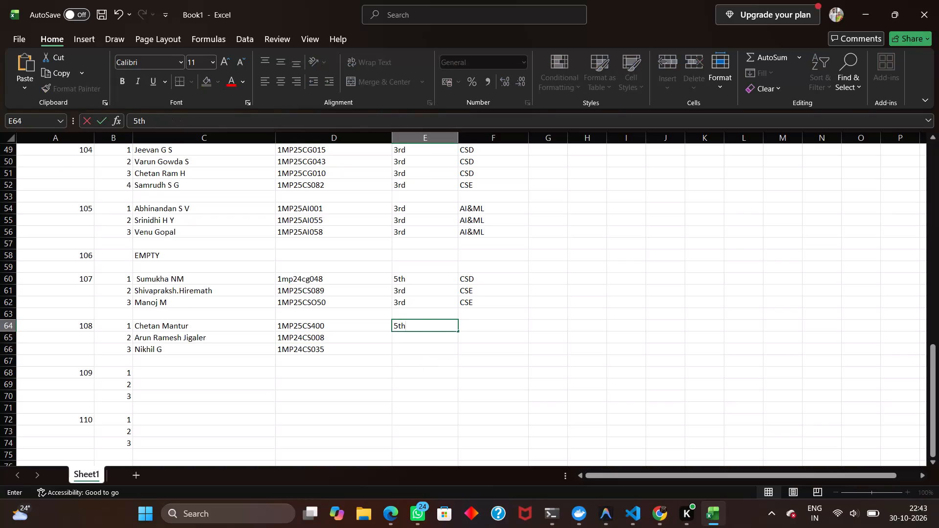
key(Down)
text(5th)
key(Down)
text(5th)
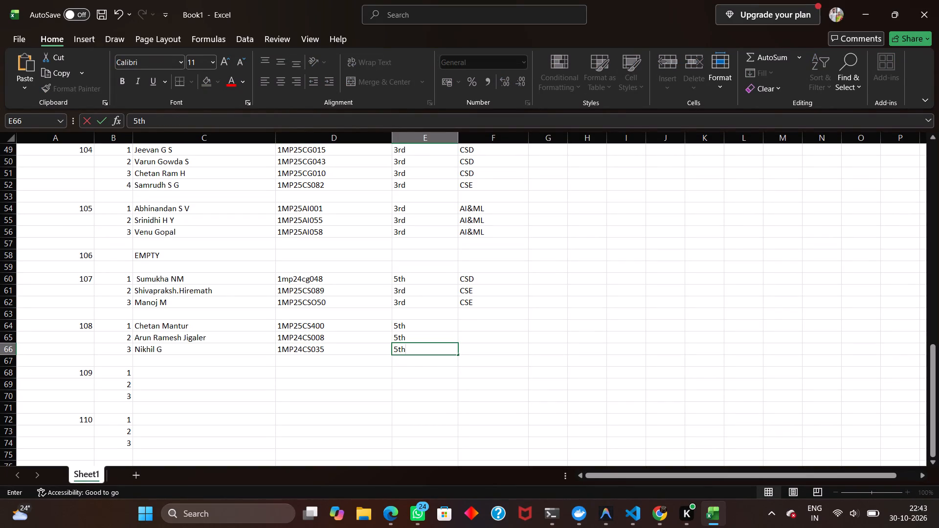
key(Up)
Enter CSE as the branch for all three occupants of room 108 in F64 to F66.
key(Up)
key(Right)
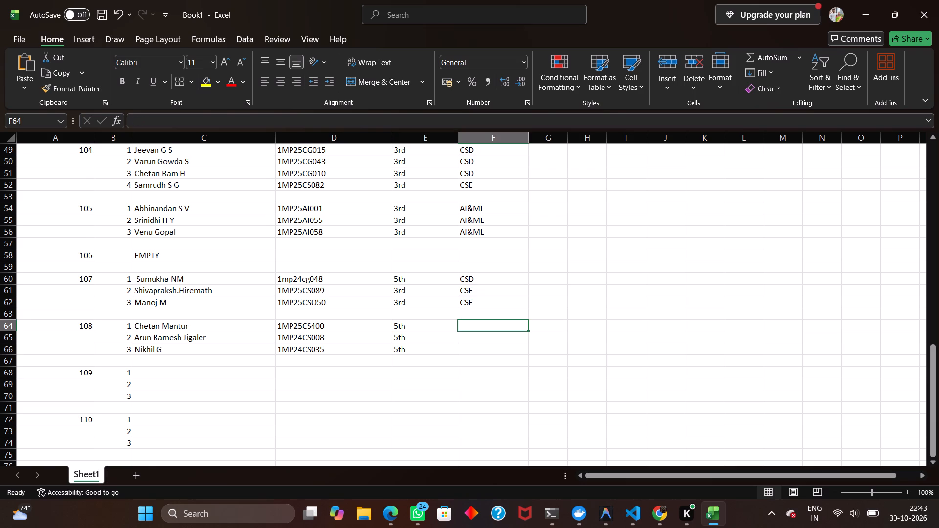
text(CSE)
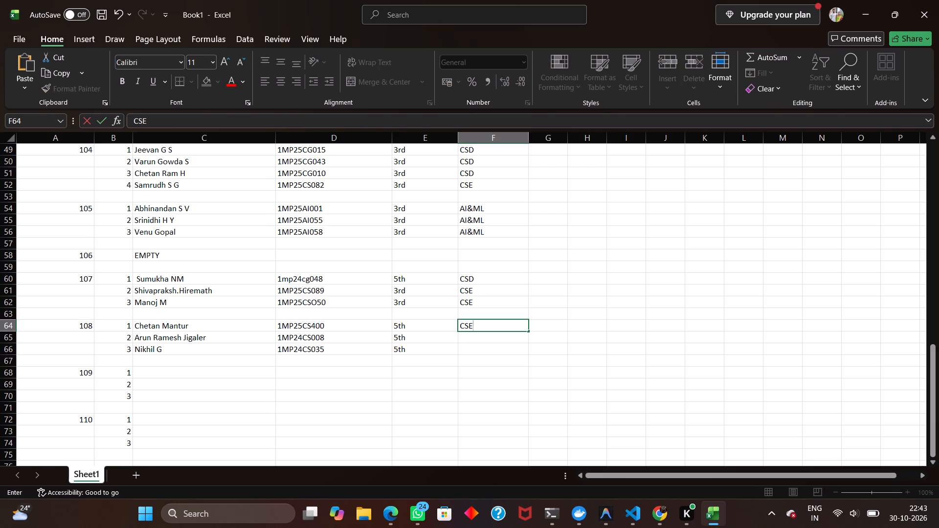
key(Down)
text(CSE)
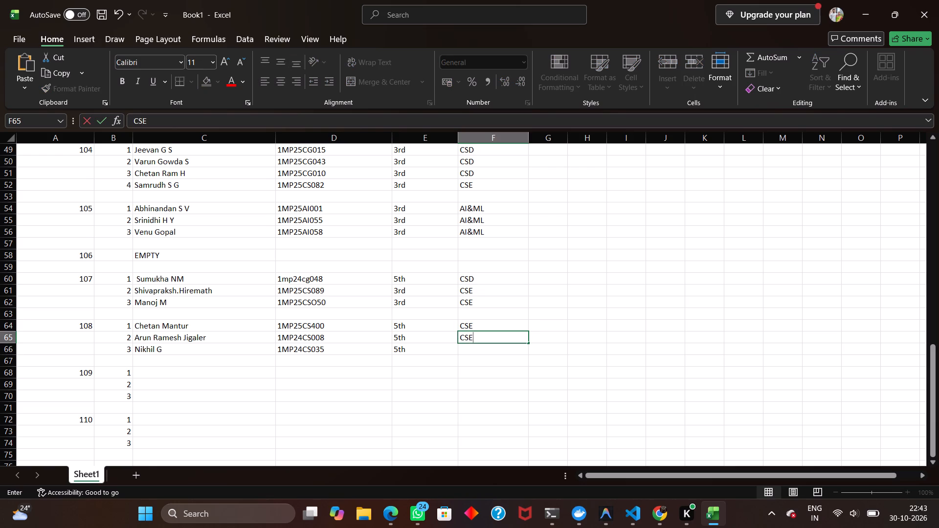
key(Down)
text(CSE)
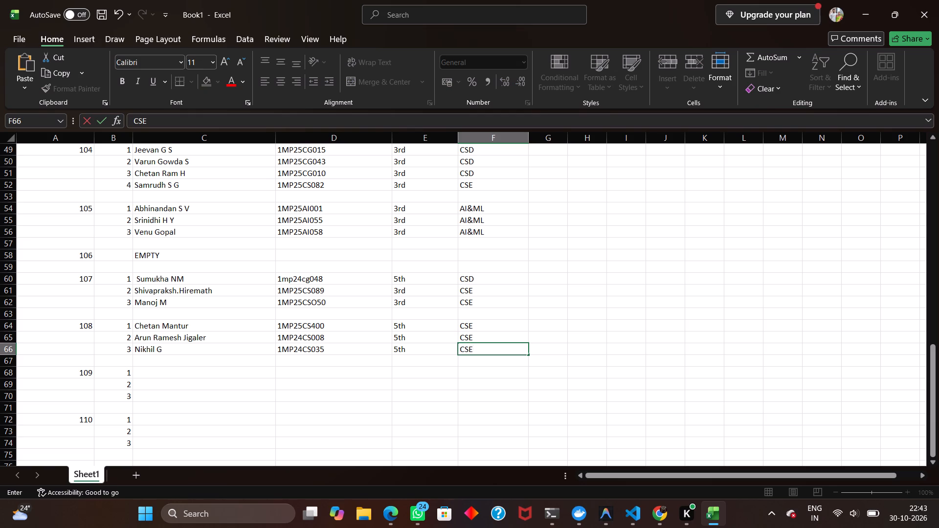
key(Down)
Select the empty name cell C68 for room 109's first occupant.
key(Down)
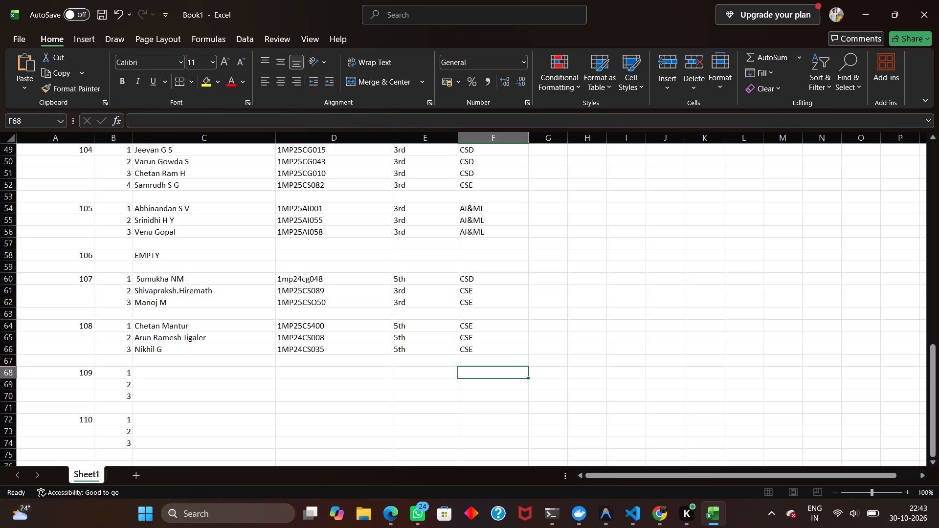
key(Left)
key(Left)
key(Left)
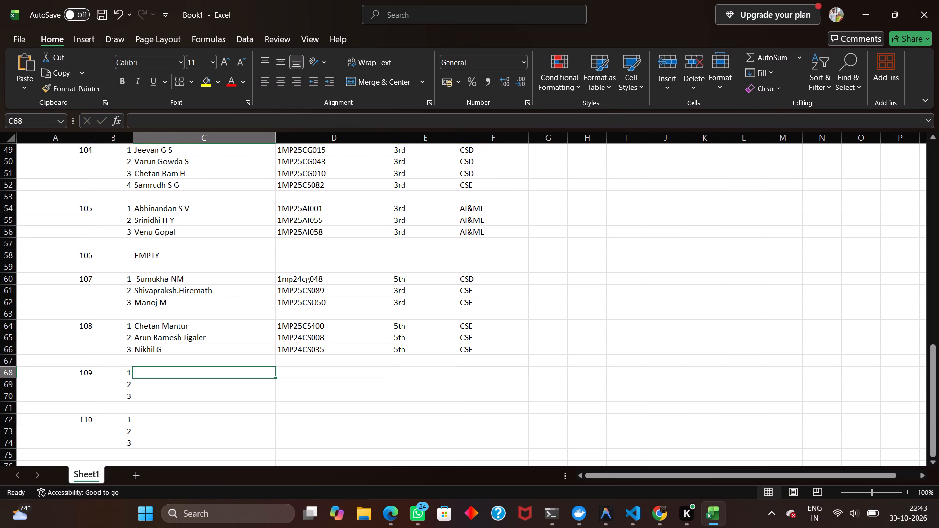
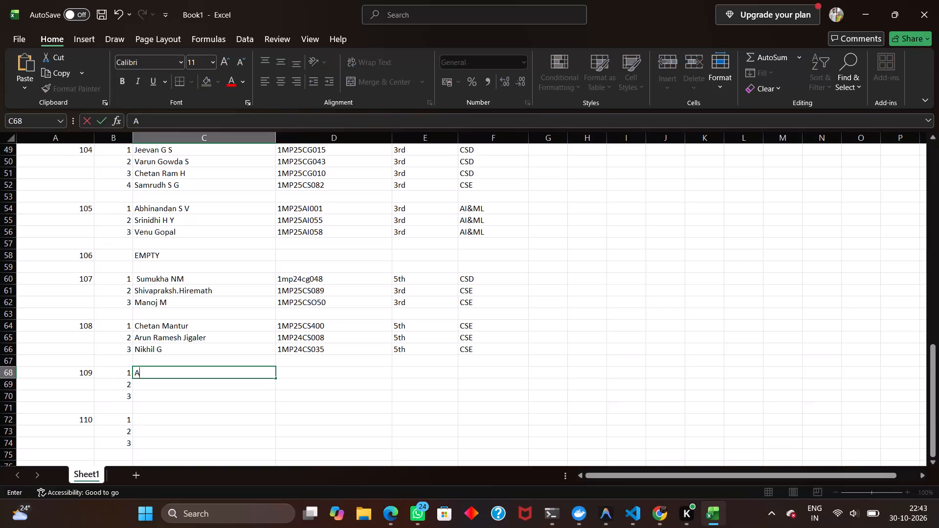
Enter the name of room 109's first occupant in cell C68.
text(bhis)
text(hek)
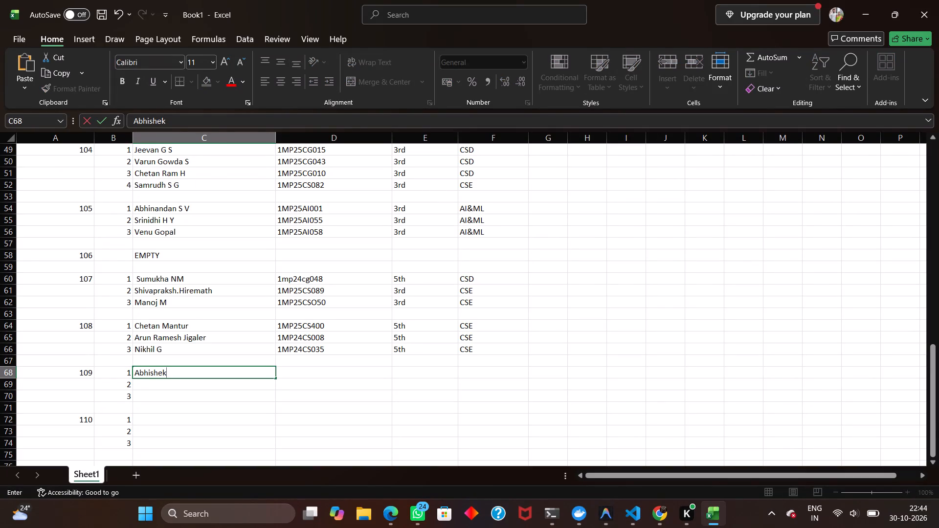
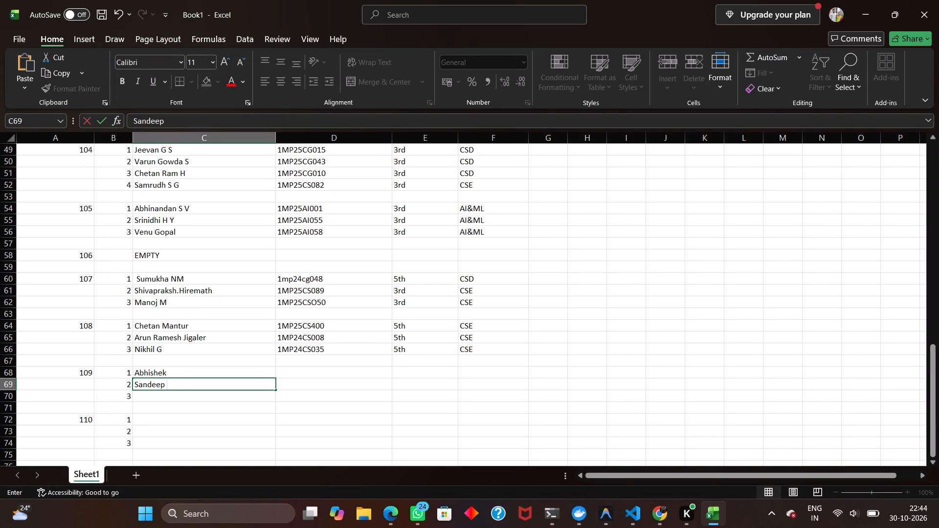
Add the rest of the name of room 109's second occupant in cell C69.
text(Bram)
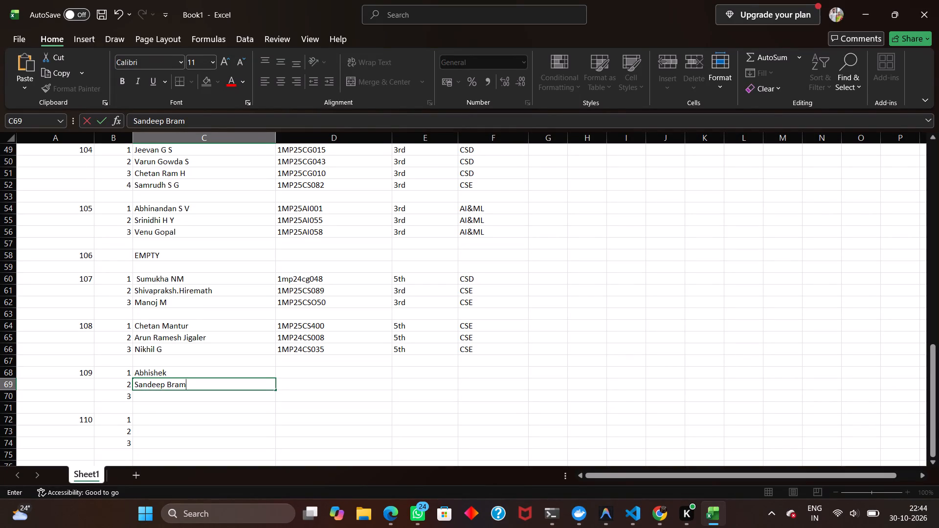
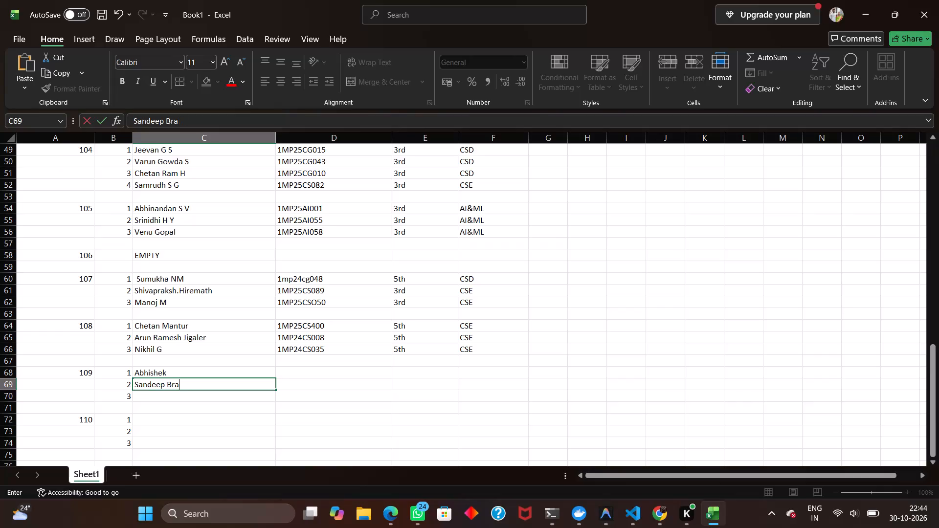
Continue entering the surname of room 109's second occupant in the Name column, cell C69.
key(h)
text(ma)
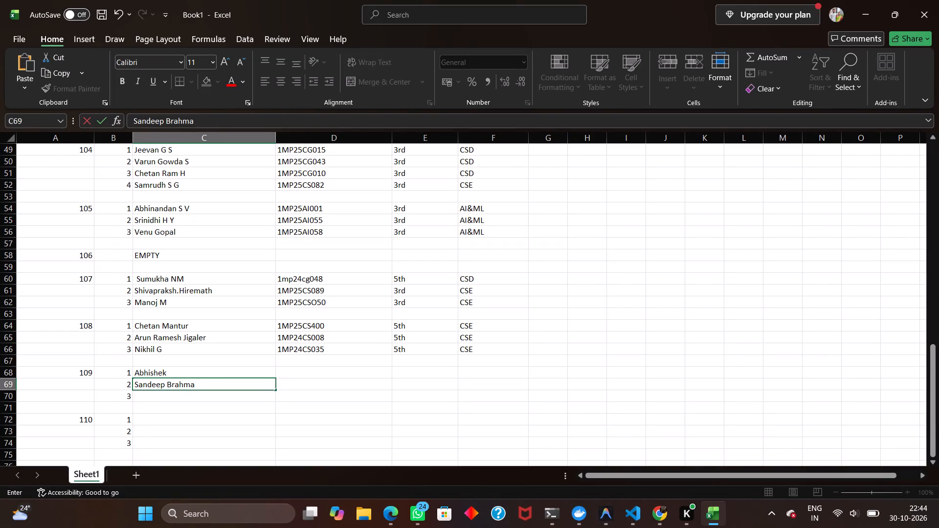
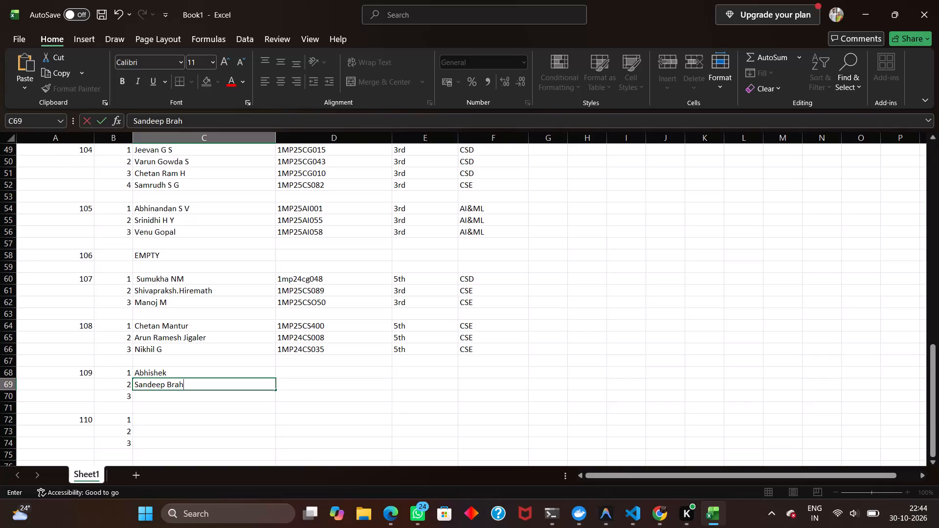
Continue the surname of room 109's second occupant in the Name column, cell C69.
text(amma)
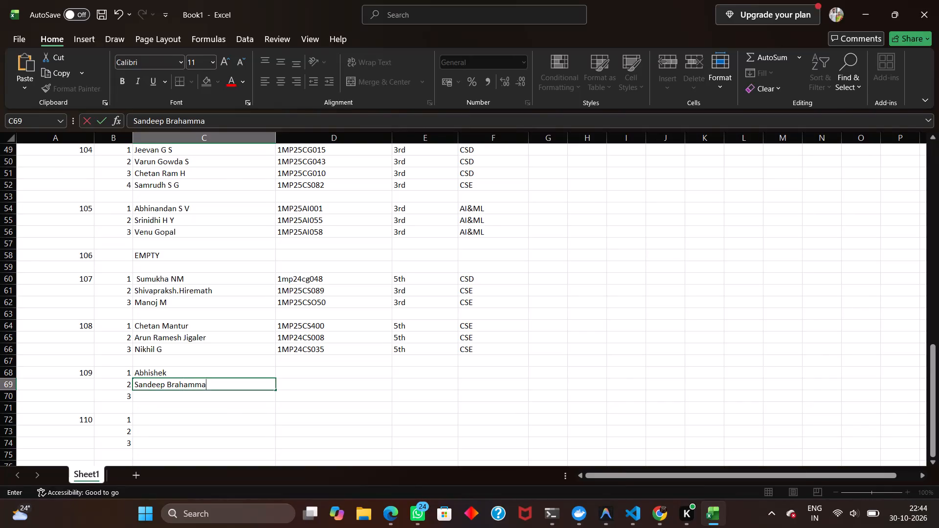
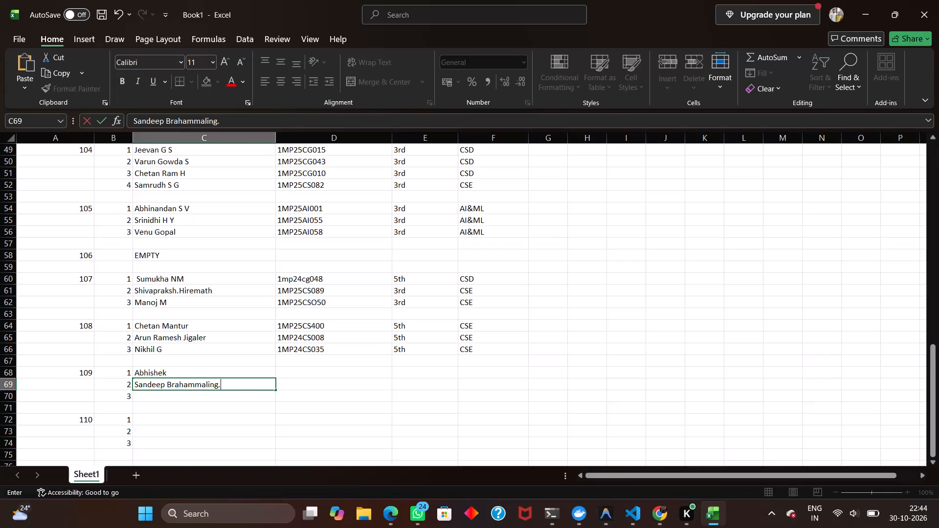
Add the last part of the second occupant's name for room 109 in the Name column, cell C69.
key(shift+h)
key(a)
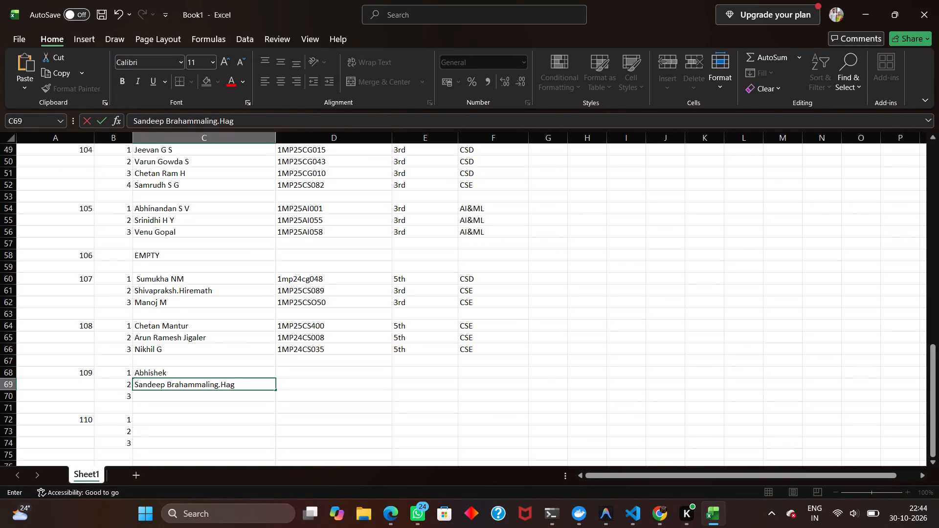
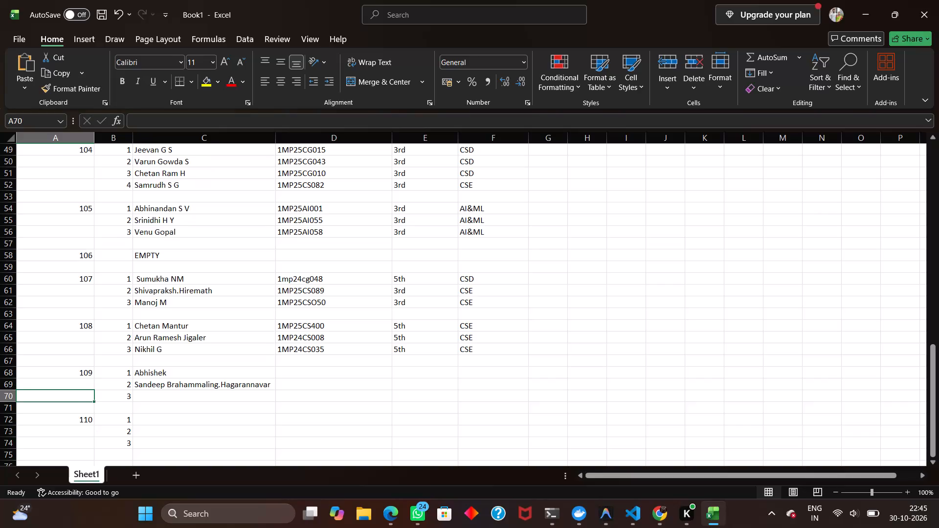
Replace the space after the first name with a period in the second occupant's name for room 109, cell C69.
key(Up)
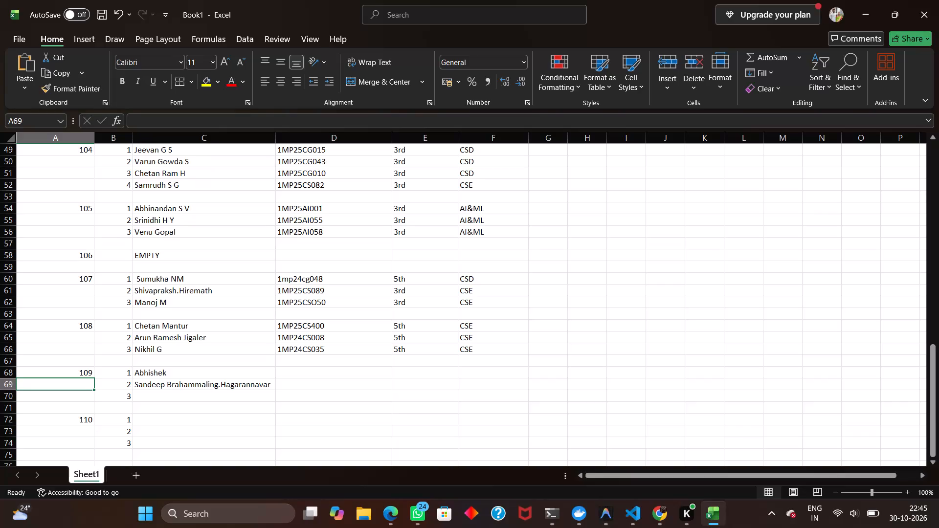
key(Right)
key(Right)
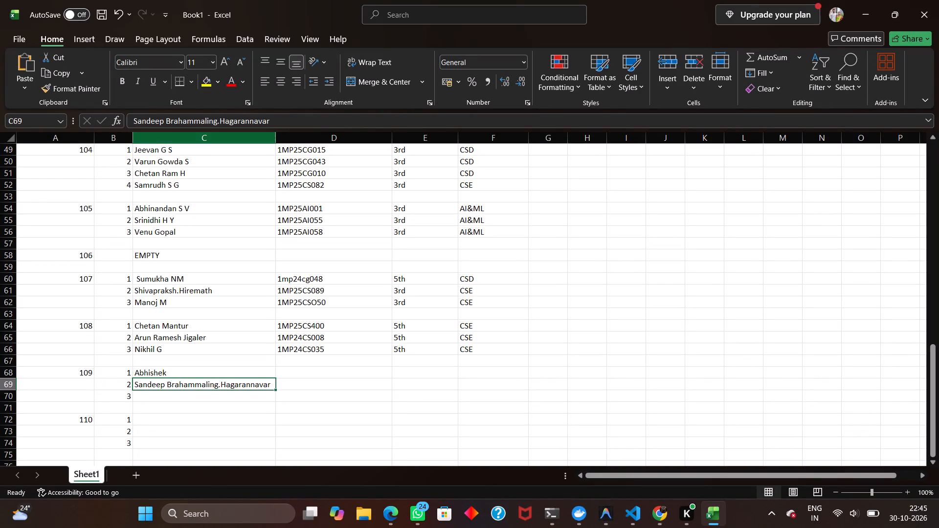
click(167, 118)
key(BackSpace)
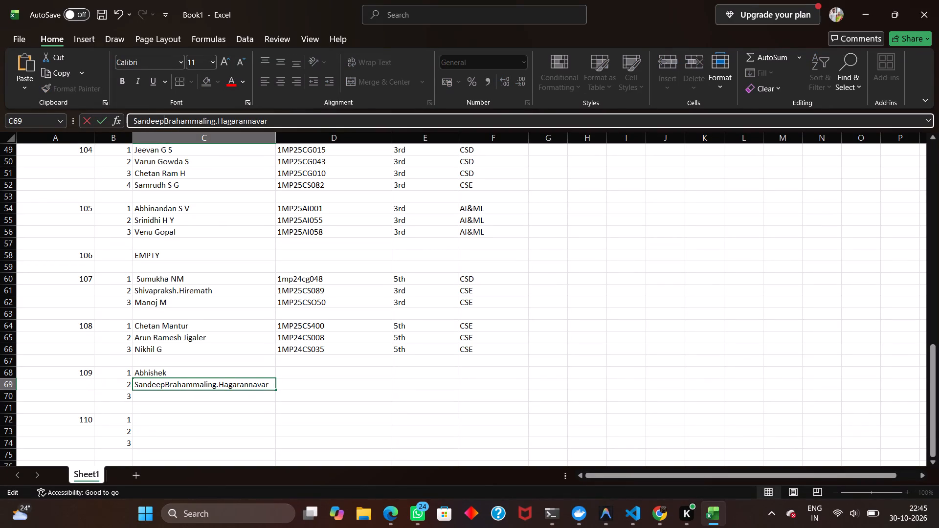
key(period)
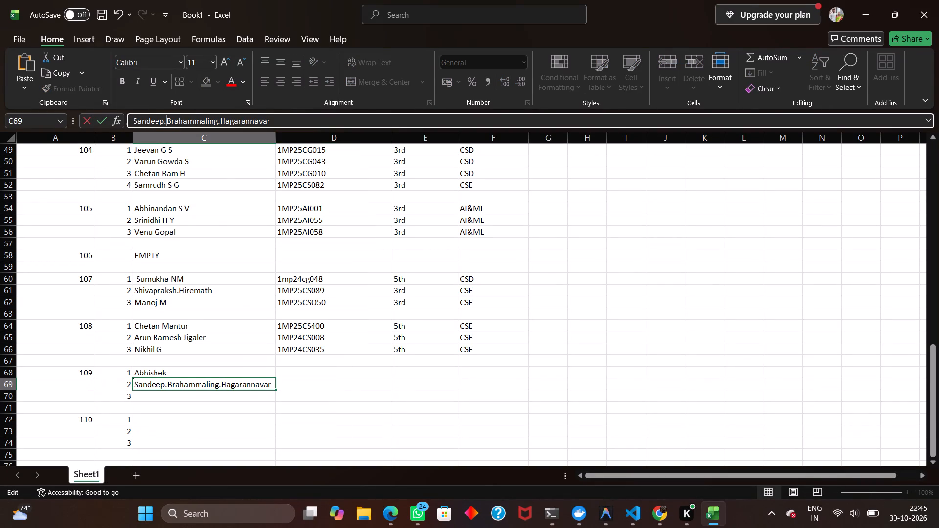
click(233, 398)
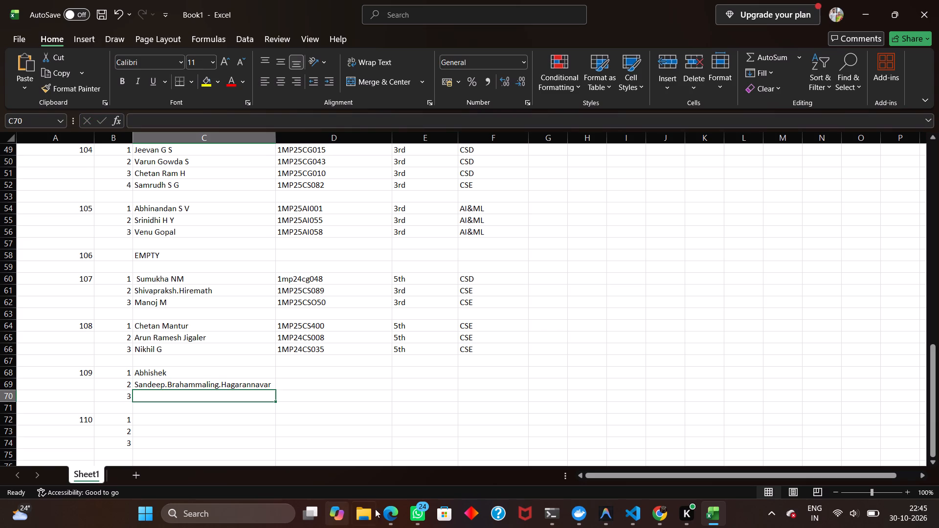
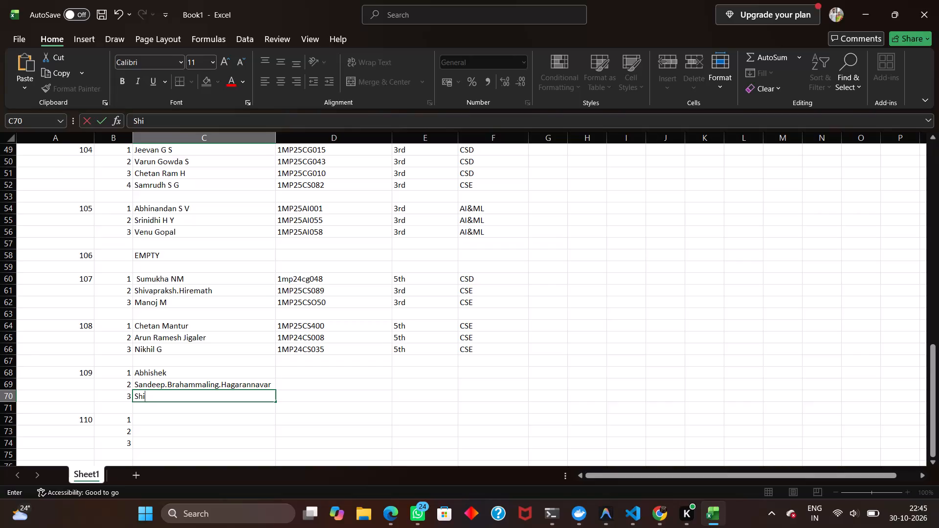
Enter the third occupant's name for room 109 in cell C70.
text(asad)
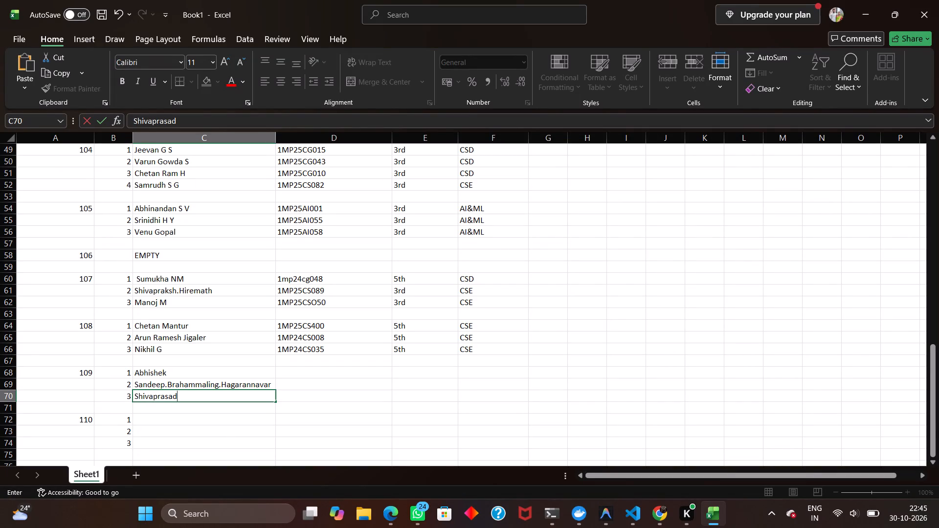
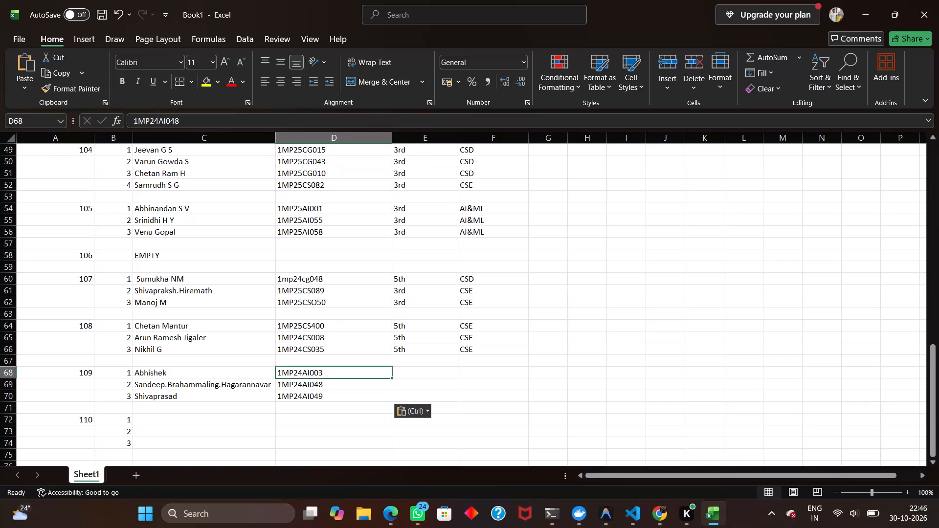
Enter 5th as the semester for all three room 109 occupants in cells E68 to E70.
key(Right)
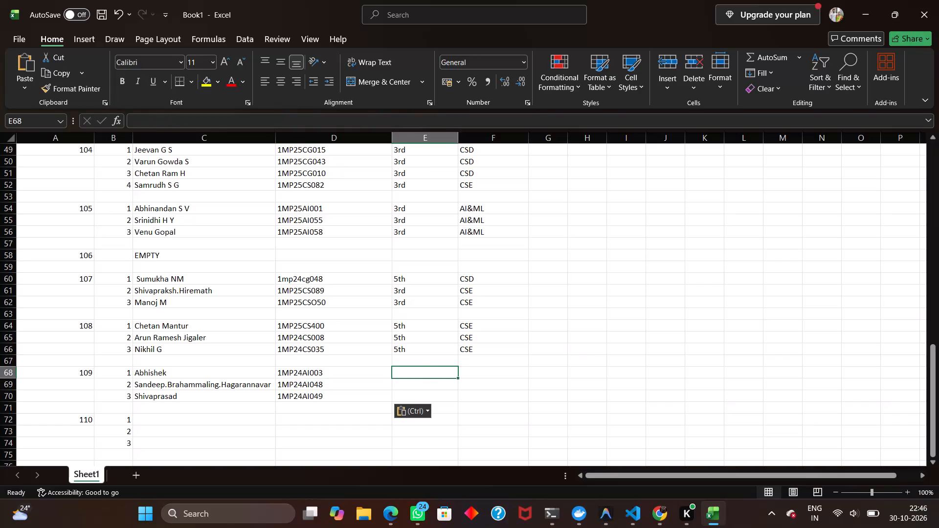
text(5th)
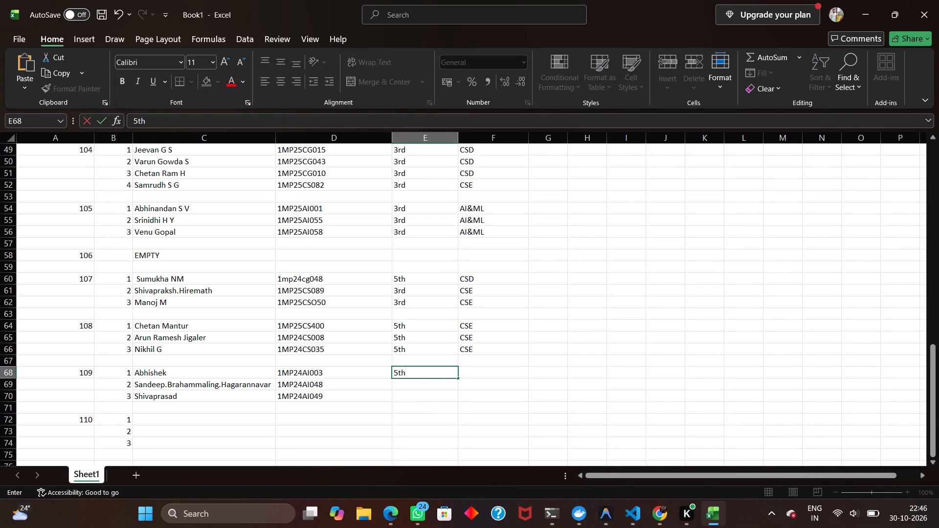
key(Down)
text(5th)
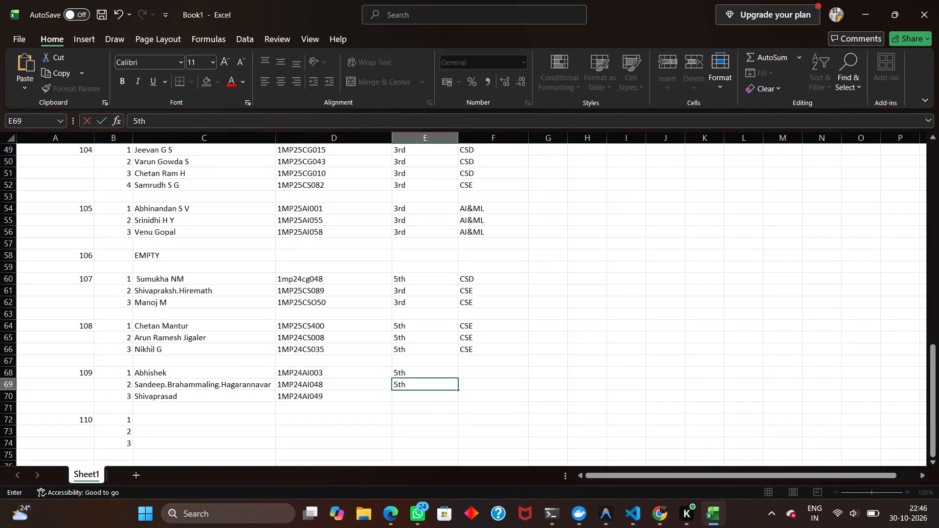
key(Down)
text(5th)
key(Up)
Enter AI&ML as the branch for all three room 109 occupants in cells F68 to F70.
key(Up)
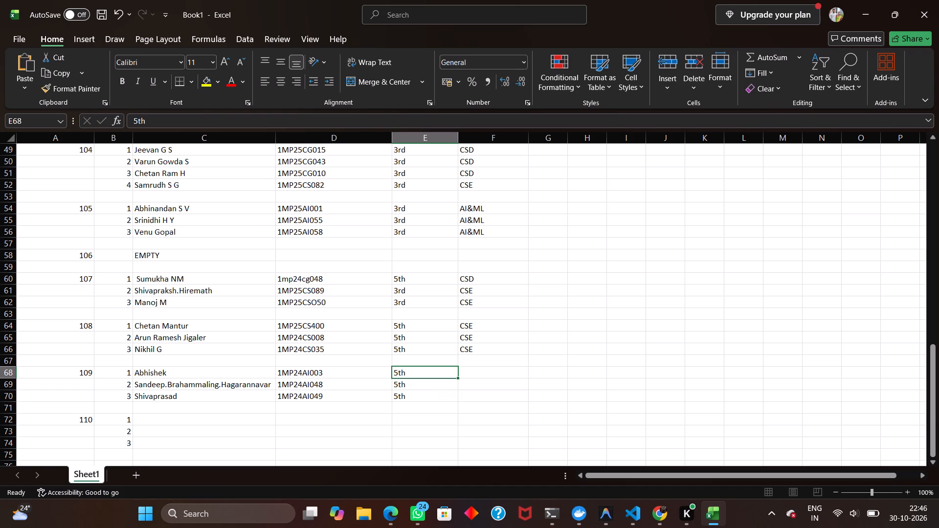
key(Right)
key(shift+a)
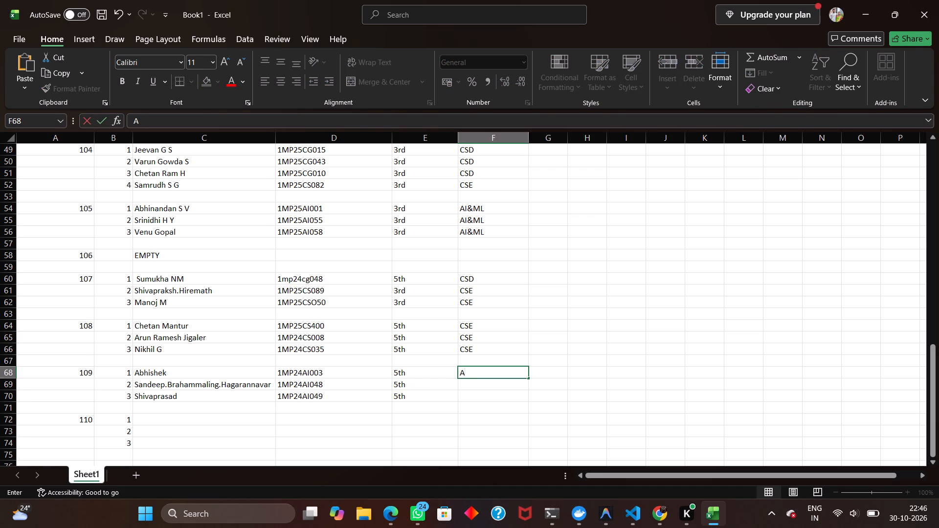
key(shift+i)
text(&ML)
key(Down)
text(AI)
key(shift+ampersand)
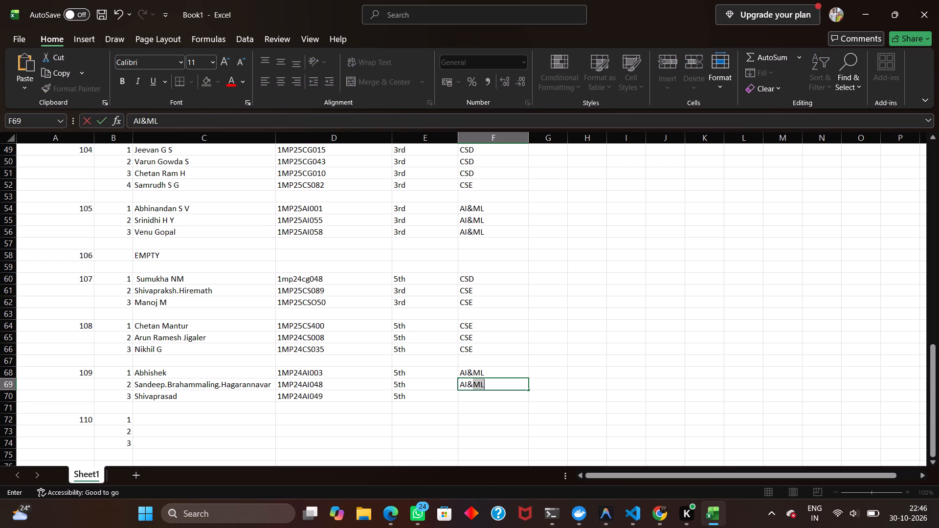
text(ML)
key(Down)
key(shift+a)
key(shift+i)
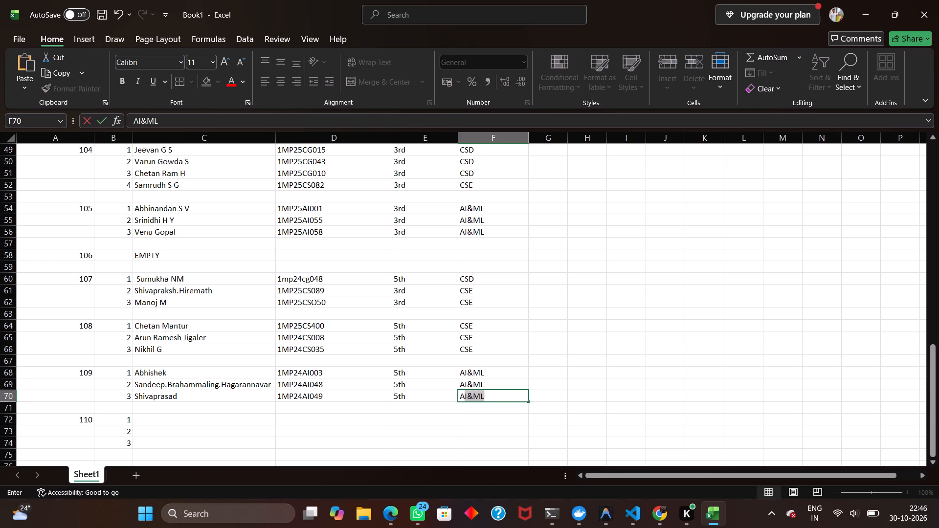
text(&ML)
key(Down)
Select the first occupant's name cell for room 110, C72.
key(Down)
key(Left)
key(Left)
key(Left)
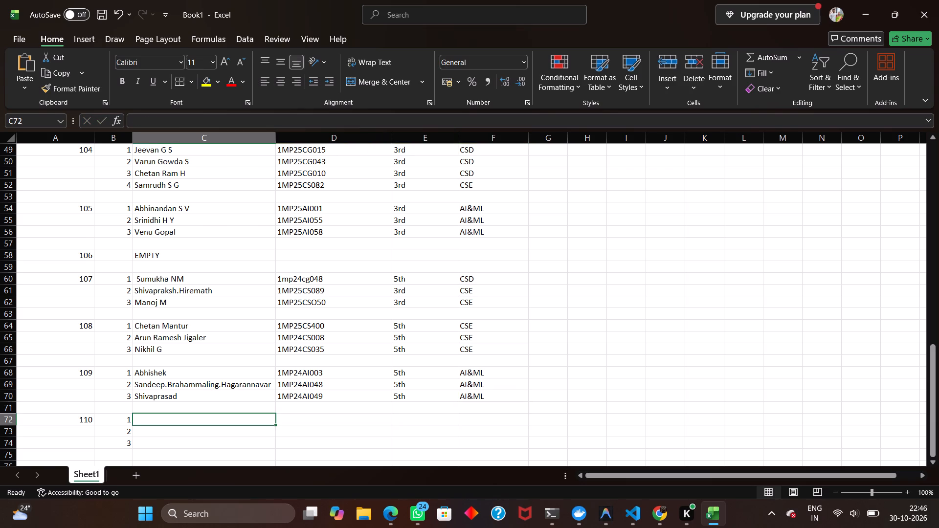
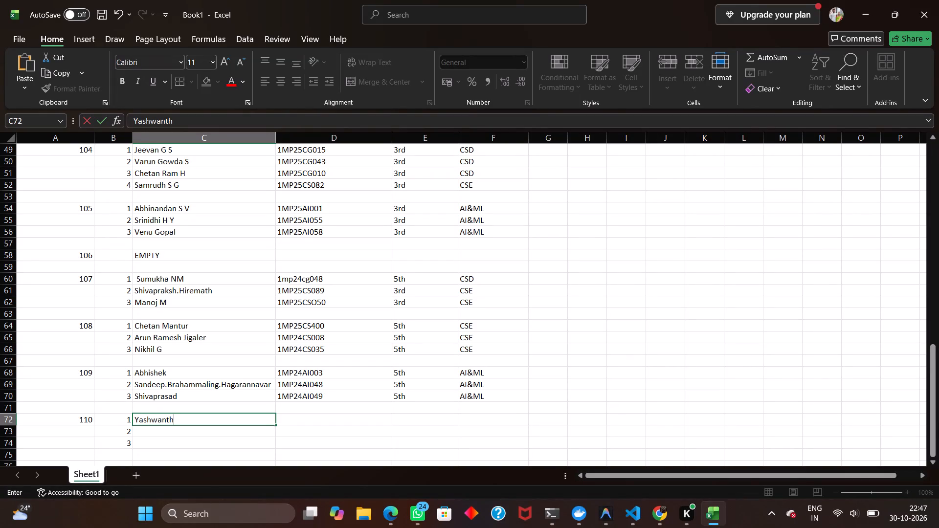
Finish the first room 110 occupant's name in cell C72 and enter the second occupant's name in cell C73.
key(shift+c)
key(Down)
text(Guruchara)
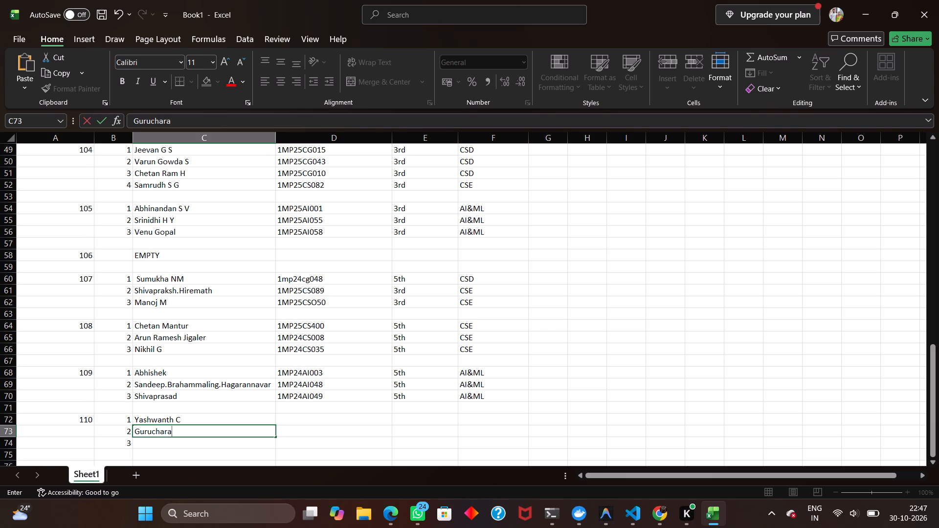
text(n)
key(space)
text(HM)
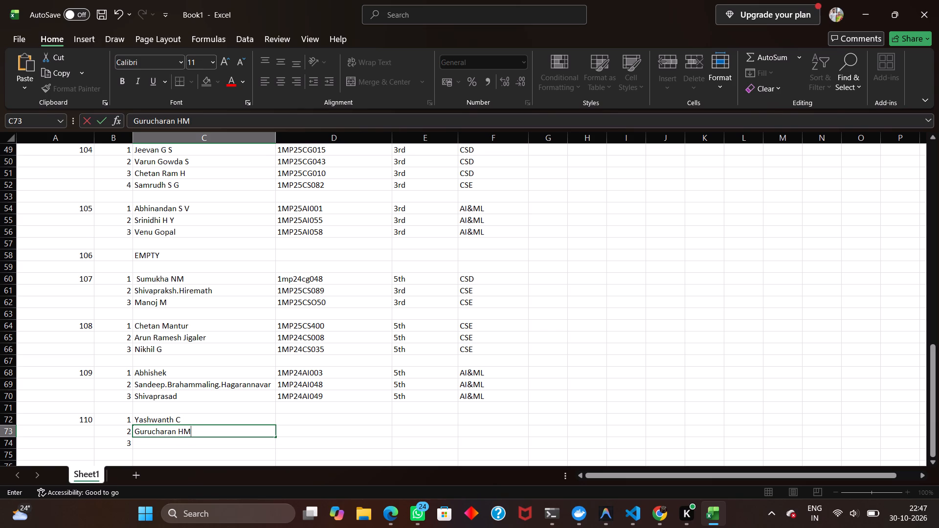
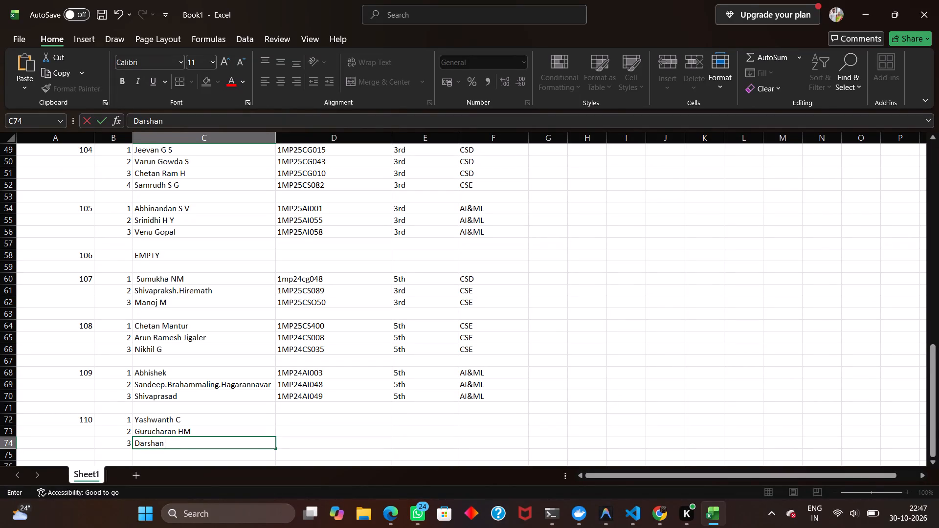
Add the surname to the third room 110 occupant's name in cell C74.
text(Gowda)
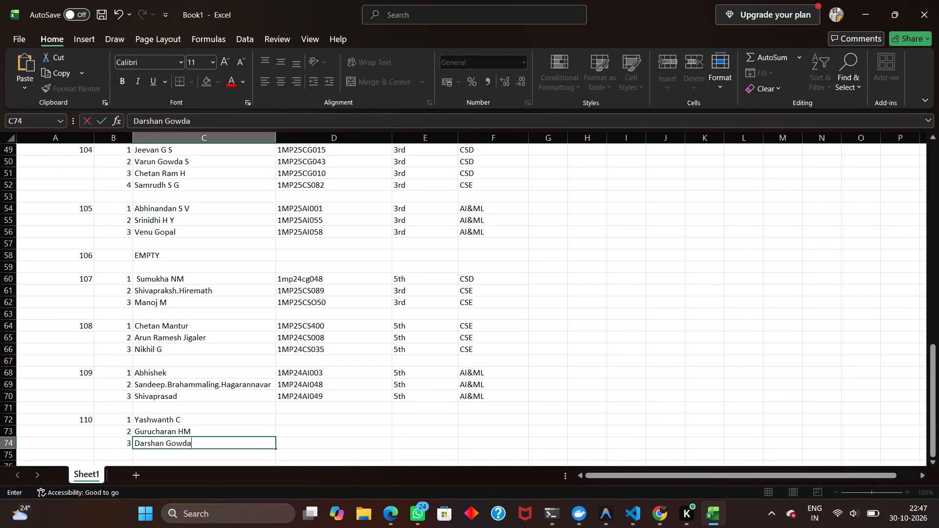
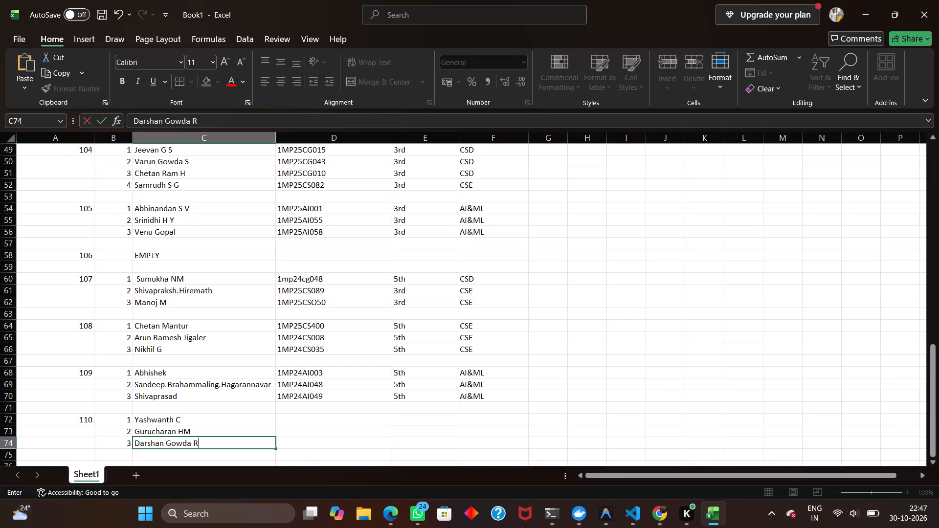
Commit the name in C74 and select the empty USN cell D72 for room 110's first occupant.
key(Up)
key(Up)
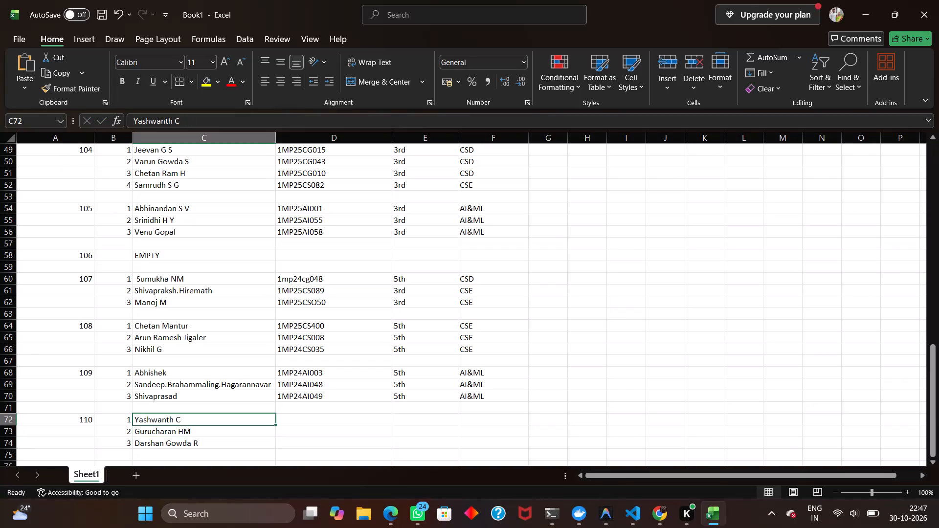
key(Right)
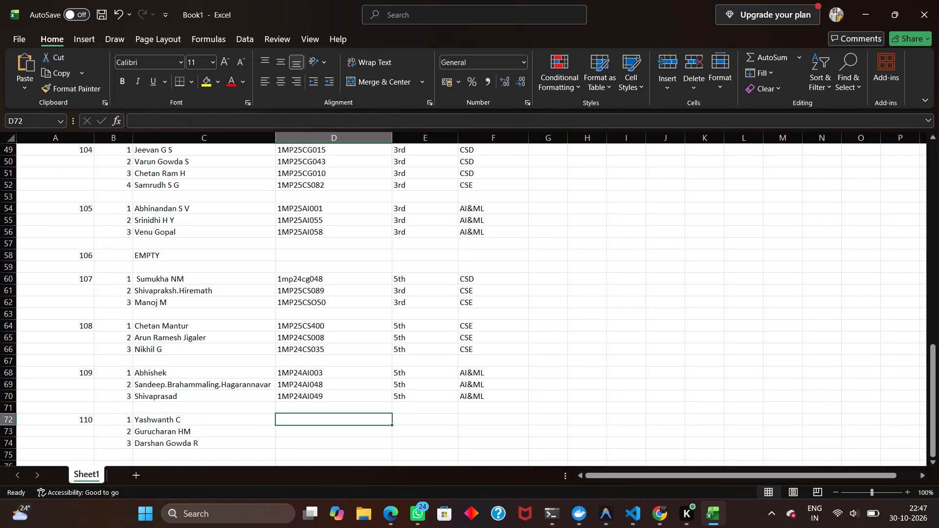
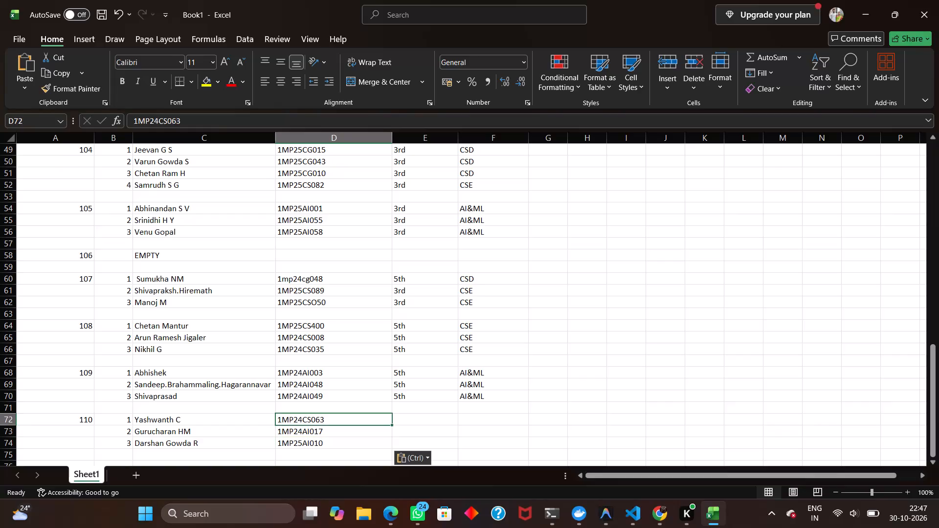
Enter the semesters for room 110's three occupants in E72:E74 as 5th, 5th and 3rd.
key(Right)
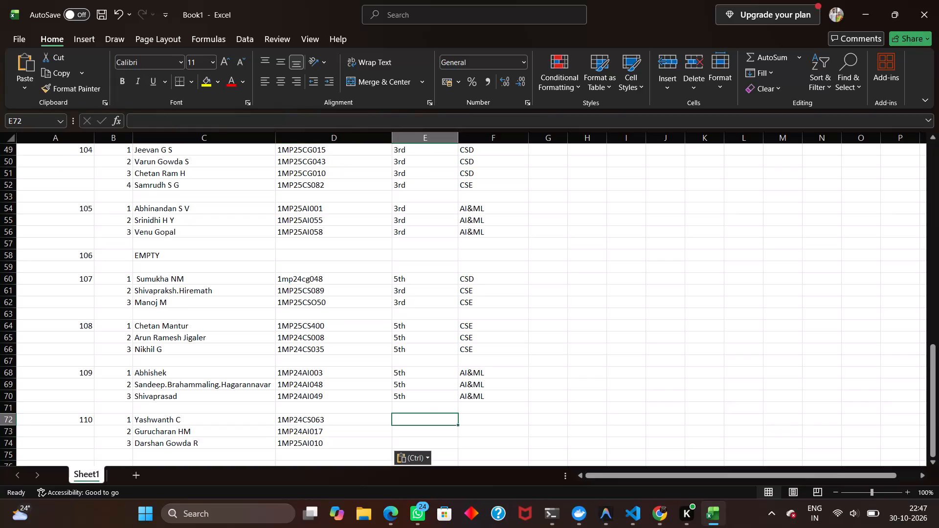
text(5th)
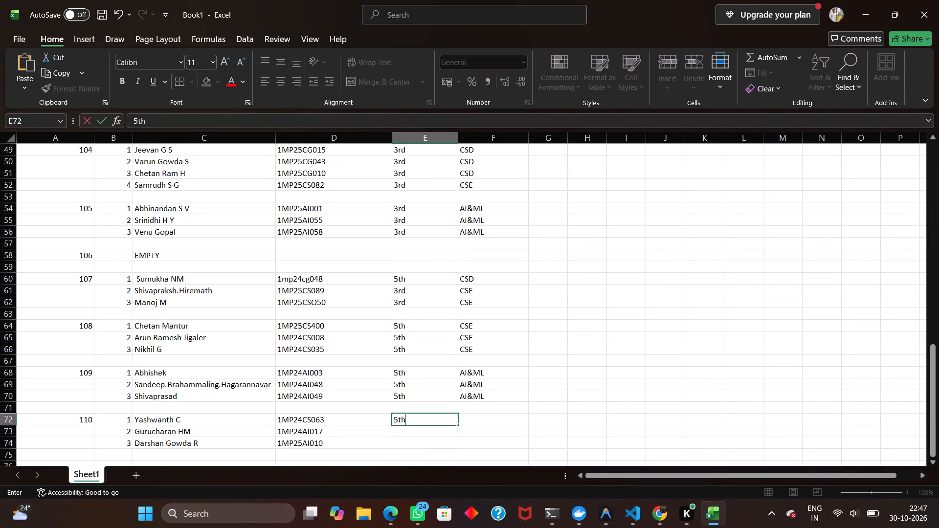
key(Down)
text(5th)
key(Down)
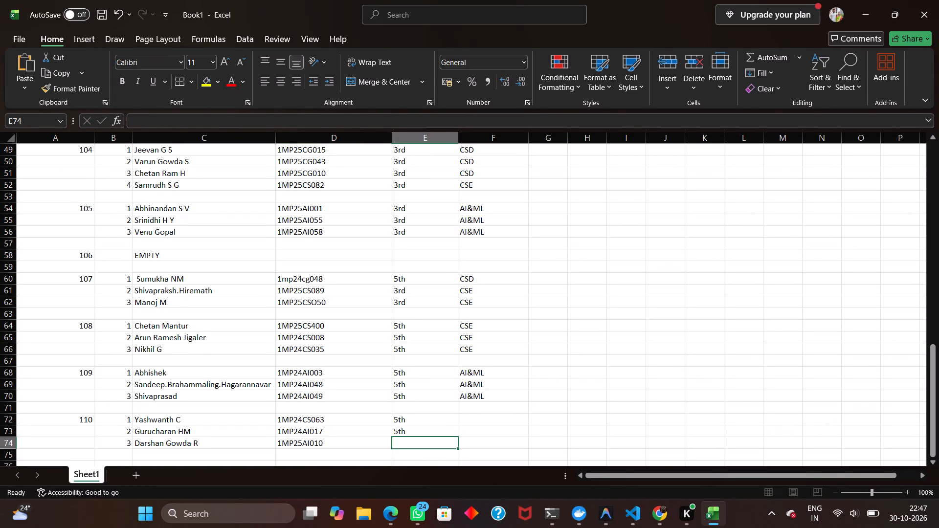
text(3rd)
key(Up)
Enter the branches for room 110's occupants in F72:F74 as CSE, AI&ML and AI&ML.
key(Up)
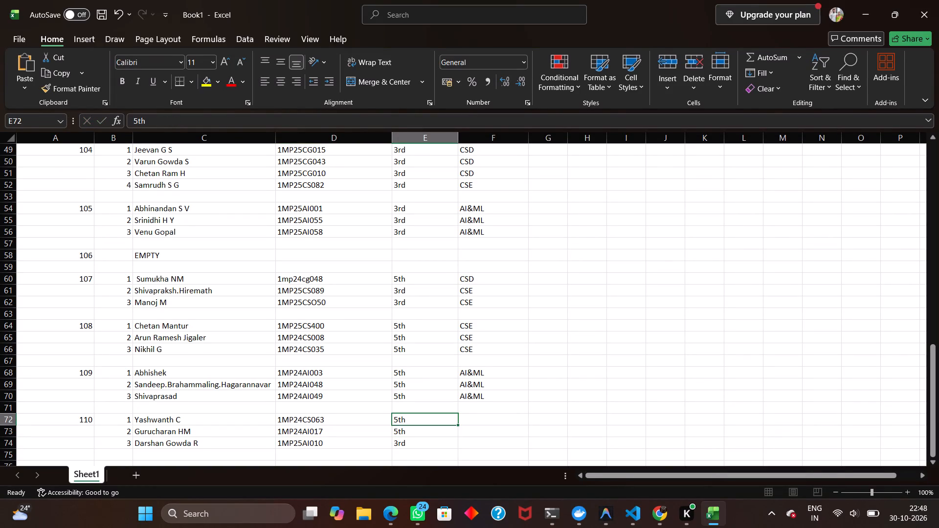
key(Right)
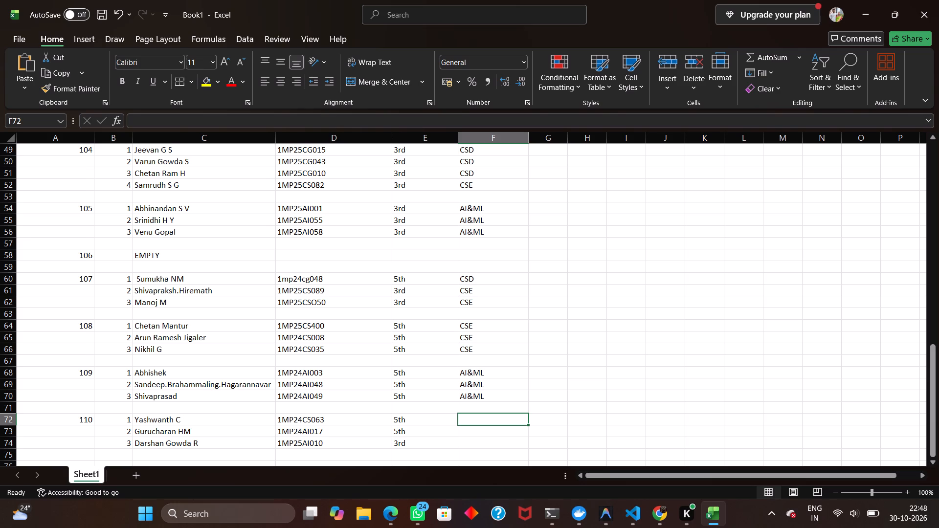
text(CSE)
key(Down)
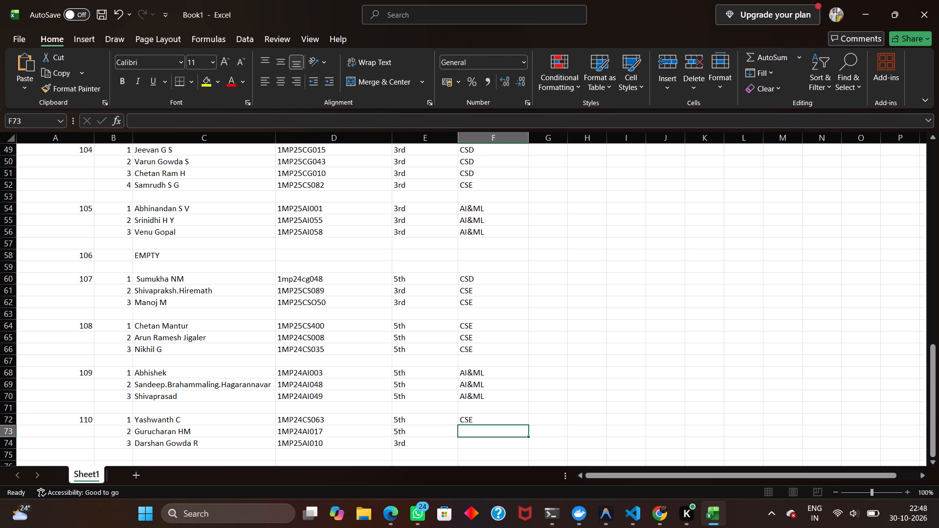
text(AI&ML)
key(Down)
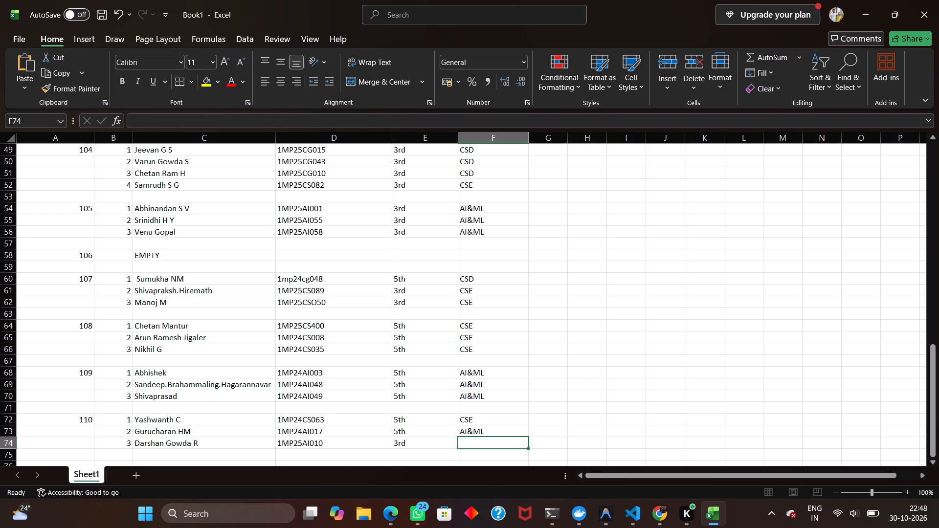
text(AI)
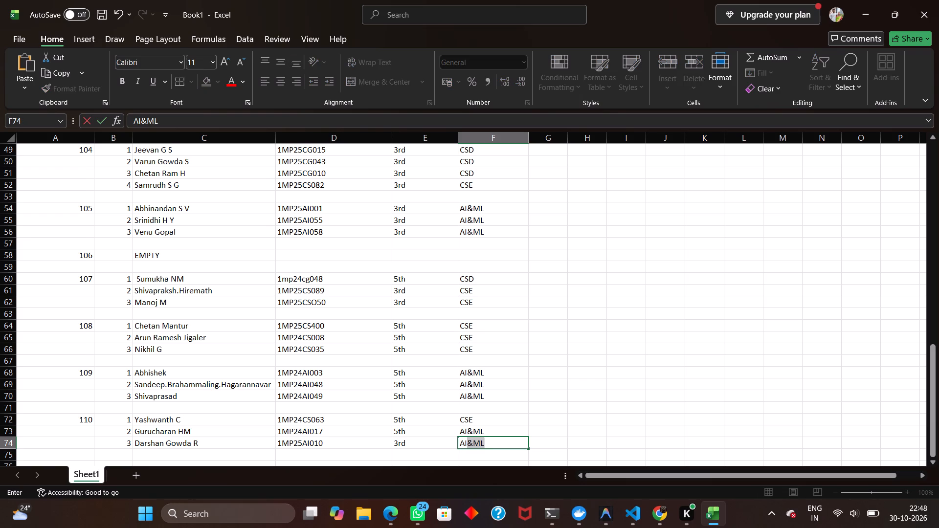
text(&ML)
Highlight the WARDEN ROOM row, A2:F2, with the standard red fill and black text.
scroll(453, 298, up, 6)
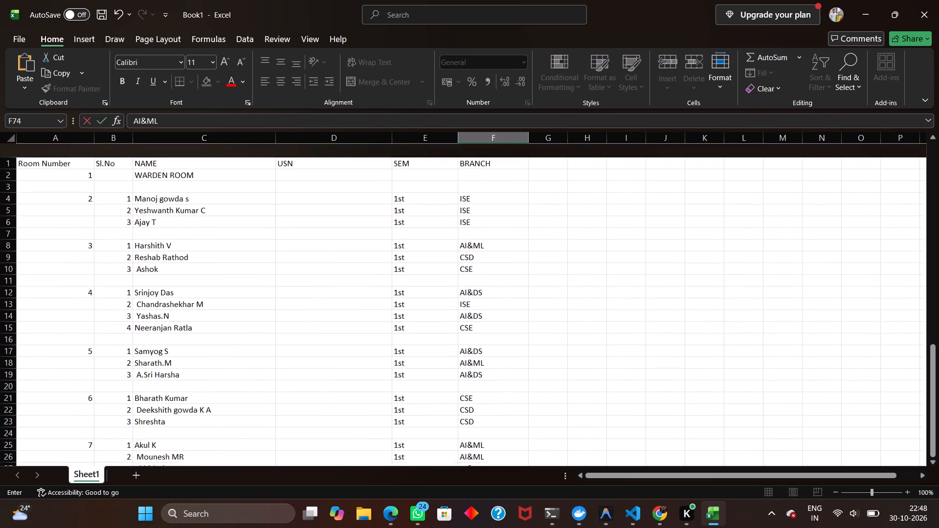
scroll(453, 298, up, 1)
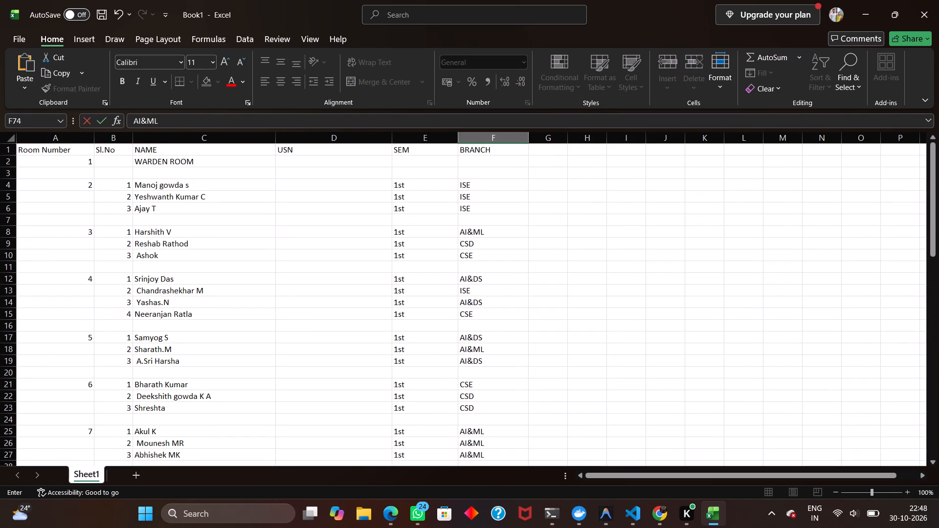
drag(69, 161, 308, 168)
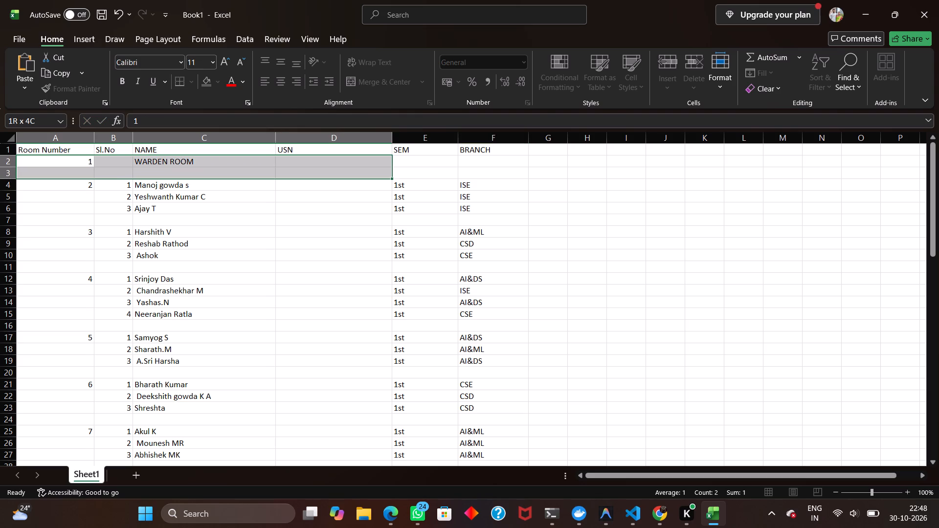
drag(308, 168, 479, 162)
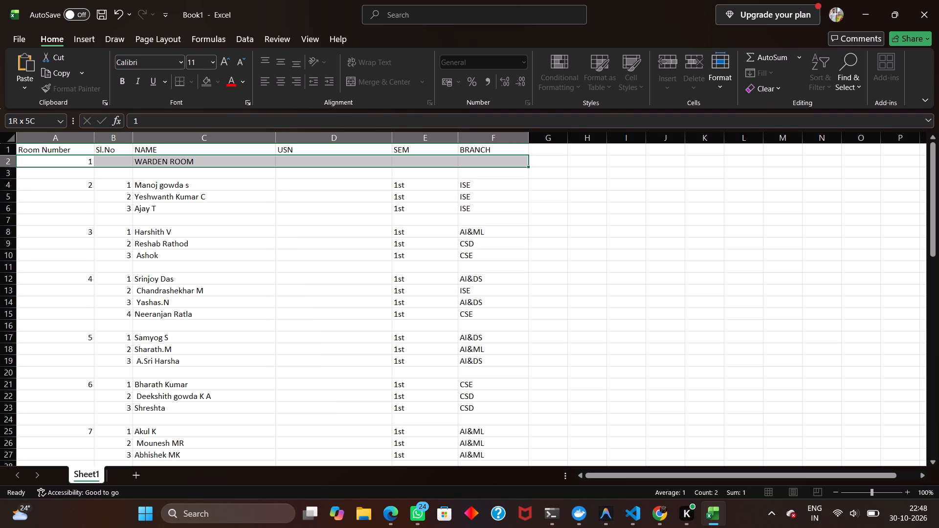
drag(479, 162, 469, 161)
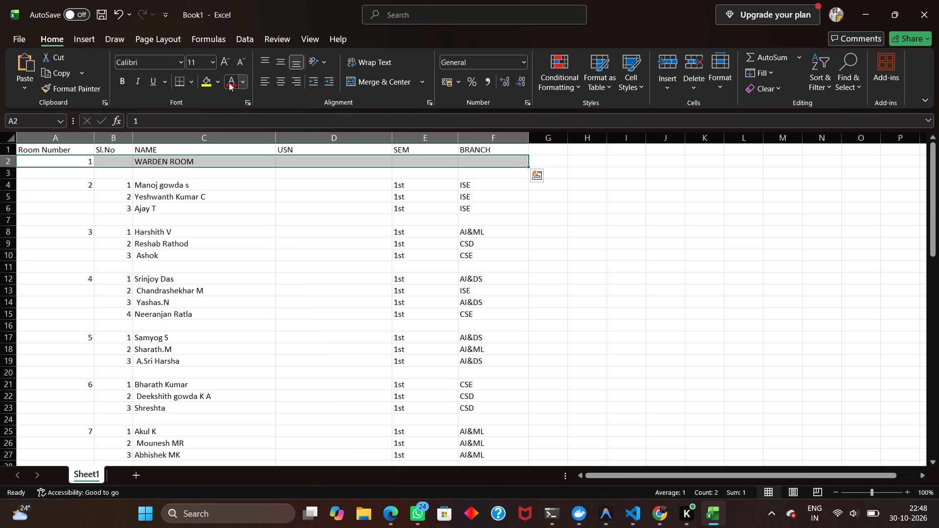
click(229, 83)
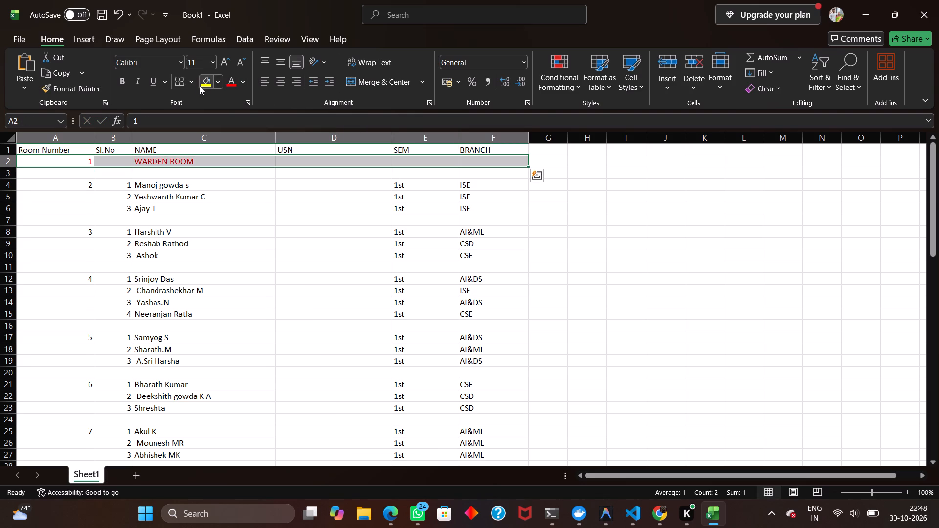
click(221, 83)
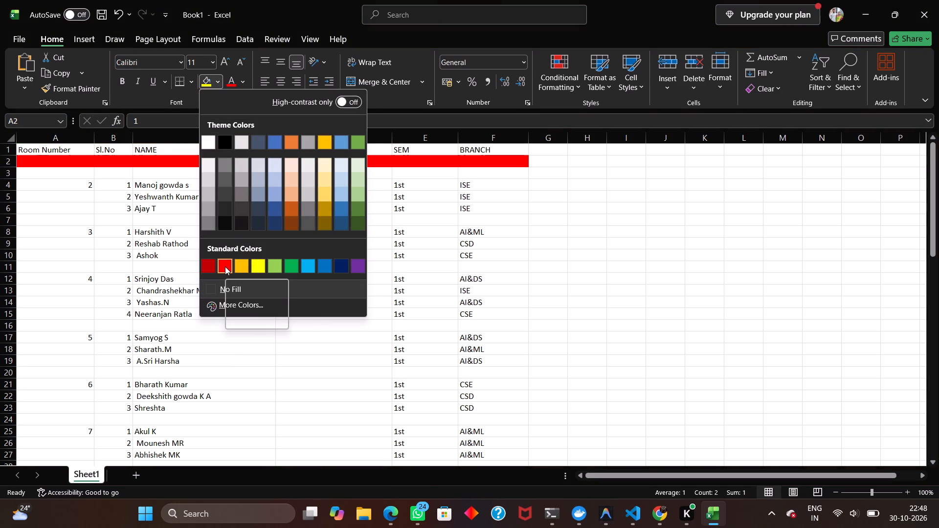
click(225, 266)
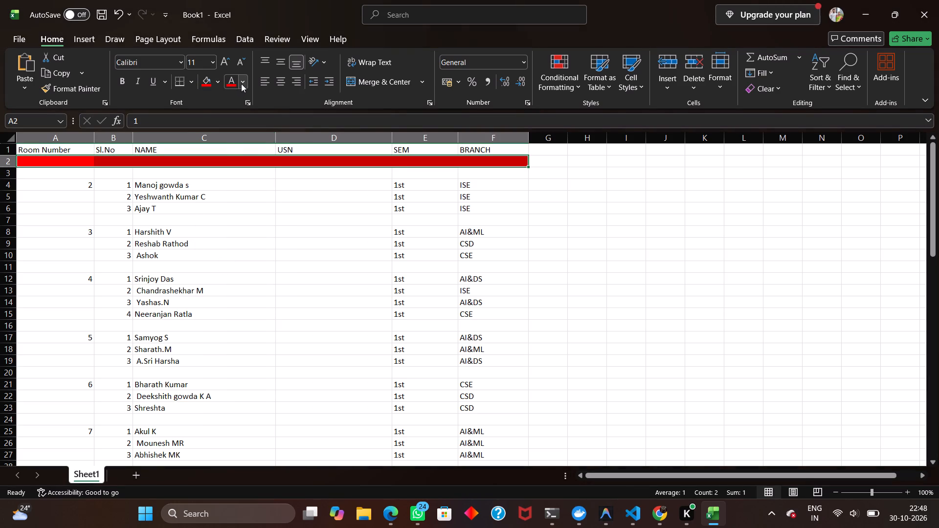
click(241, 84)
click(247, 160)
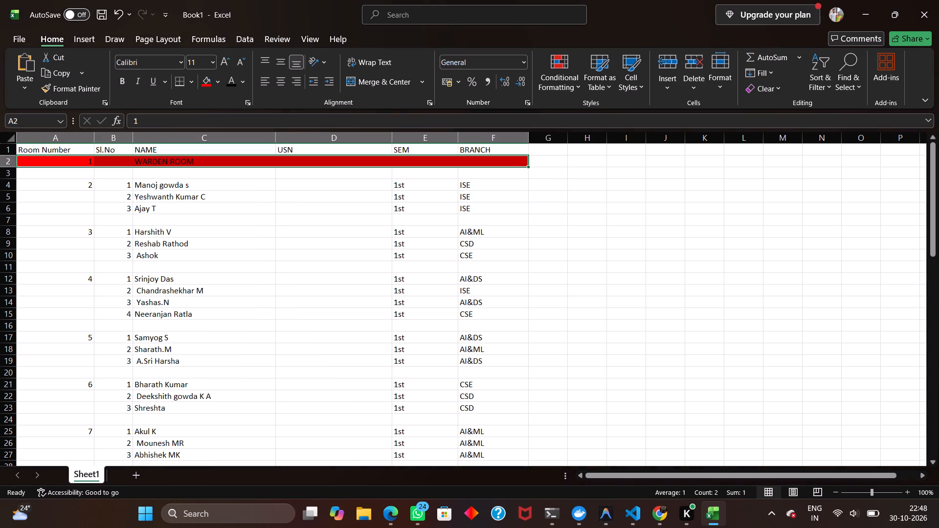
Fill the EMPTY row of room 10, A37:F37, with the same red.
scroll(292, 266, down, 2)
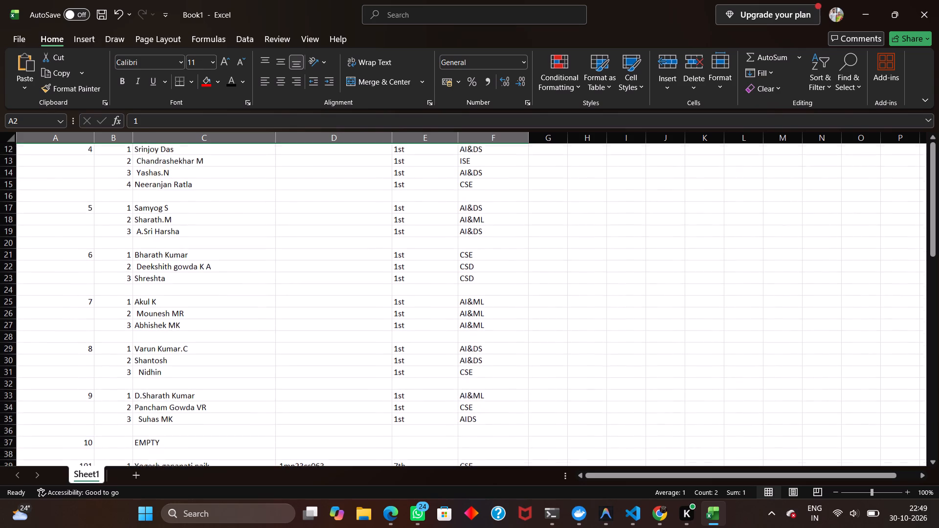
scroll(292, 266, down, 1)
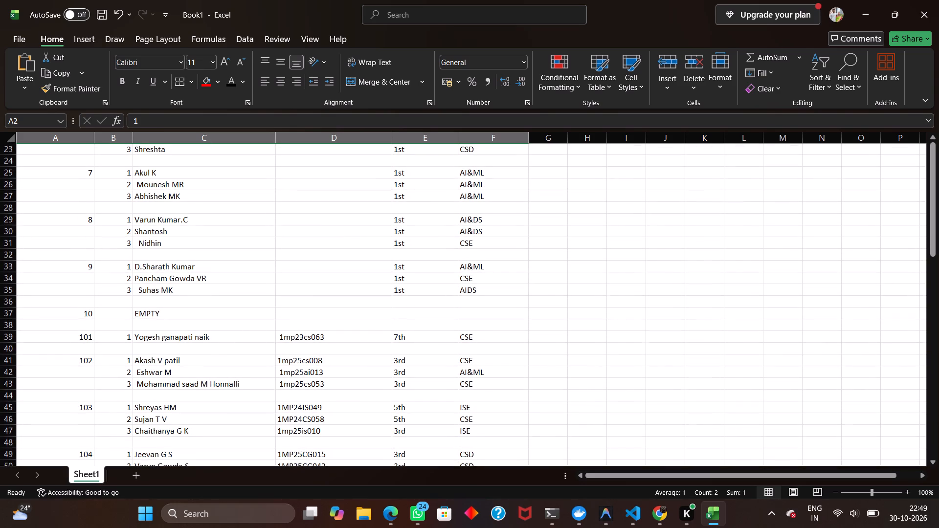
scroll(292, 266, down, 1)
drag(87, 315, 428, 316)
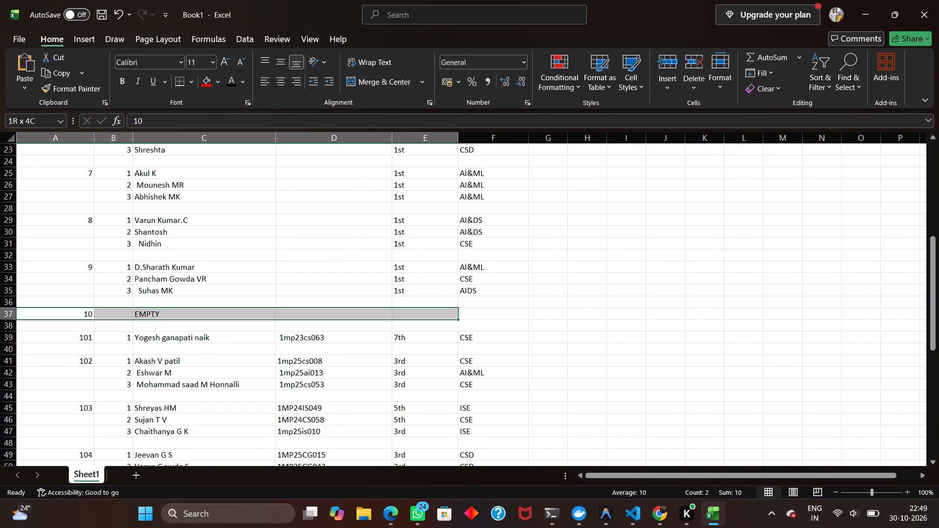
drag(428, 316, 487, 316)
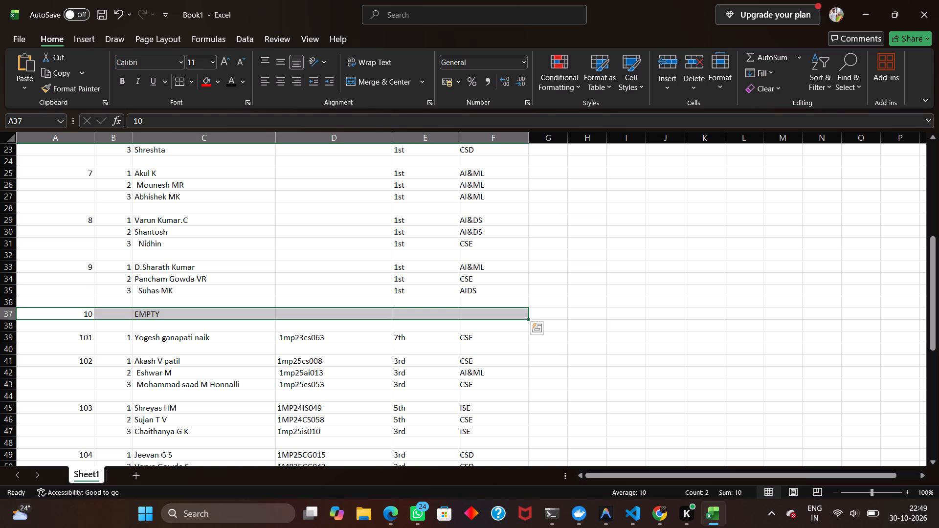
click(205, 82)
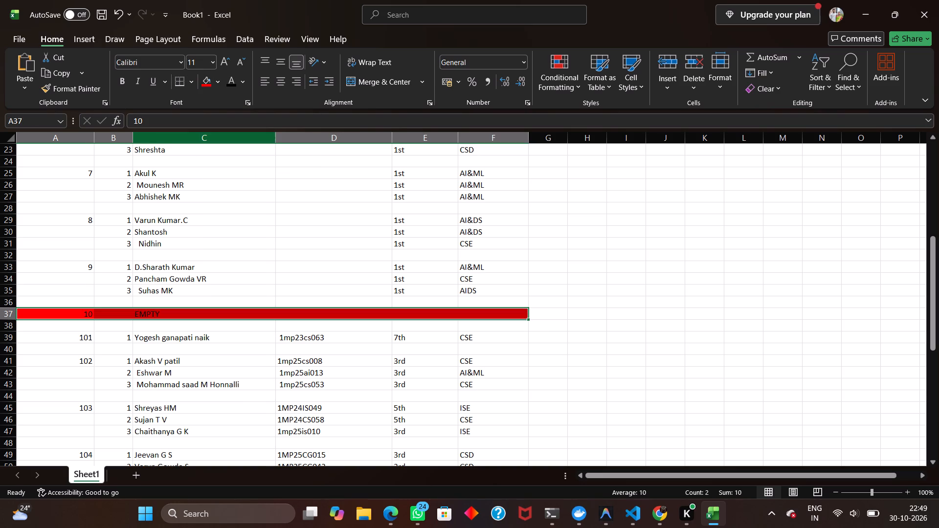
Fill the EMPTY row of room 106, A58:F58, with the same red.
scroll(227, 352, down, 4)
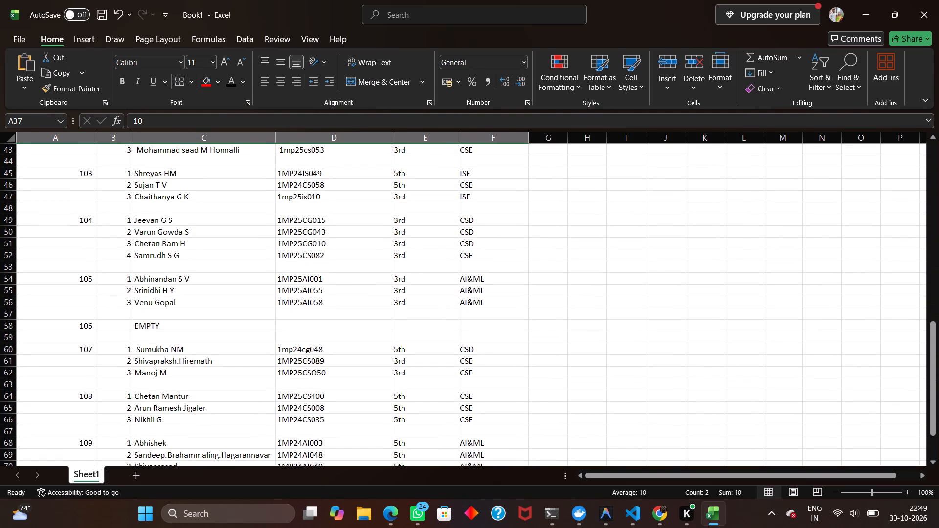
drag(78, 326, 409, 331)
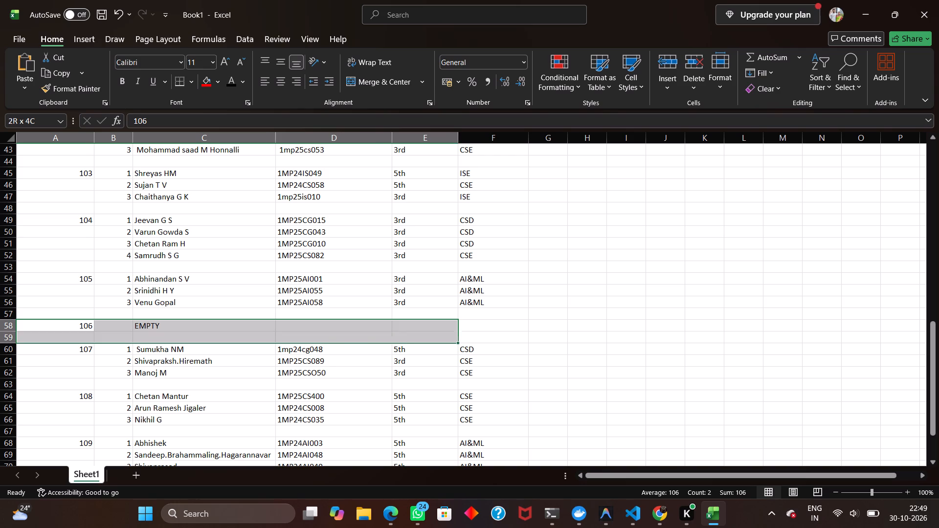
drag(409, 331, 477, 329)
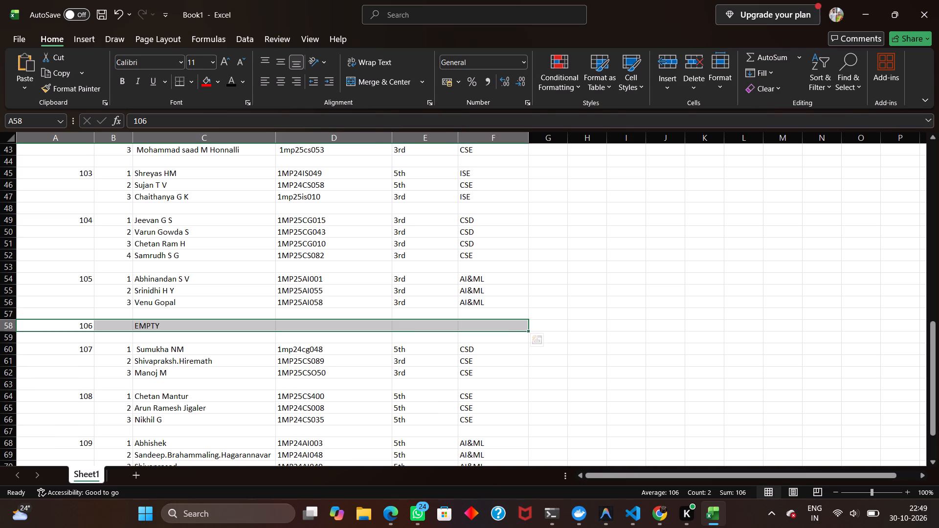
click(204, 82)
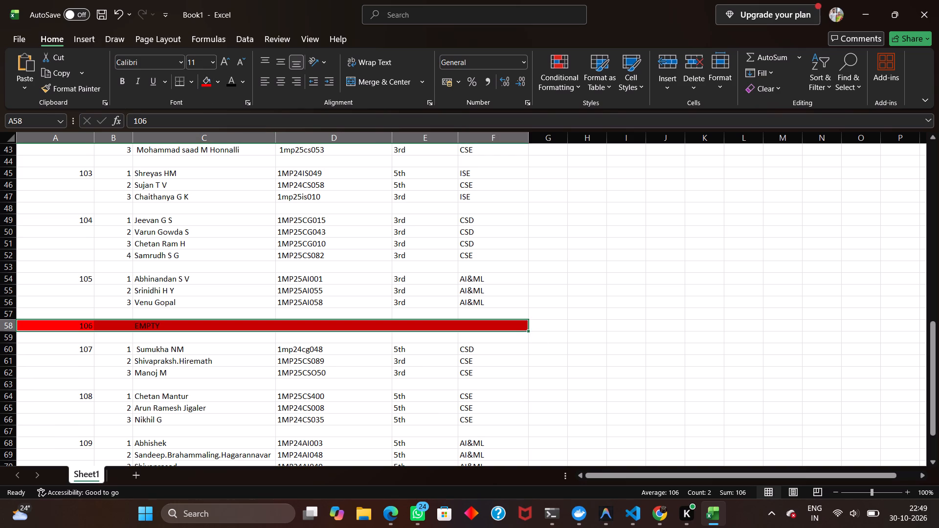
Enter the label TOTAL in cell A77, below room 110's entries.
scroll(233, 331, down, 3)
scroll(233, 331, up, 3)
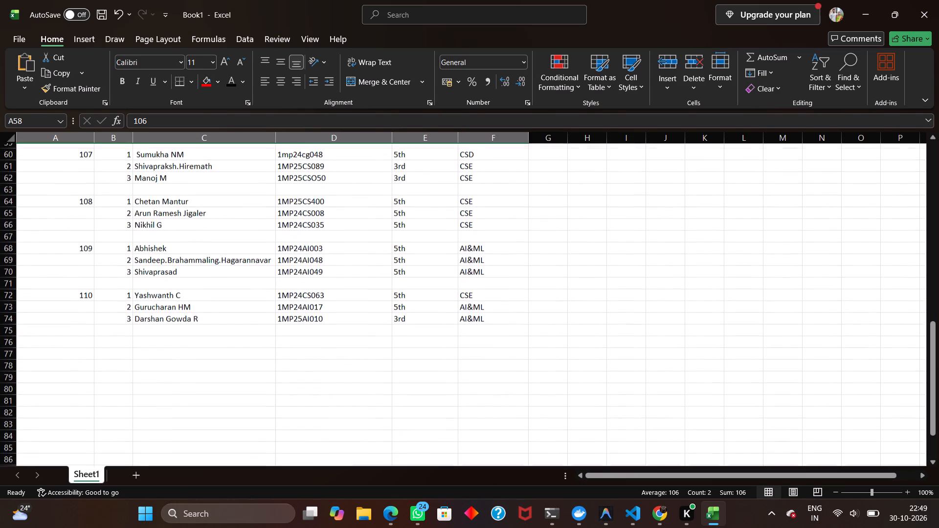
click(86, 348)
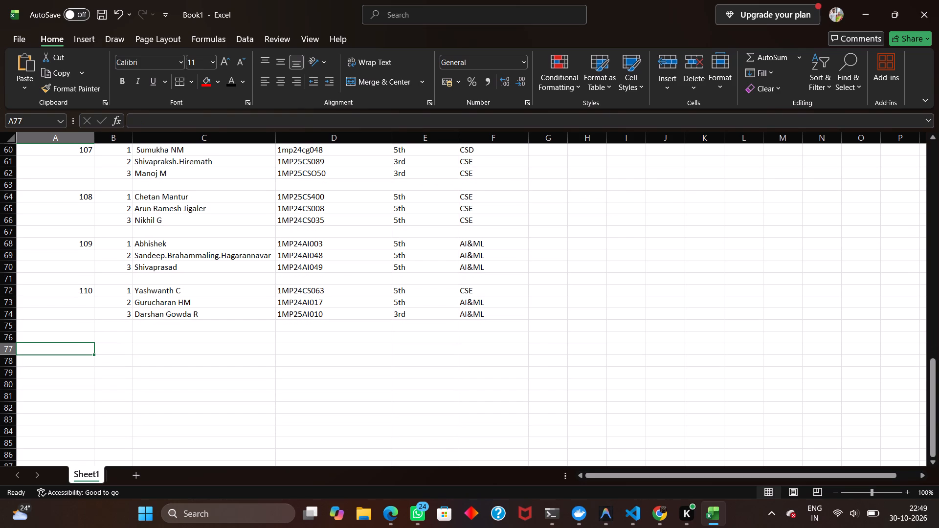
key(shift+t)
text(OTAL)
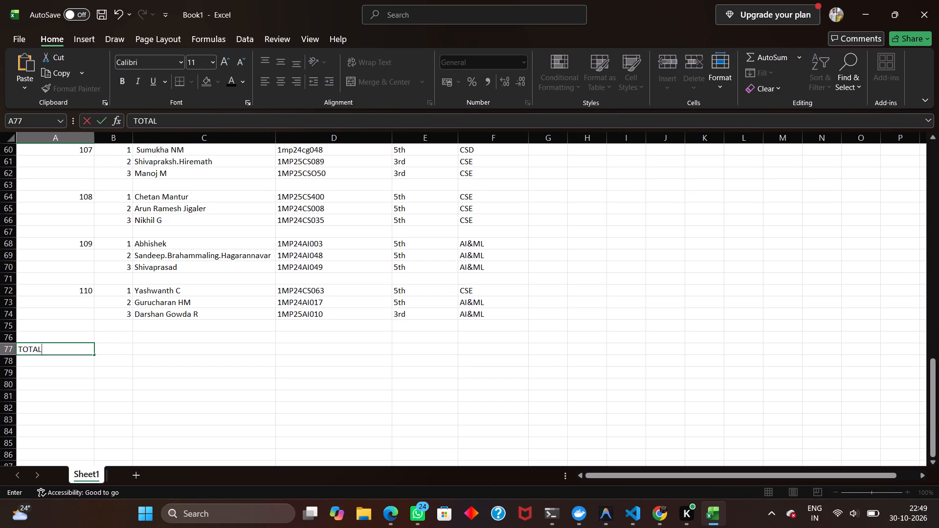
key(Right)
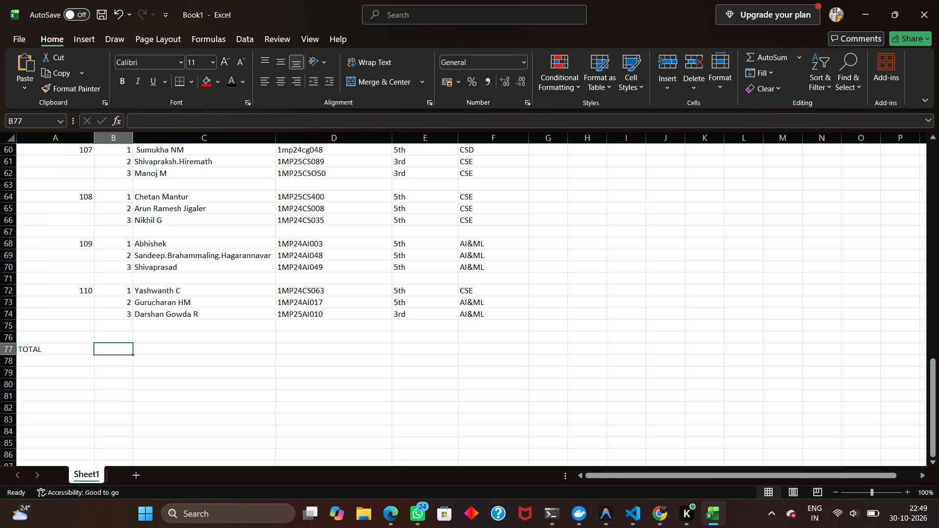
Center the Room Number column horizontally, from the header in A1 down to the TOTAL label in A77.
scroll(75, 268, up, 2)
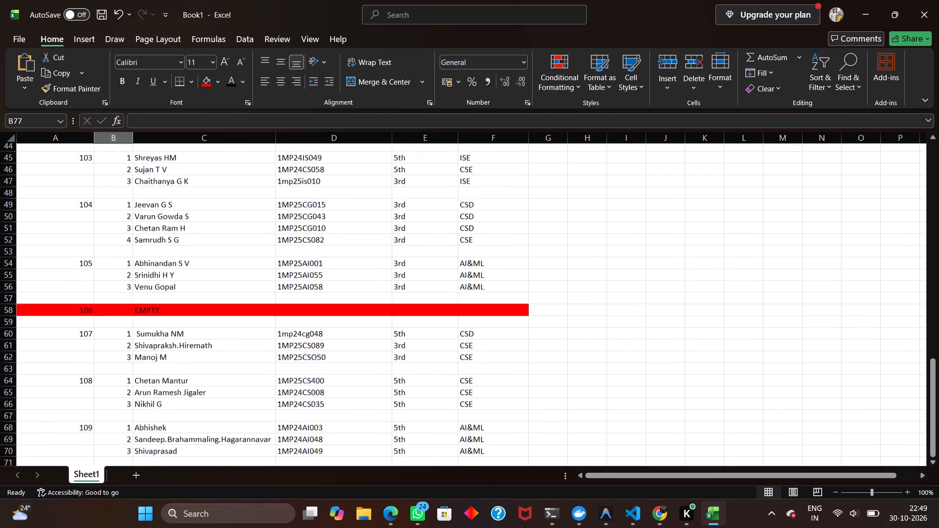
scroll(75, 268, up, 7)
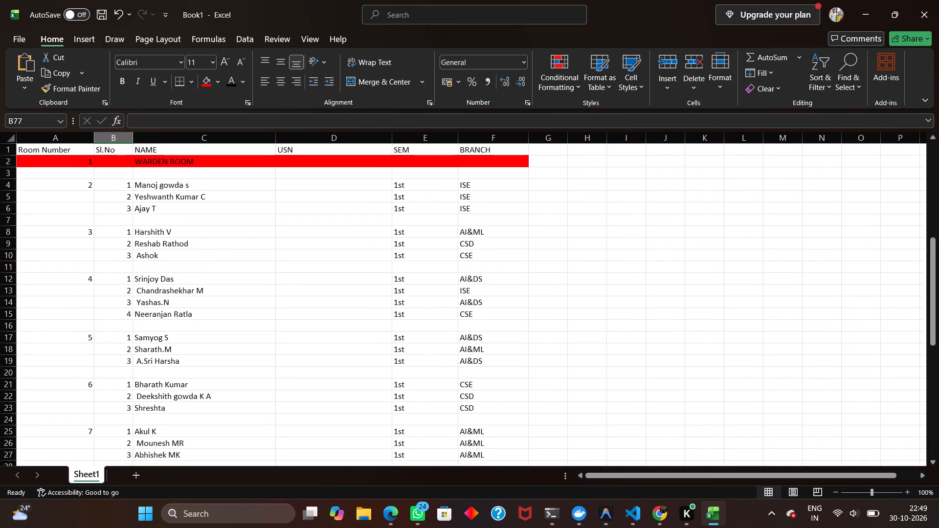
click(58, 162)
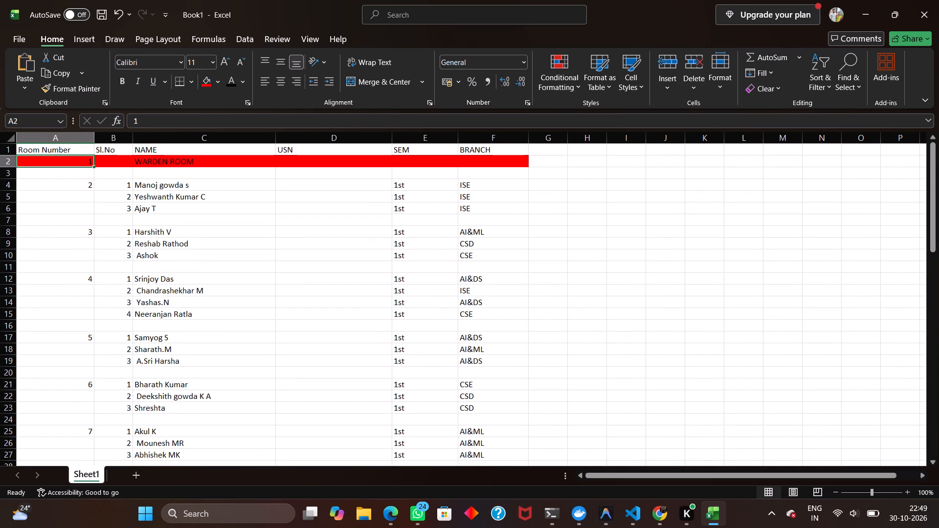
drag(53, 149, 91, 472)
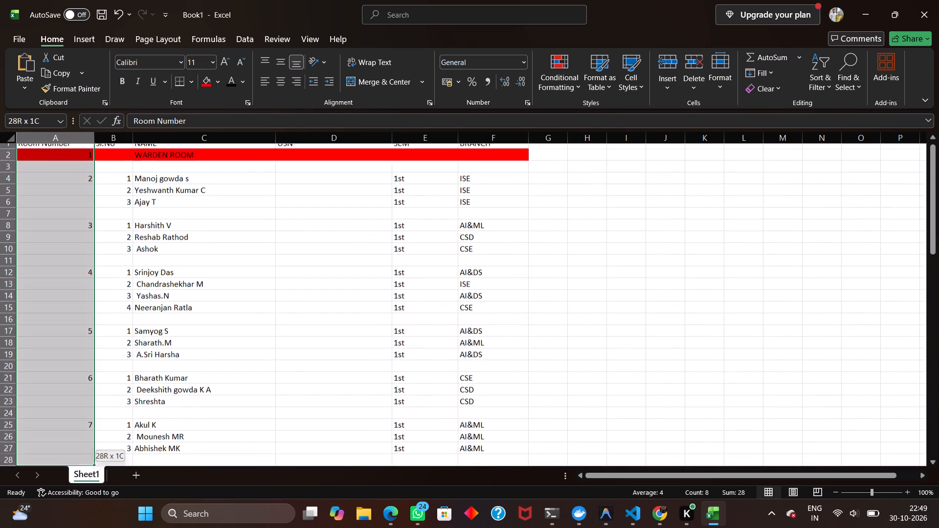
drag(91, 472, 77, 480)
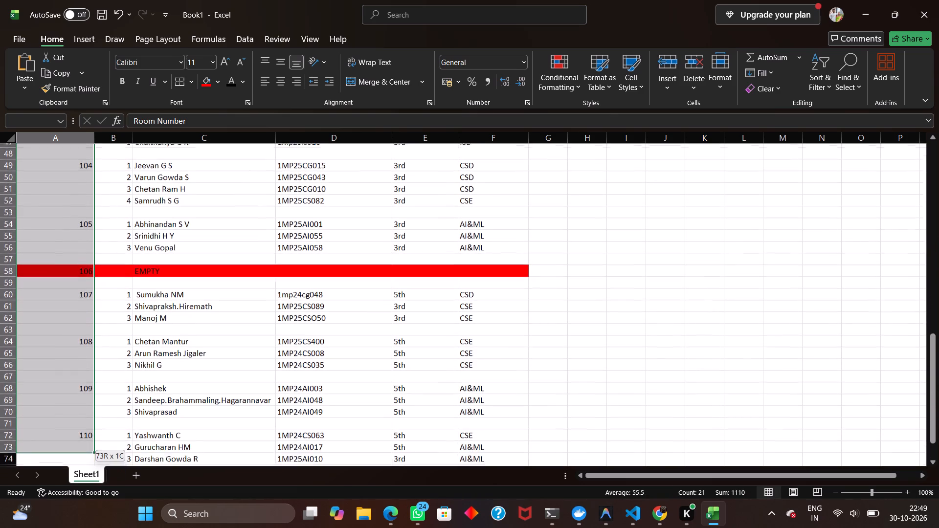
drag(77, 480, 78, 418)
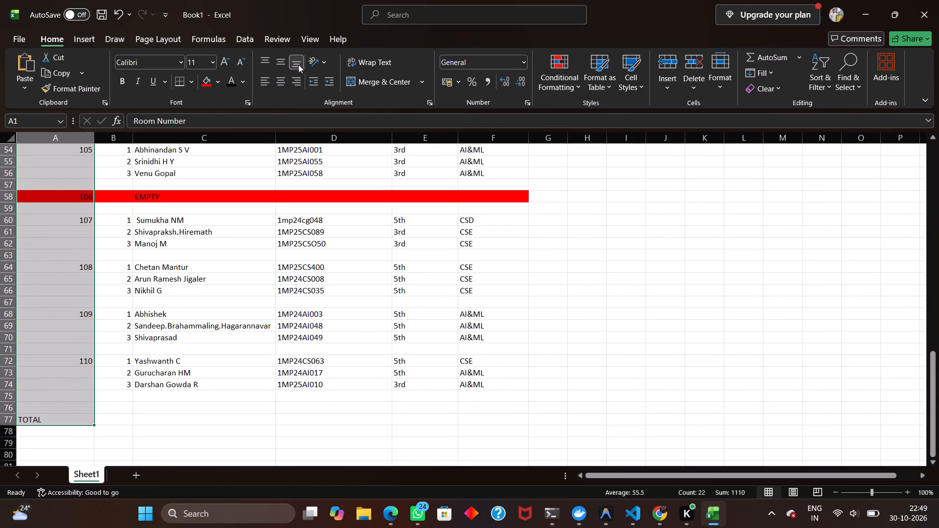
click(280, 84)
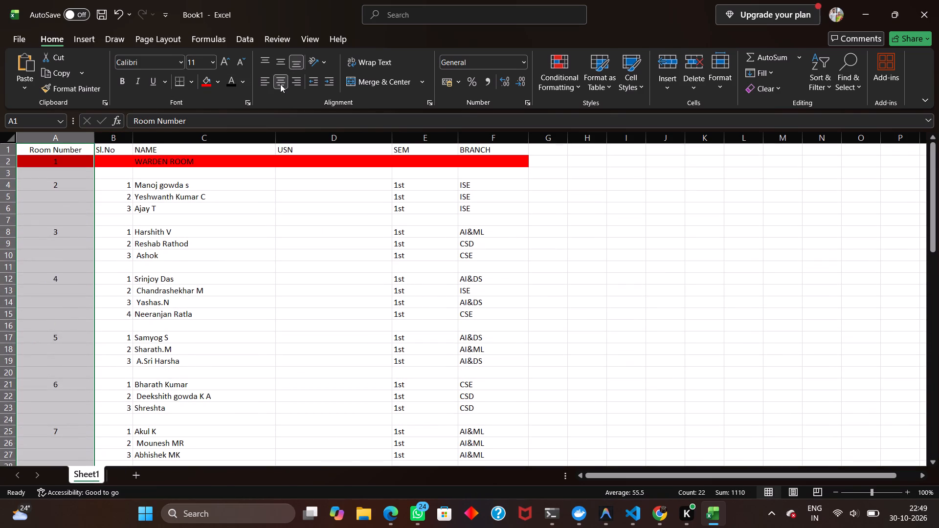
Center the Sl.No and NAME columns horizontally over B1:C77, from the headers down to the TOTAL row.
scroll(141, 217, down, 5)
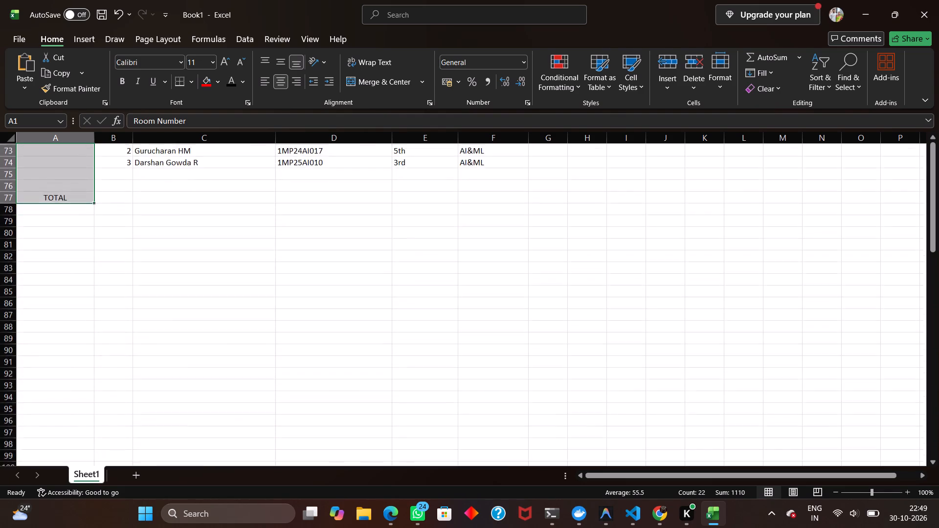
scroll(141, 217, up, 6)
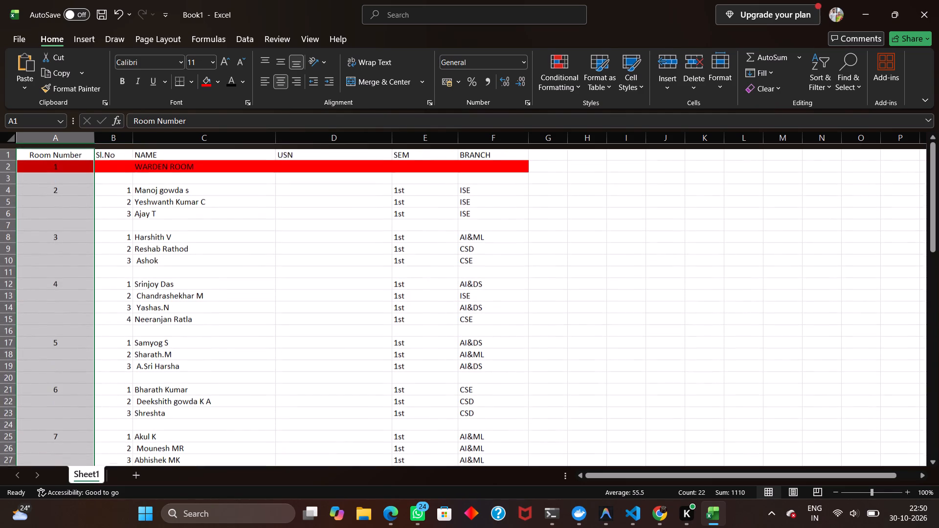
drag(114, 151, 140, 255)
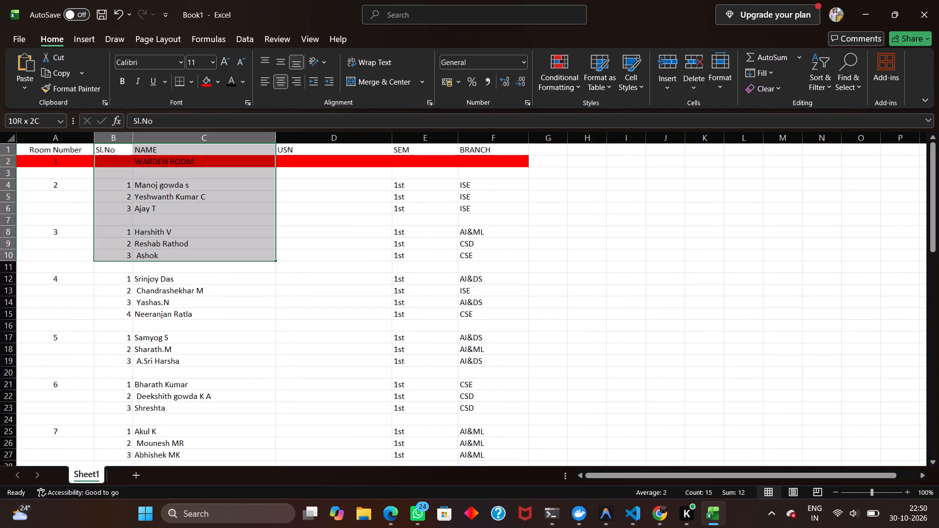
drag(140, 255, 149, 484)
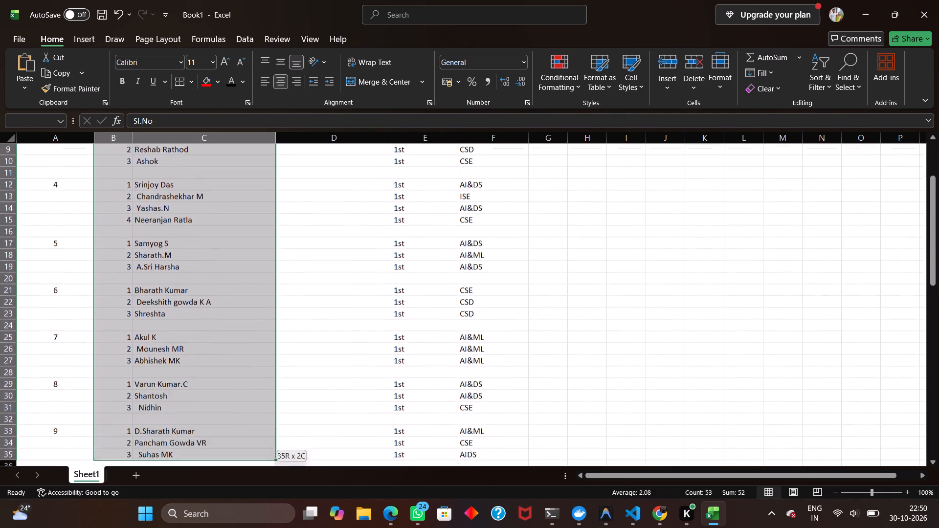
drag(149, 484, 167, 431)
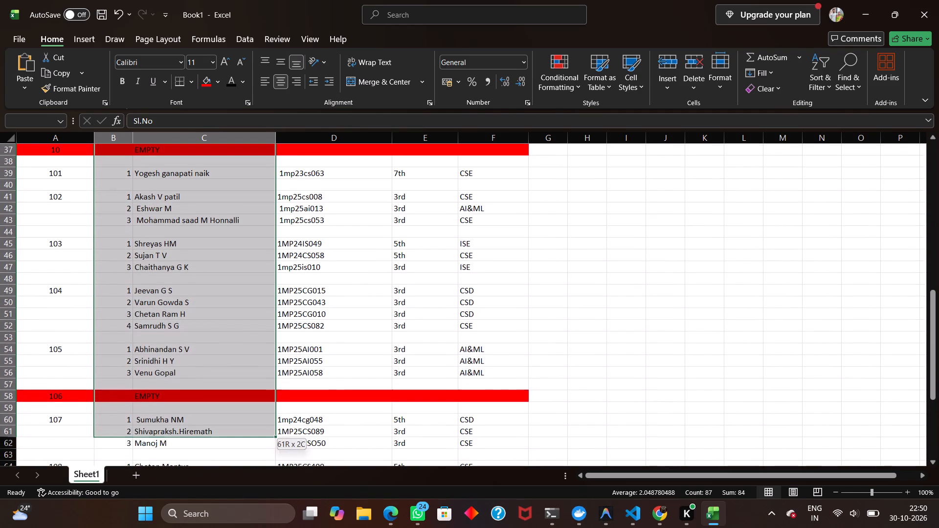
drag(167, 431, 163, 472)
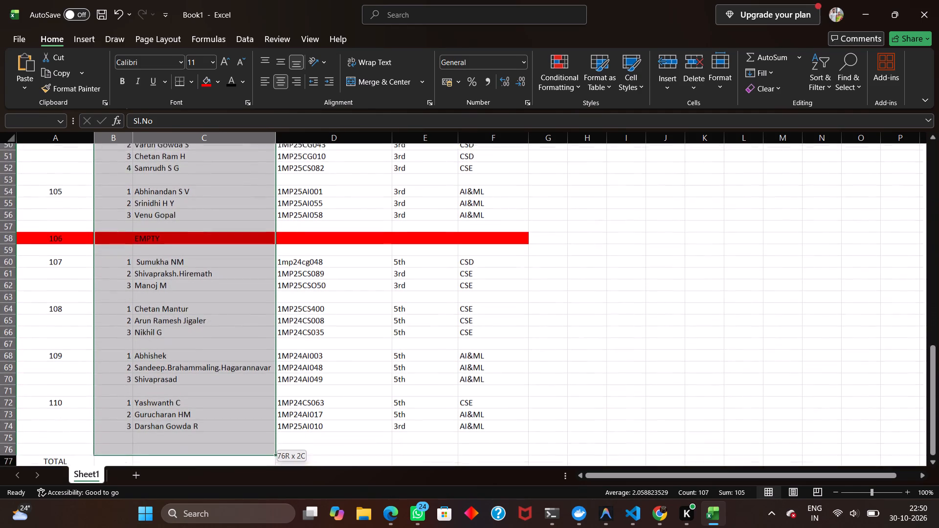
drag(163, 472, 161, 439)
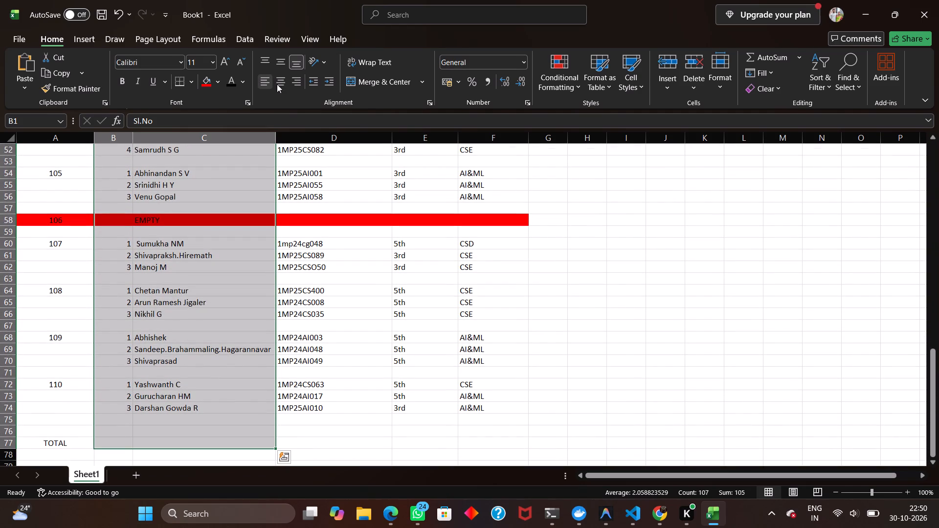
click(281, 83)
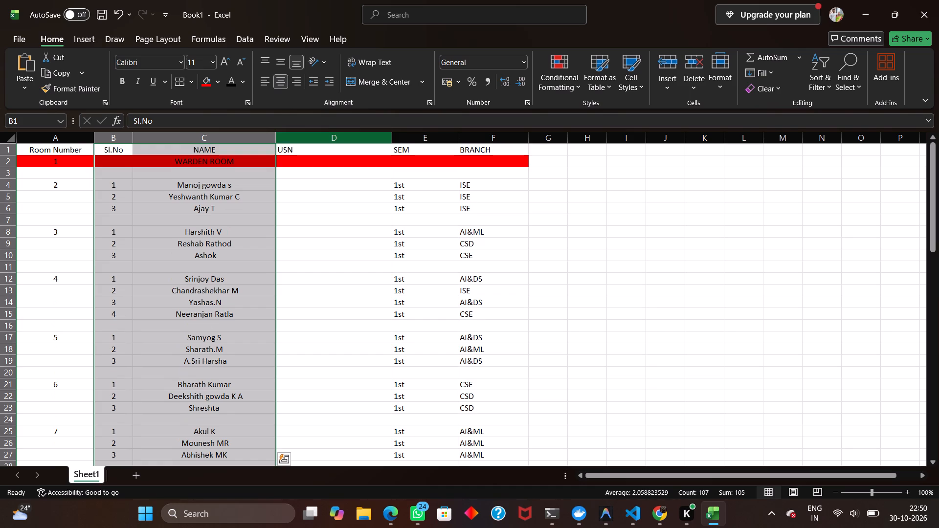
Center the USN, SEM and BRANCH columns horizontally over D1:F74, from the headers to room 110's last entry.
scroll(357, 302, down, 4)
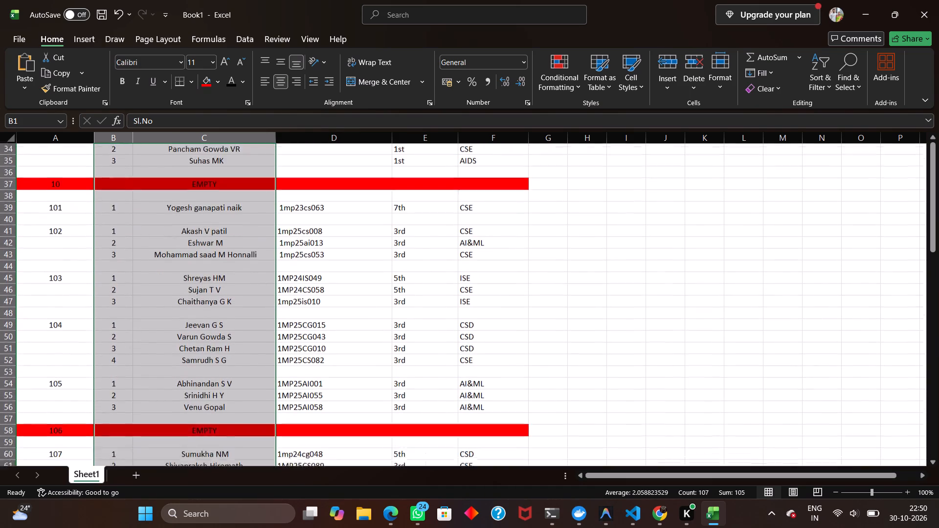
scroll(357, 302, up, 2)
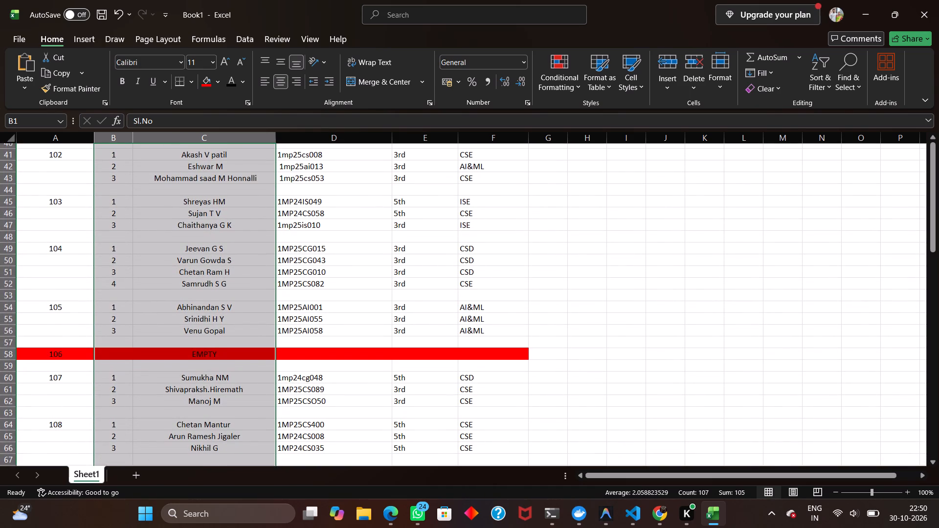
scroll(357, 302, up, 2)
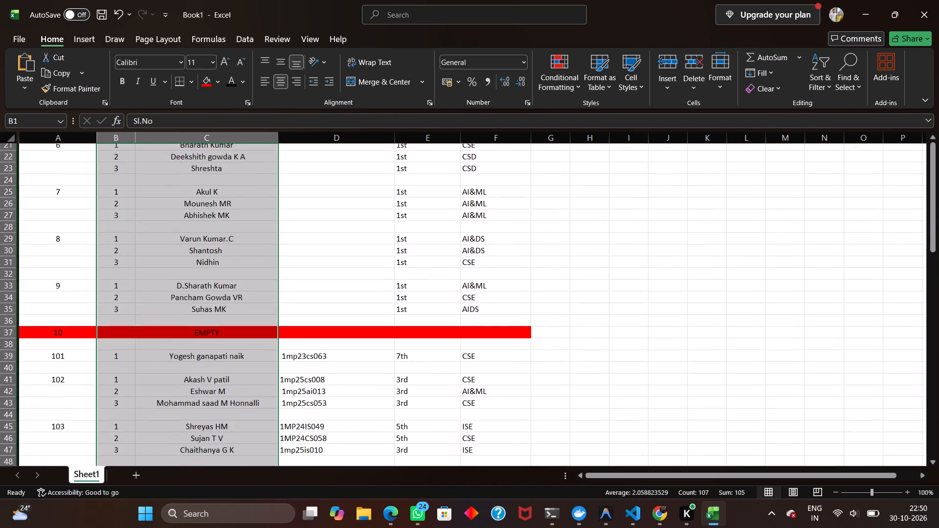
scroll(357, 302, up, 3)
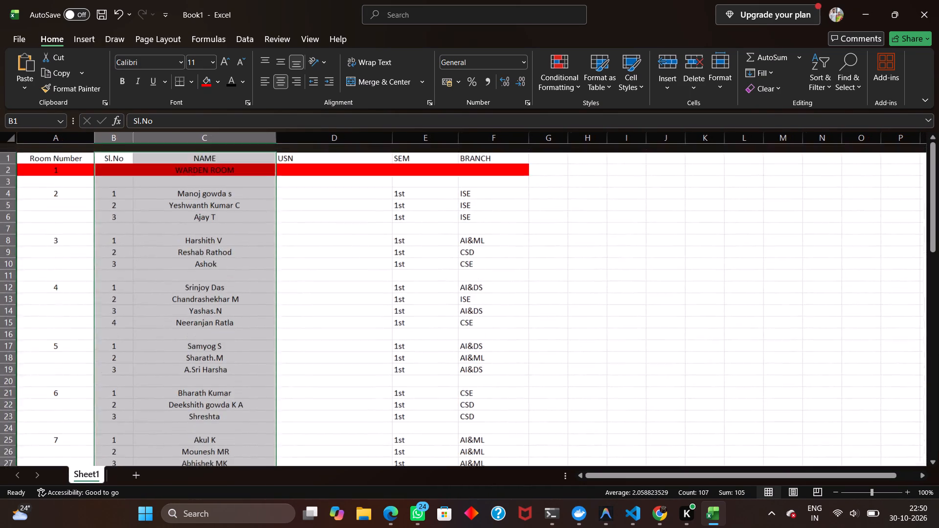
scroll(357, 302, up, 1)
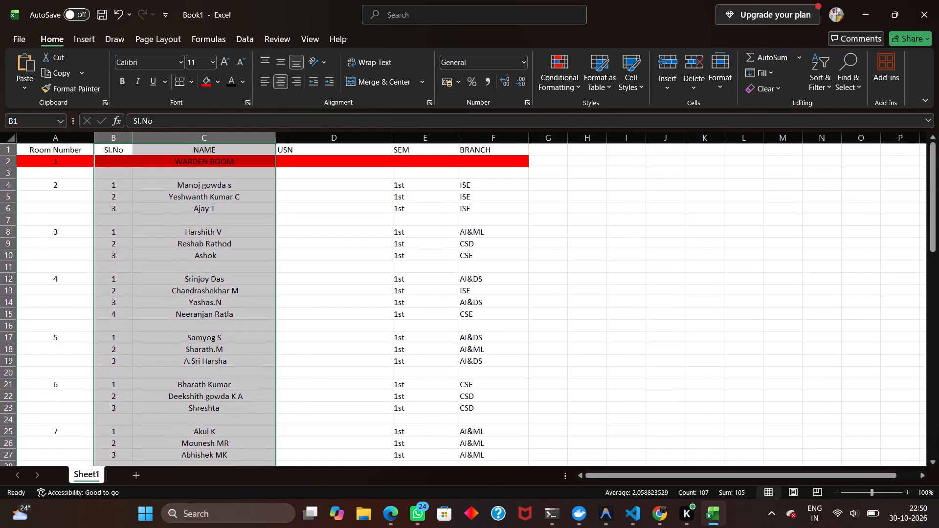
drag(314, 154, 427, 472)
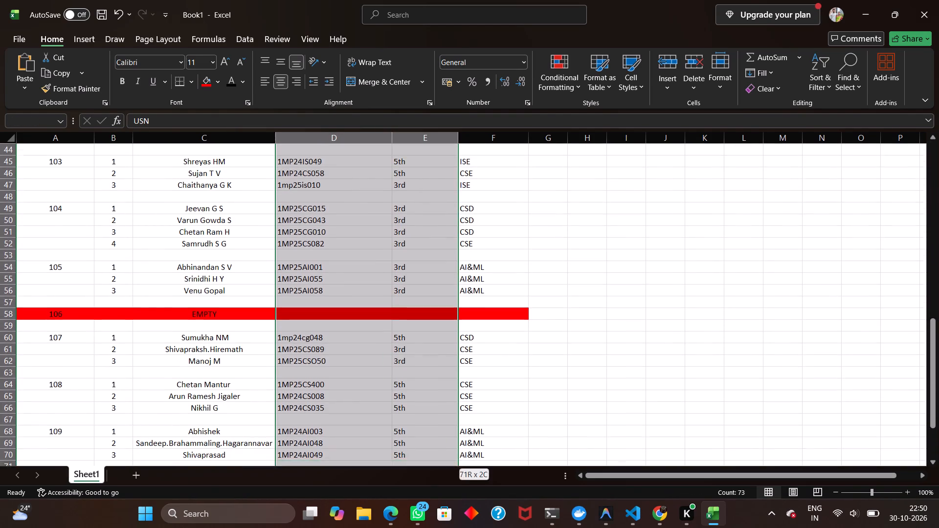
drag(427, 472, 463, 415)
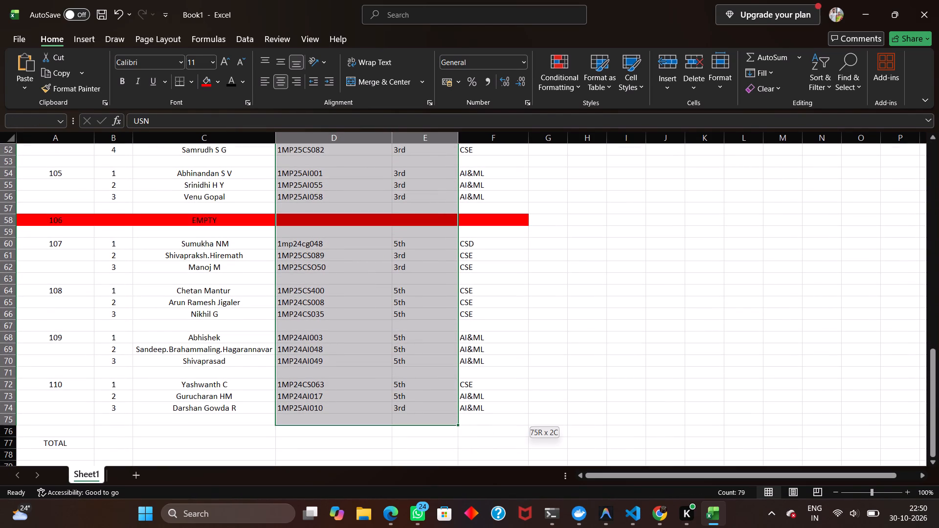
drag(463, 415, 470, 413)
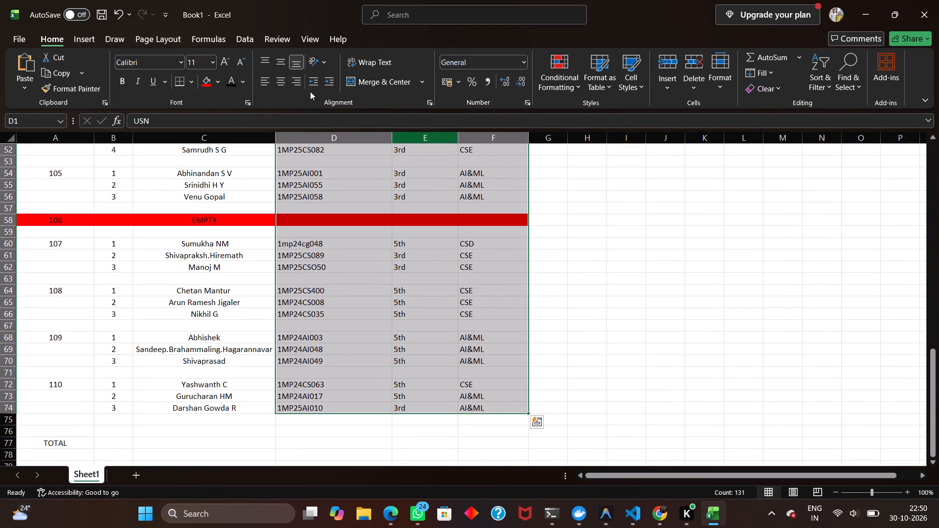
click(282, 80)
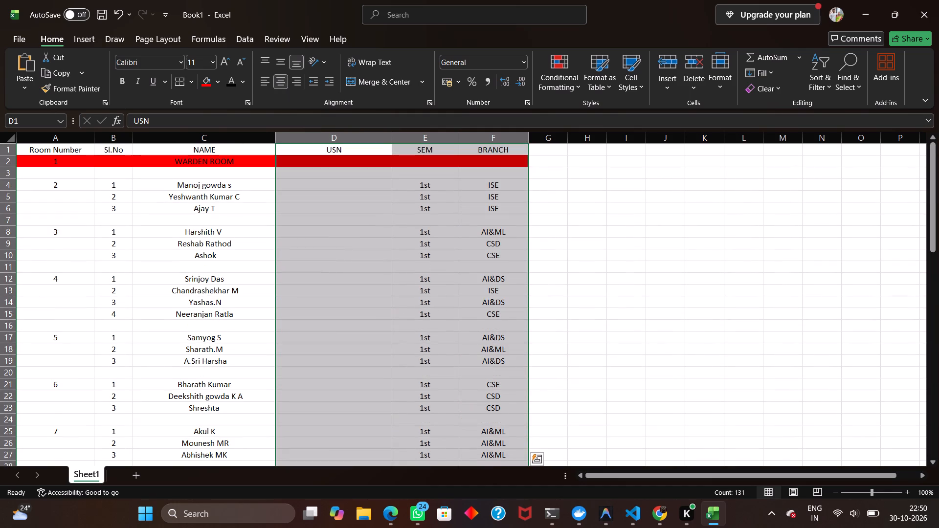
click(376, 350)
Change the TOTAL label in A77, below room 110's entries, to read "TOTAL =".
scroll(376, 350, down, 1)
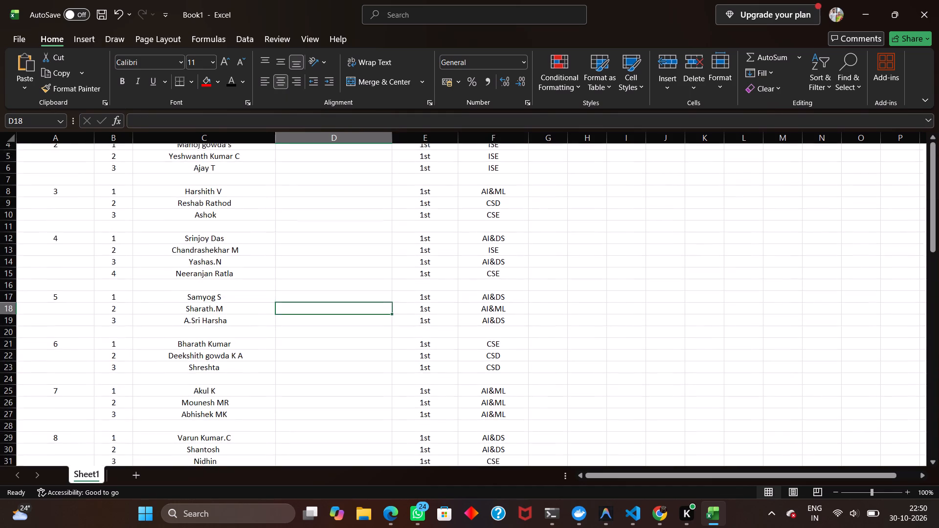
scroll(376, 350, down, 3)
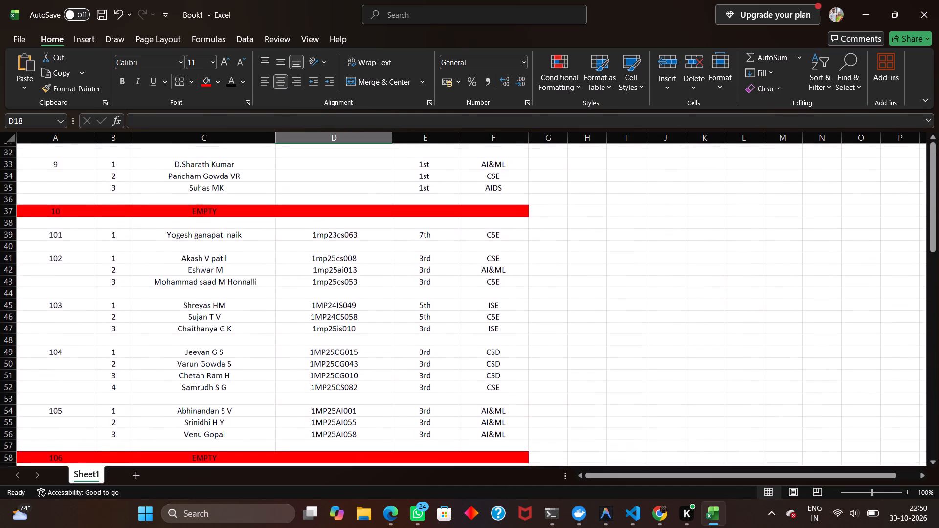
scroll(376, 350, down, 1)
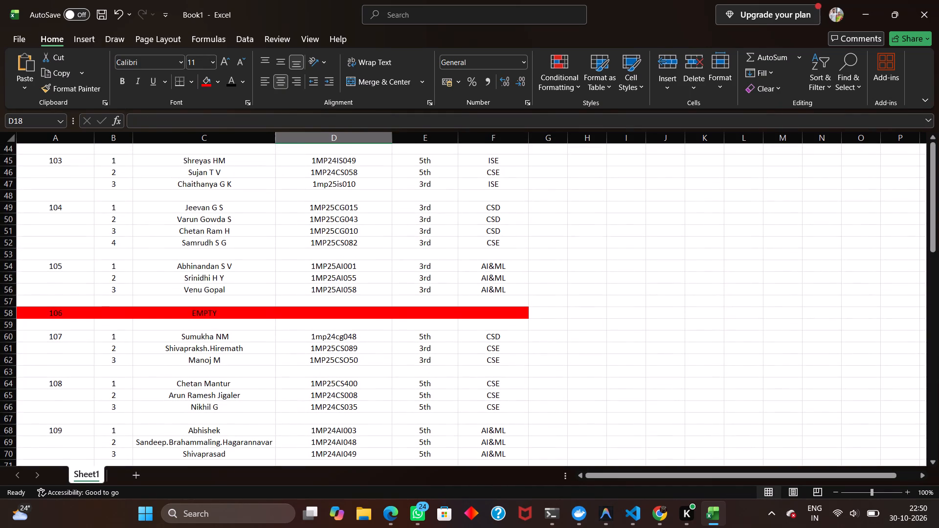
scroll(376, 350, down, 2)
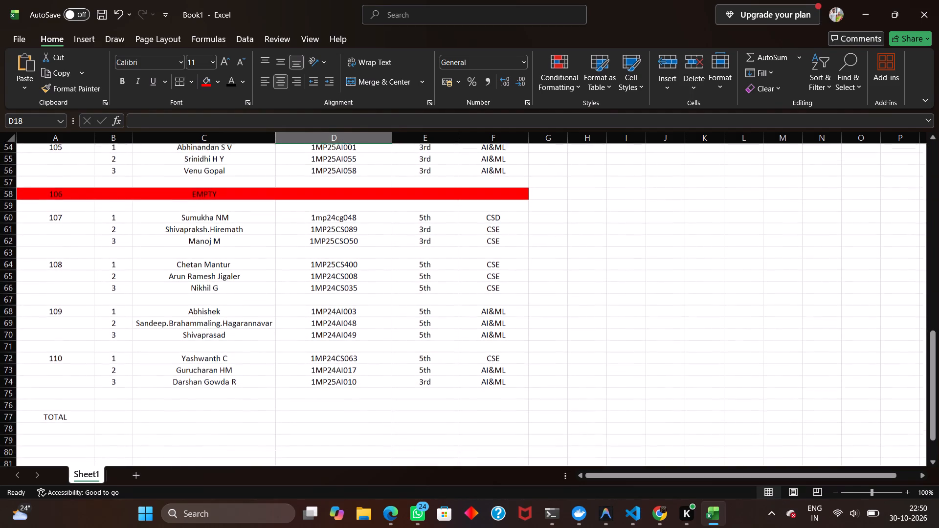
scroll(376, 350, down, 1)
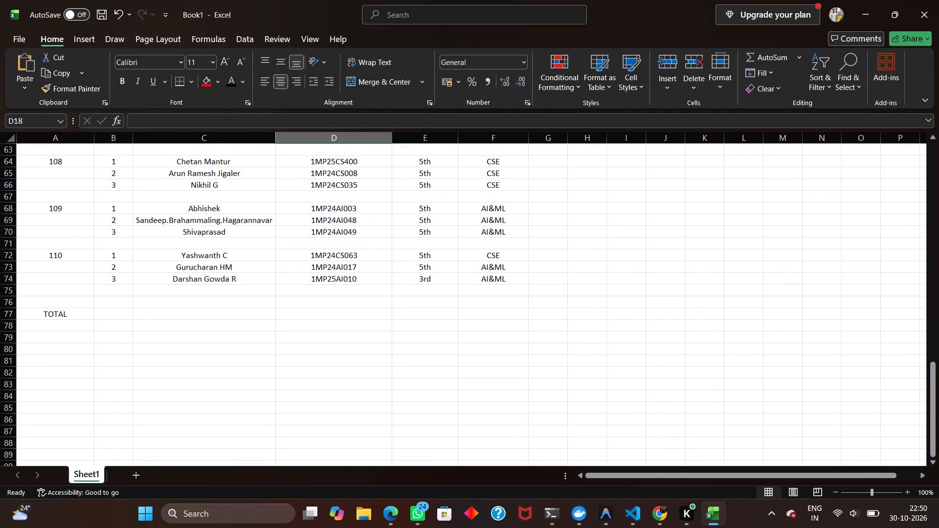
click(114, 314)
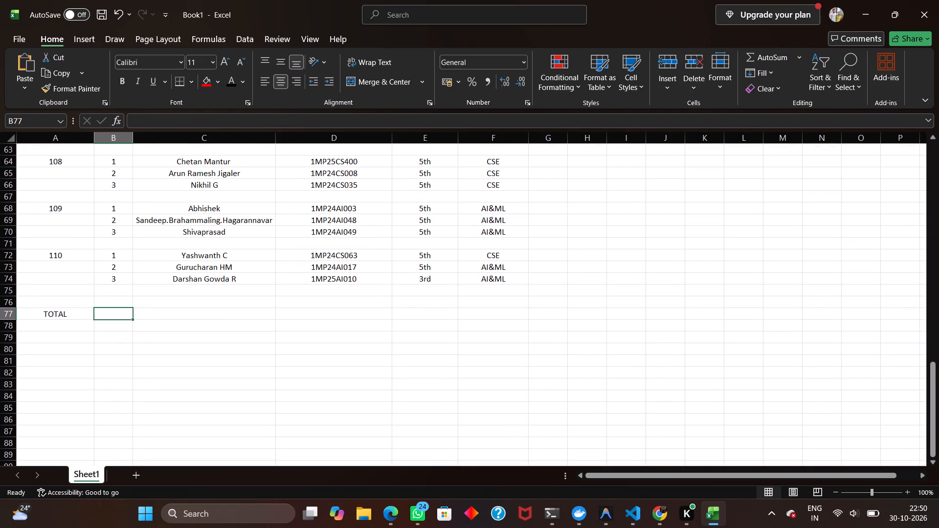
click(77, 312)
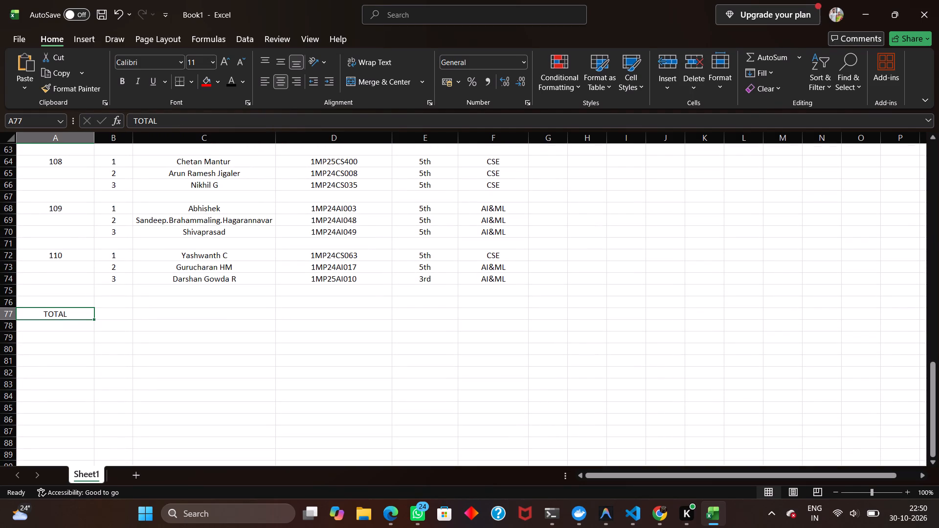
click(182, 123)
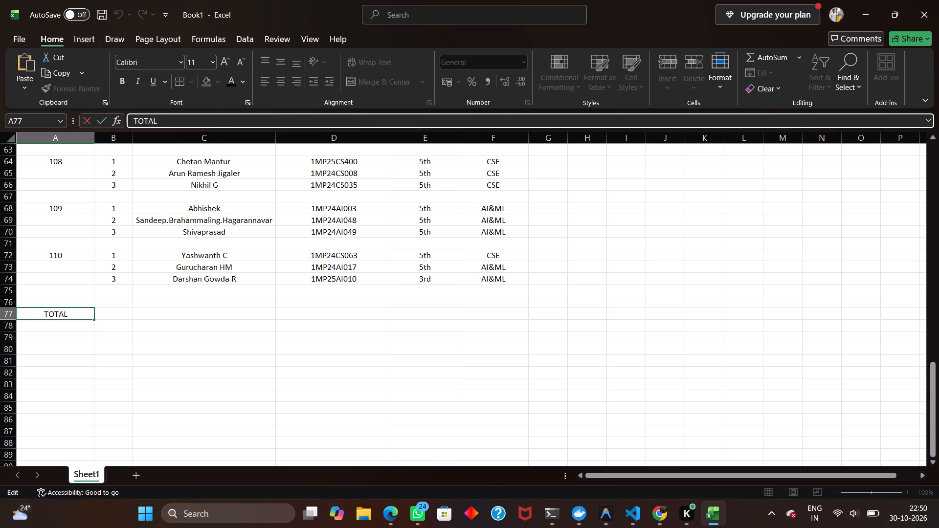
key(shift+plus)
key(BackSpace)
key(equal)
key(BackSpace)
key(space)
key(equal)
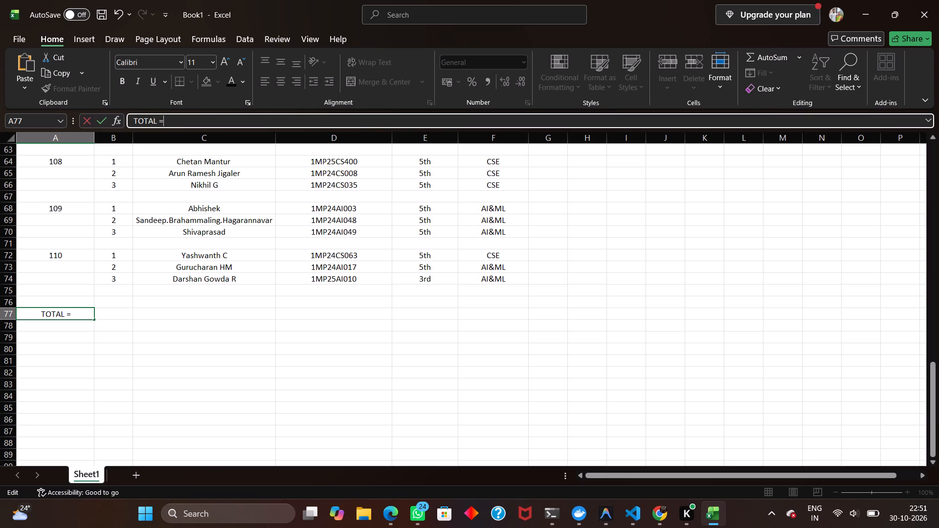
Count the students listed across all the rooms and enter the total 51 in B77, beside the TOTAL = label.
click(119, 315)
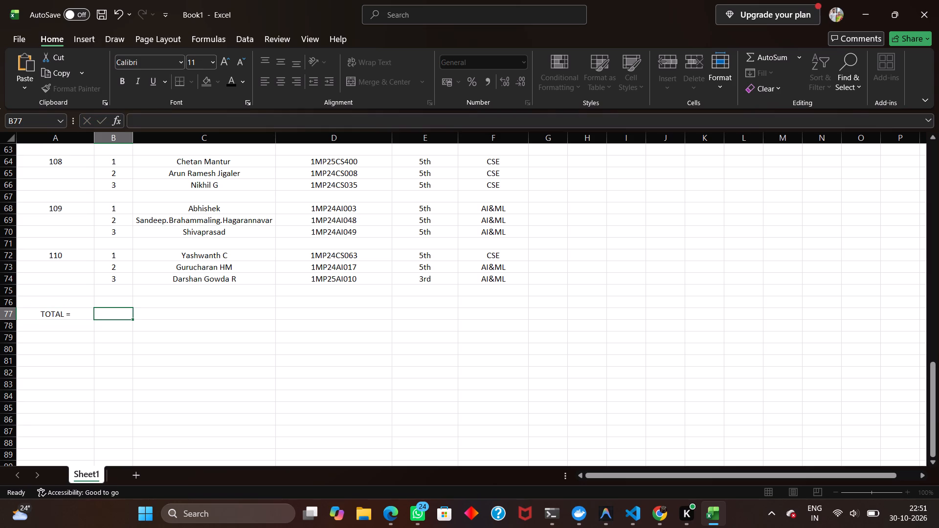
scroll(131, 273, up, 4)
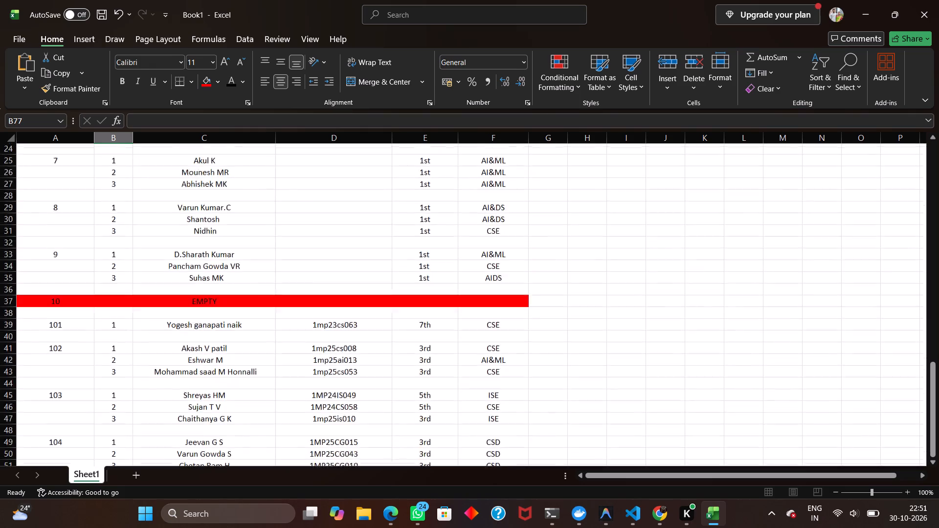
scroll(131, 273, up, 1)
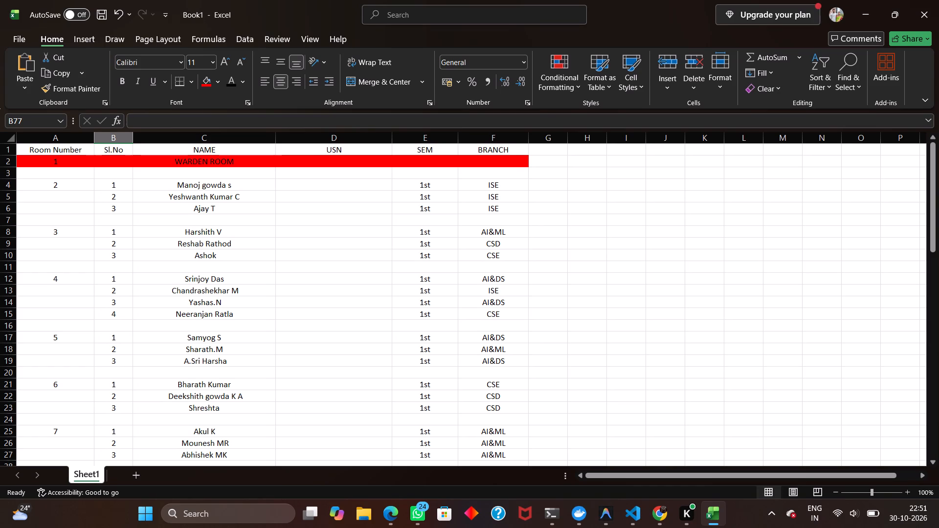
scroll(108, 305, down, 5)
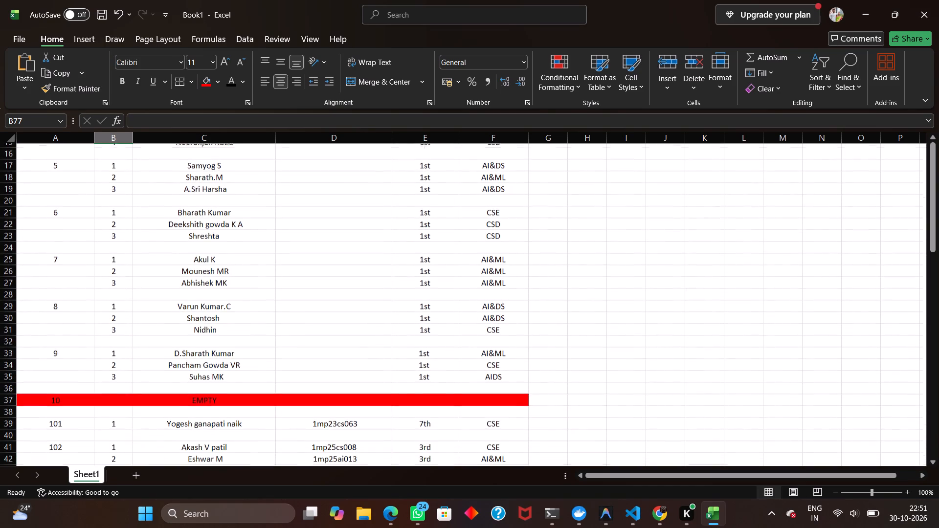
scroll(108, 305, down, 1)
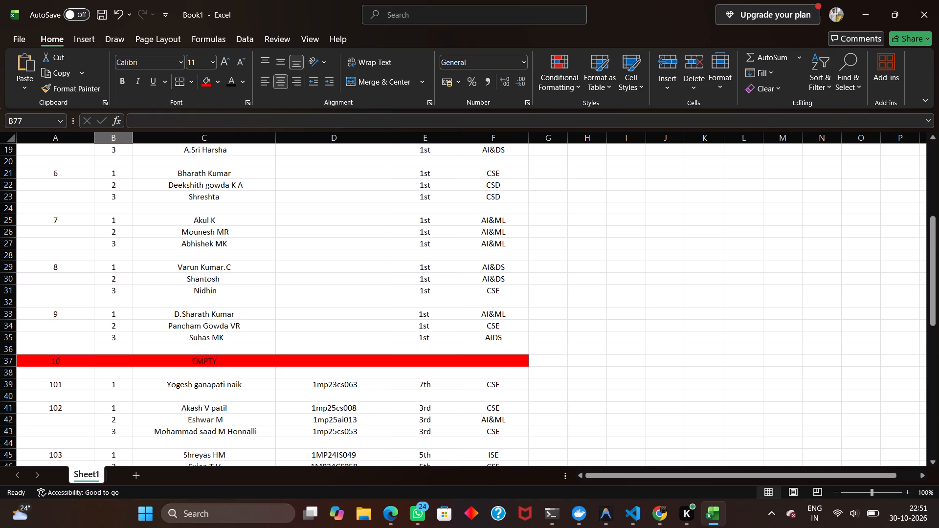
scroll(108, 305, down, 5)
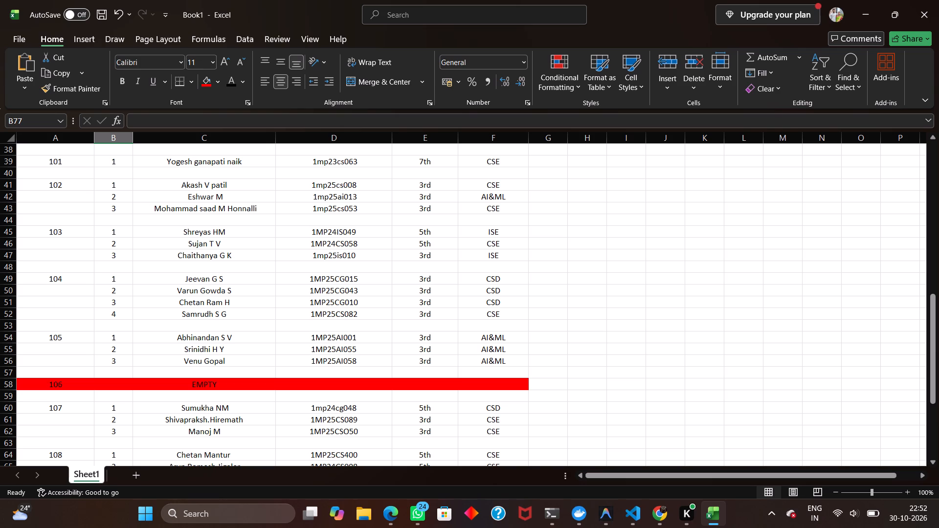
scroll(108, 305, down, 4)
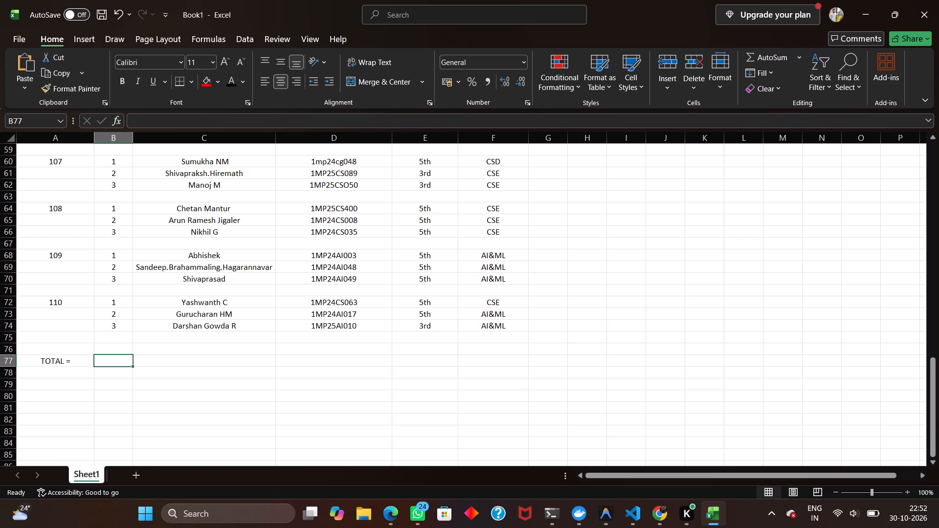
text(51)
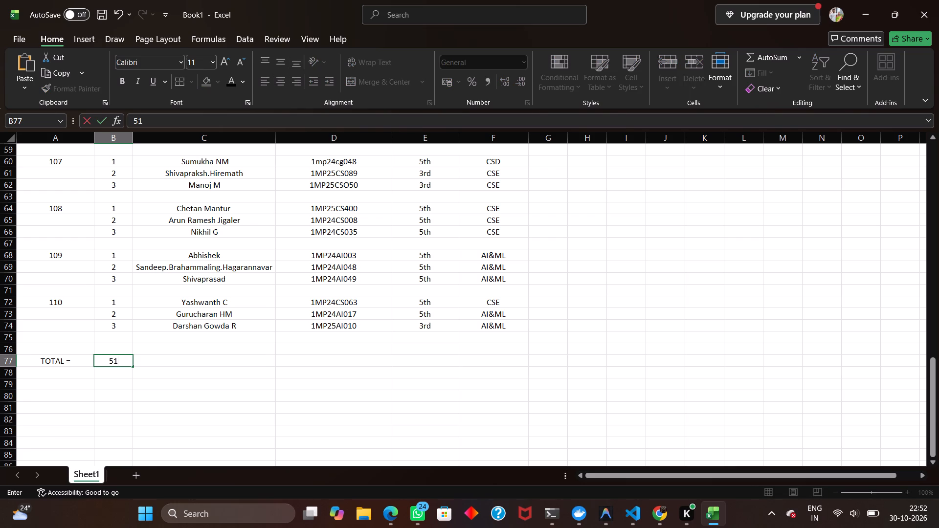
click(182, 400)
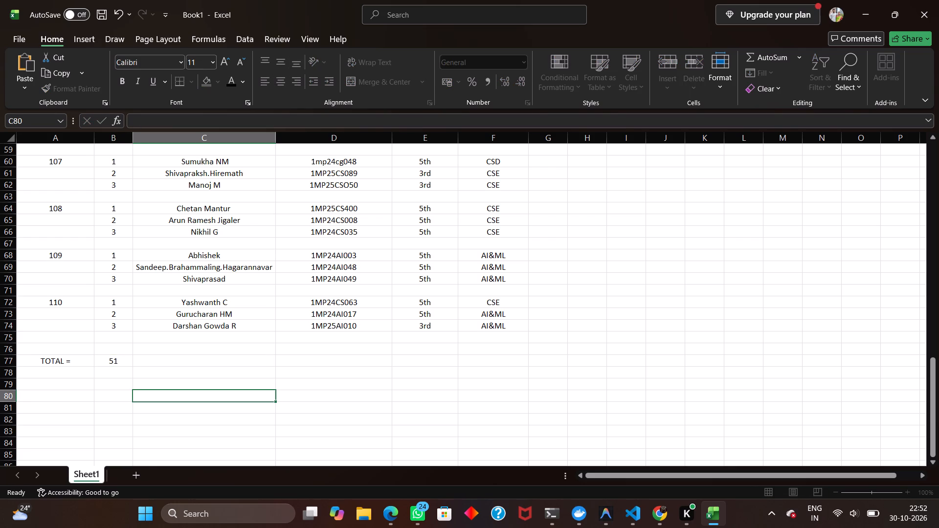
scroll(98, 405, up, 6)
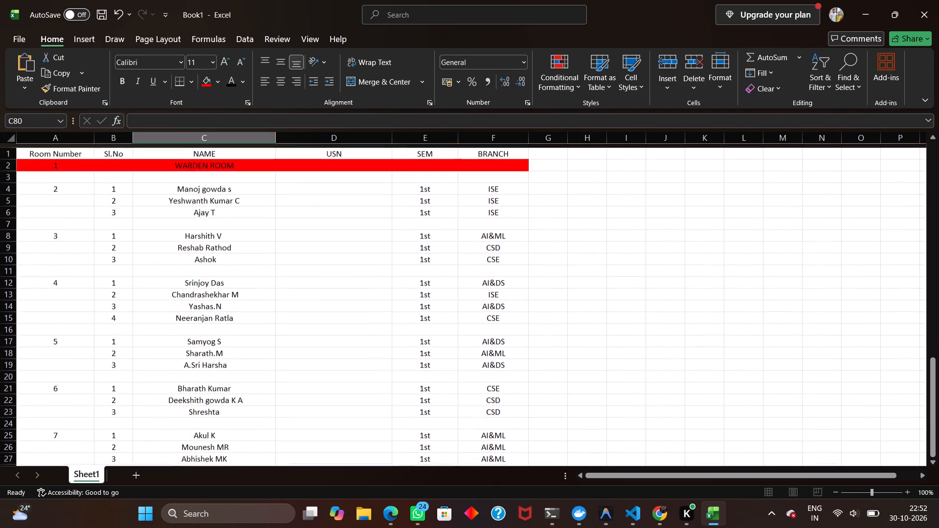
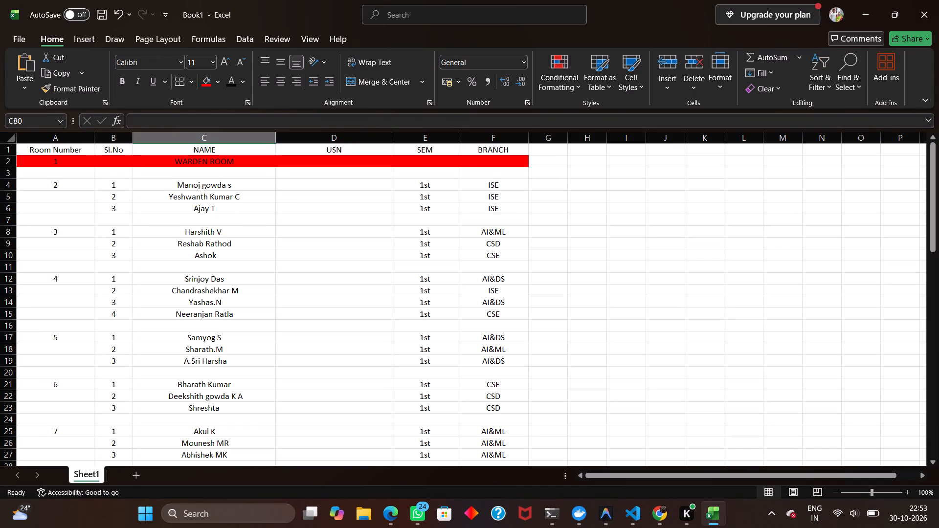
Fill the header row A1:F1, from Room Number to BRANCH, with yellow.
drag(61, 148, 405, 153)
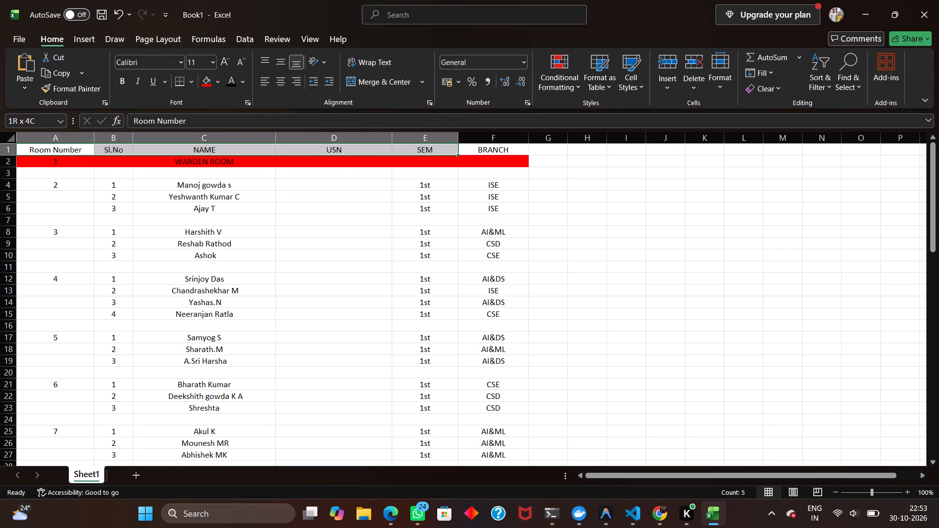
drag(405, 153, 508, 152)
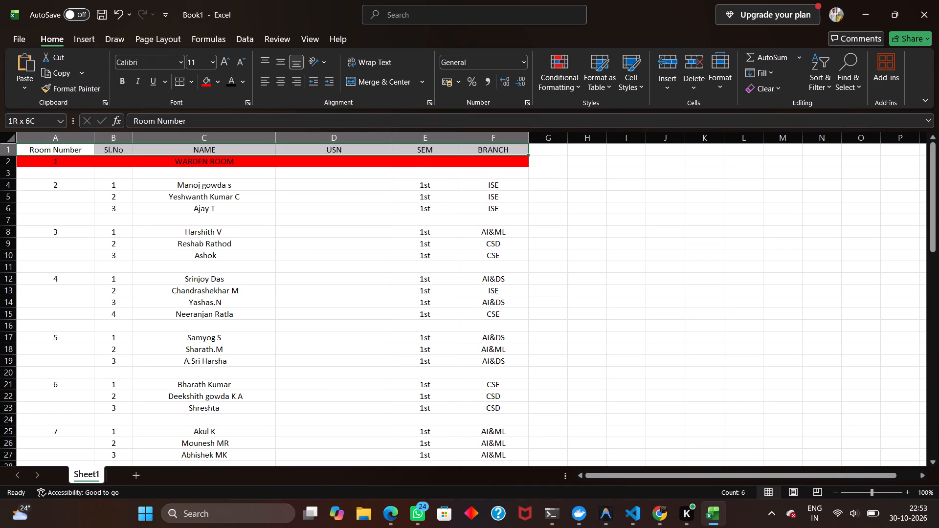
drag(508, 152, 507, 152)
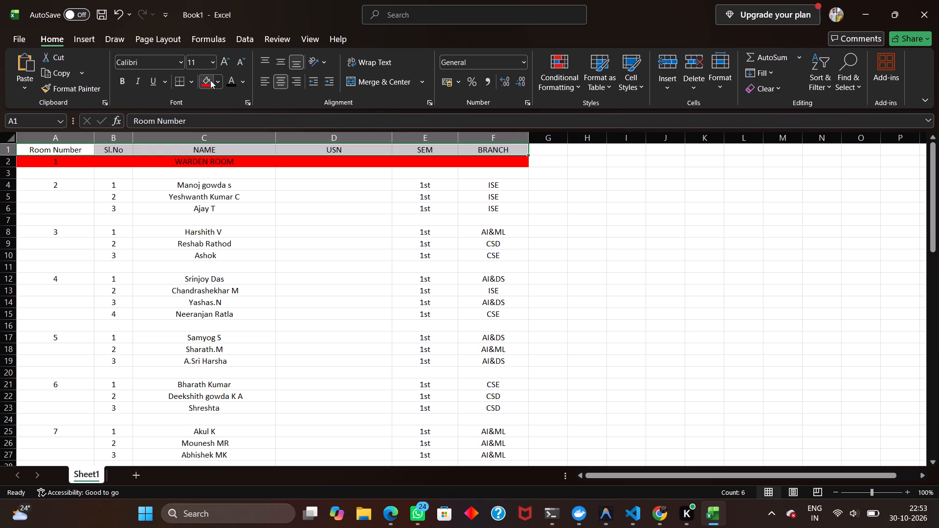
click(210, 80)
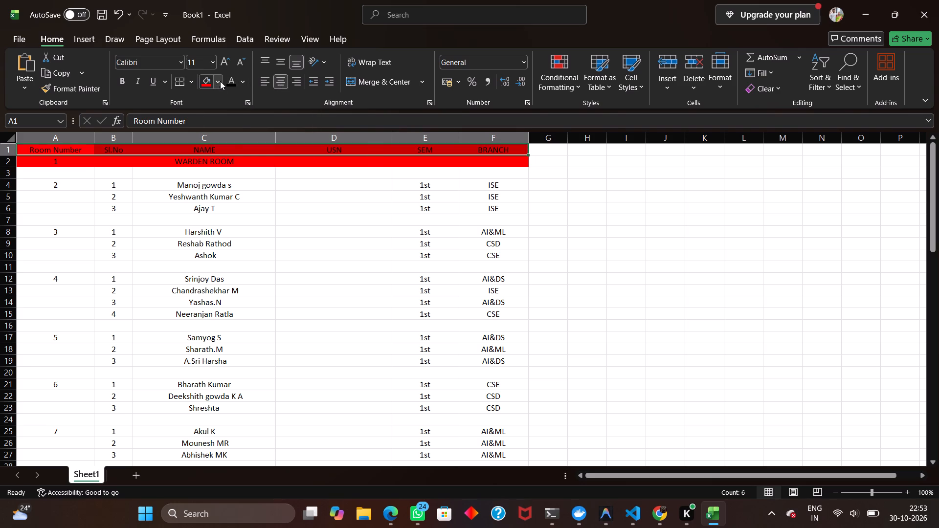
click(220, 81)
click(260, 267)
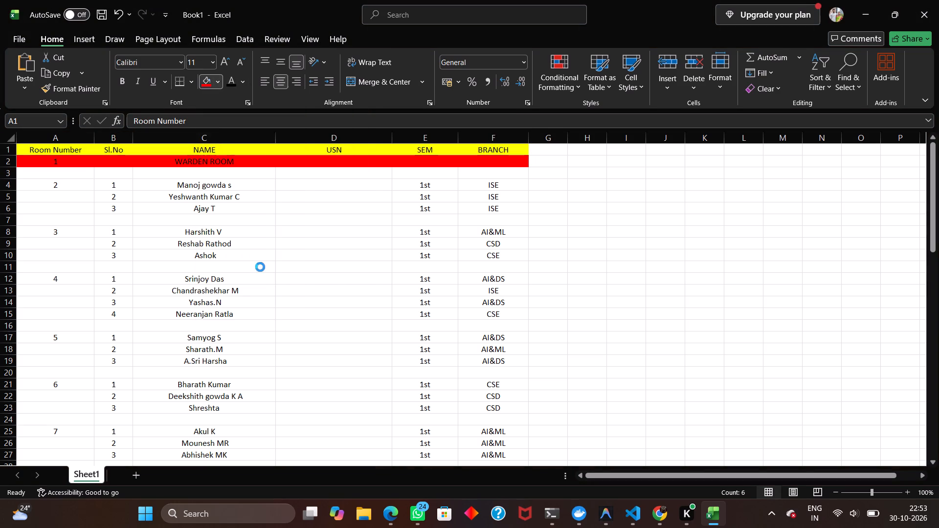
click(302, 318)
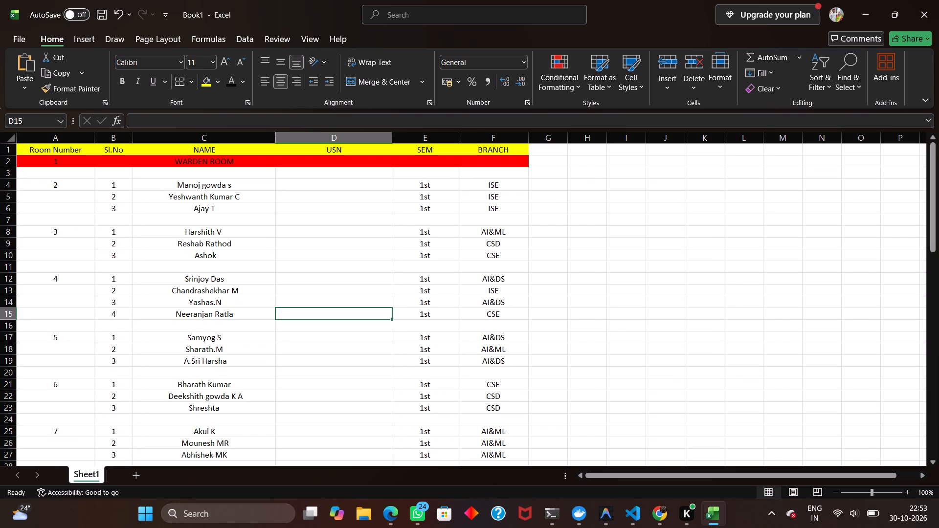
Fill the TOTAL row A77:F77, below room 110's entries, with a light blue-gray theme colour.
scroll(302, 318, down, 3)
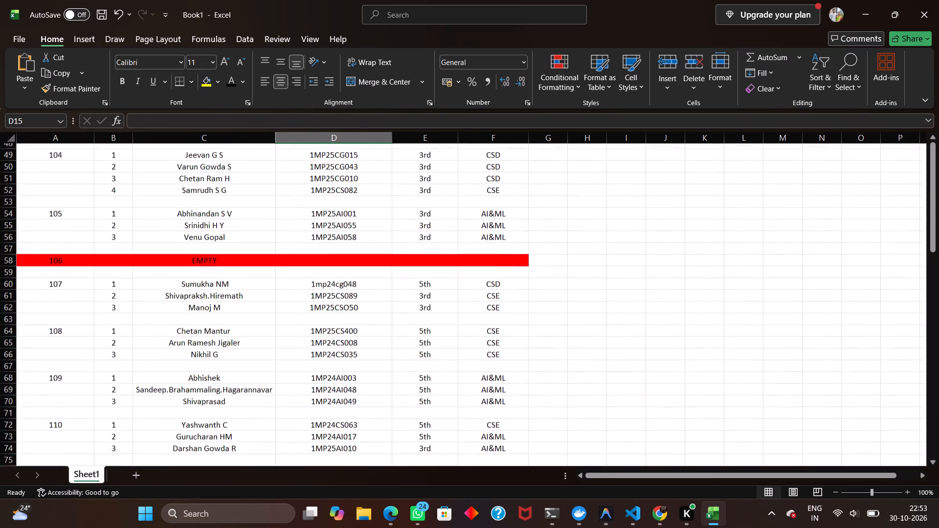
scroll(302, 318, down, 3)
scroll(302, 318, up, 2)
scroll(302, 318, down, 1)
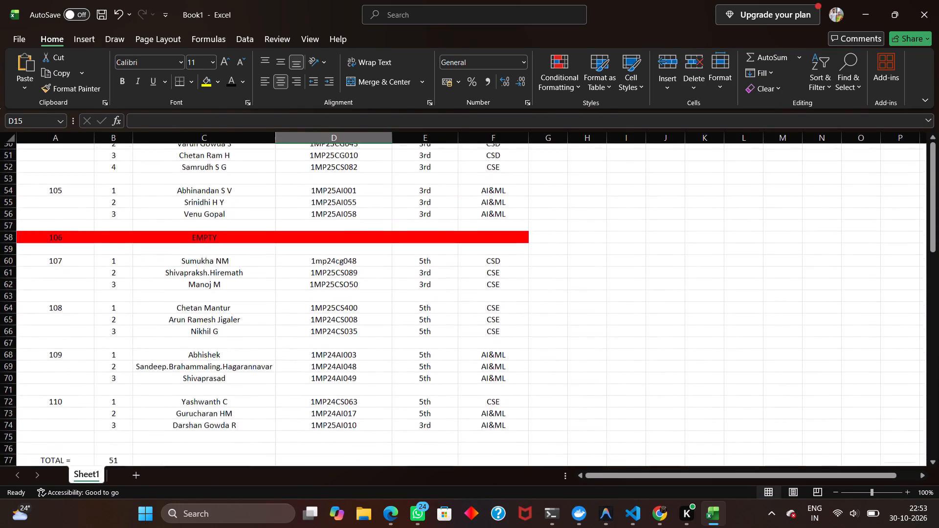
scroll(302, 318, down, 2)
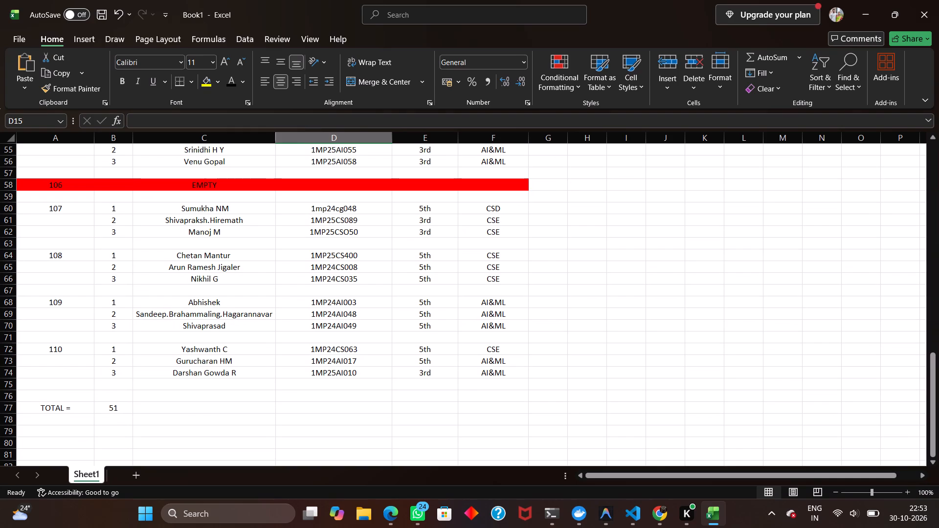
click(79, 408)
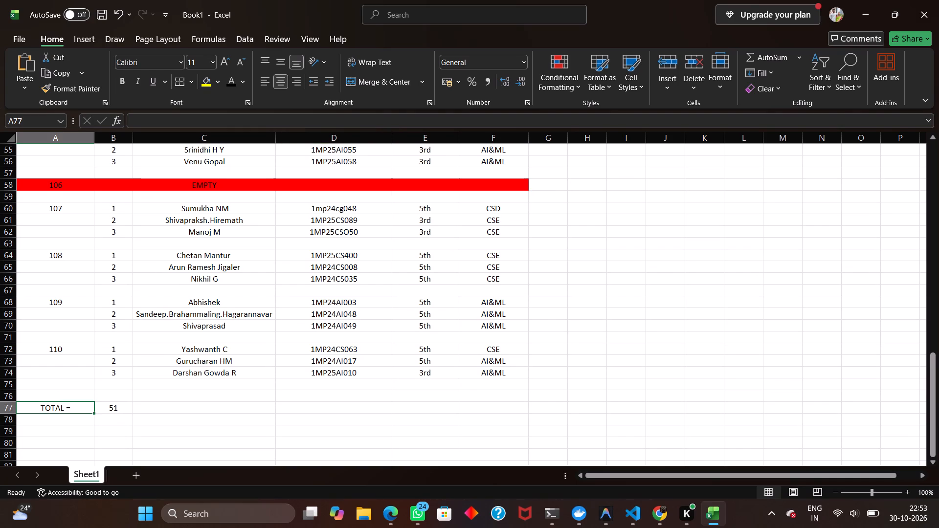
scroll(163, 378, up, 2)
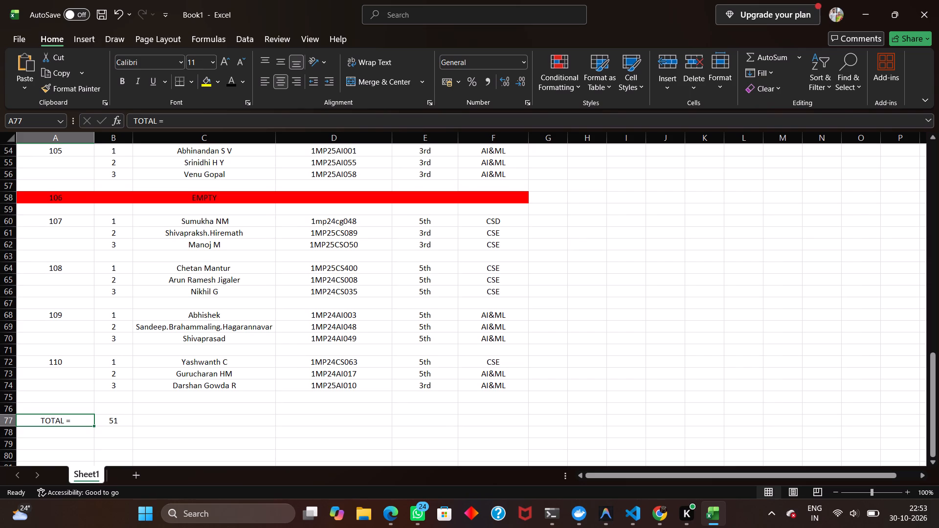
scroll(163, 378, up, 1)
drag(60, 421, 397, 423)
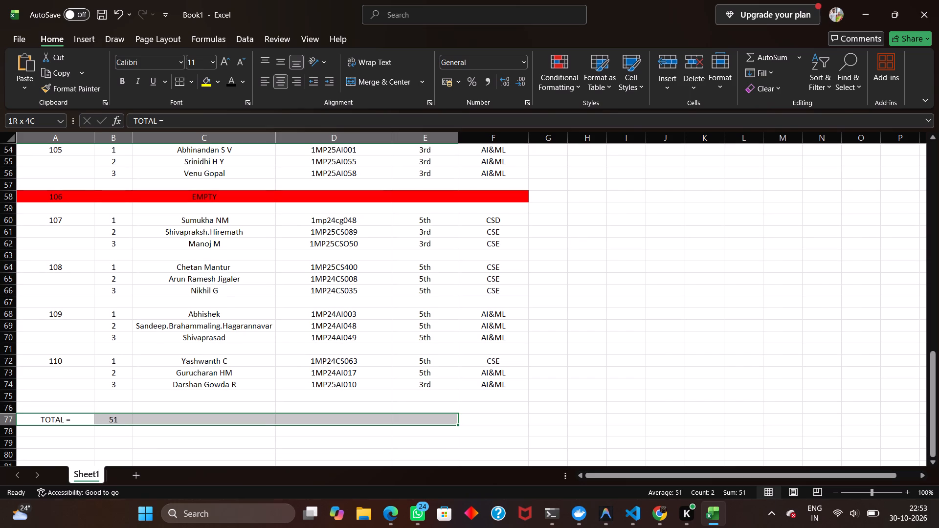
drag(397, 423, 508, 421)
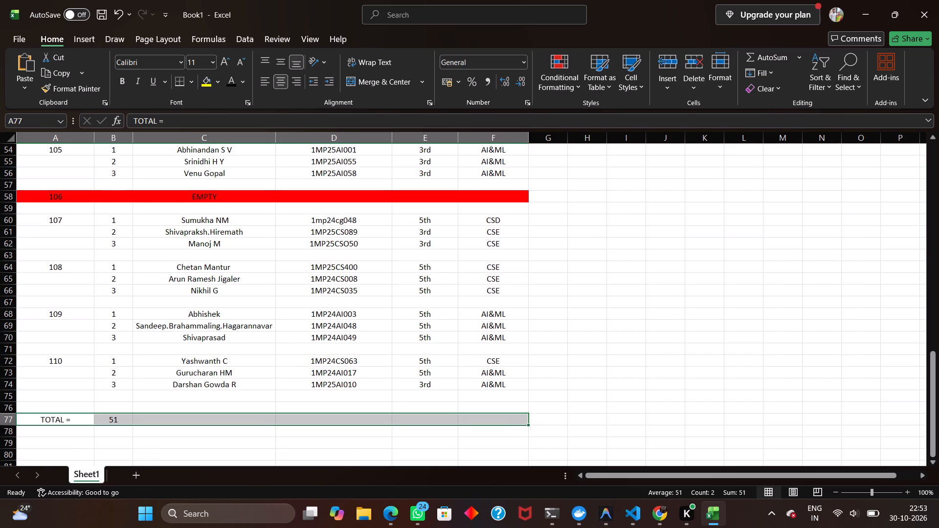
click(217, 86)
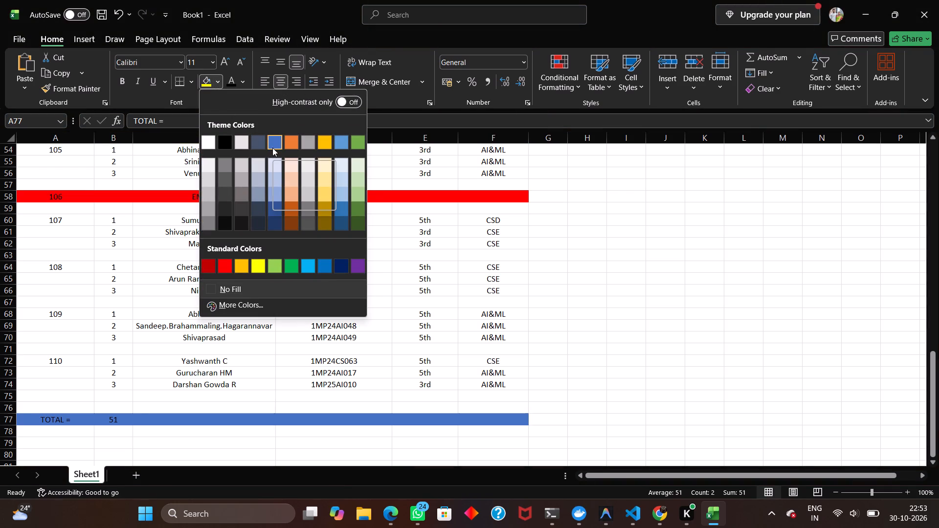
click(259, 176)
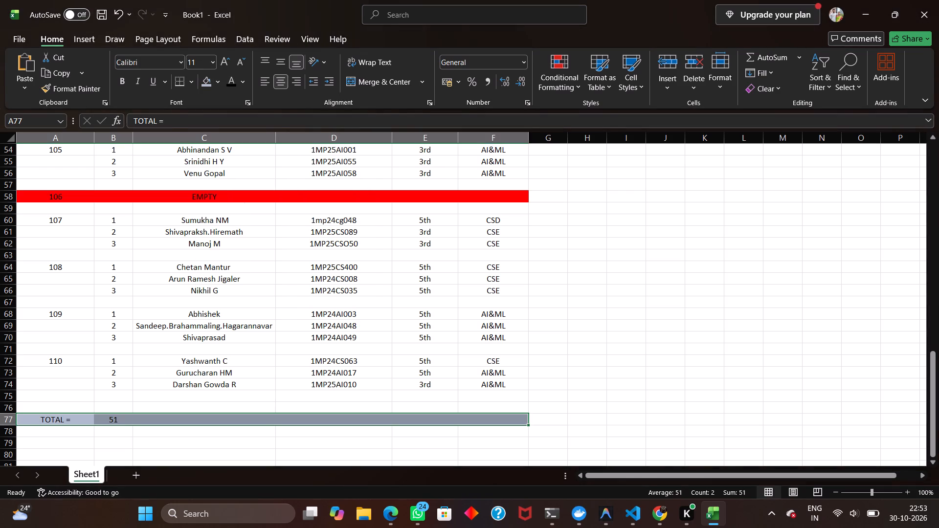
click(315, 317)
Review the whole sheet from the header row to the TOTAL row, checking the room entries and row highlights.
scroll(315, 317, up, 2)
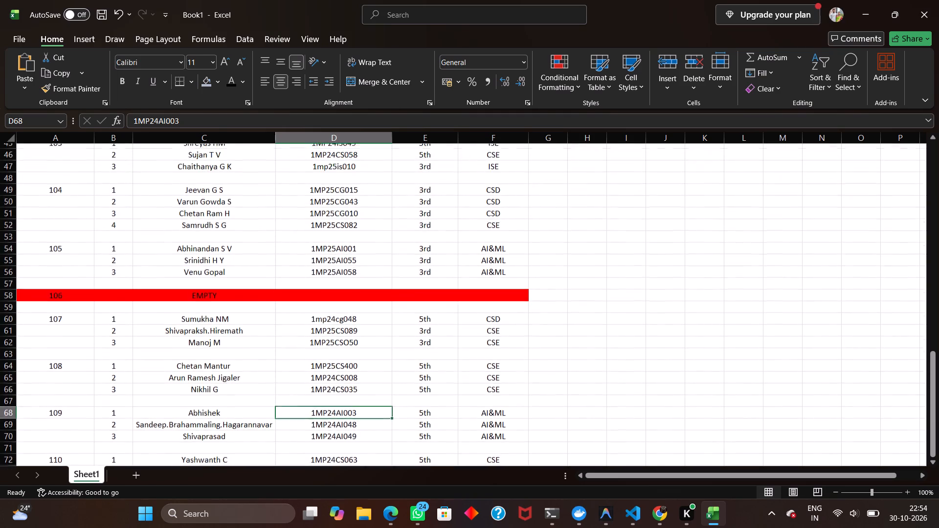
scroll(315, 317, up, 3)
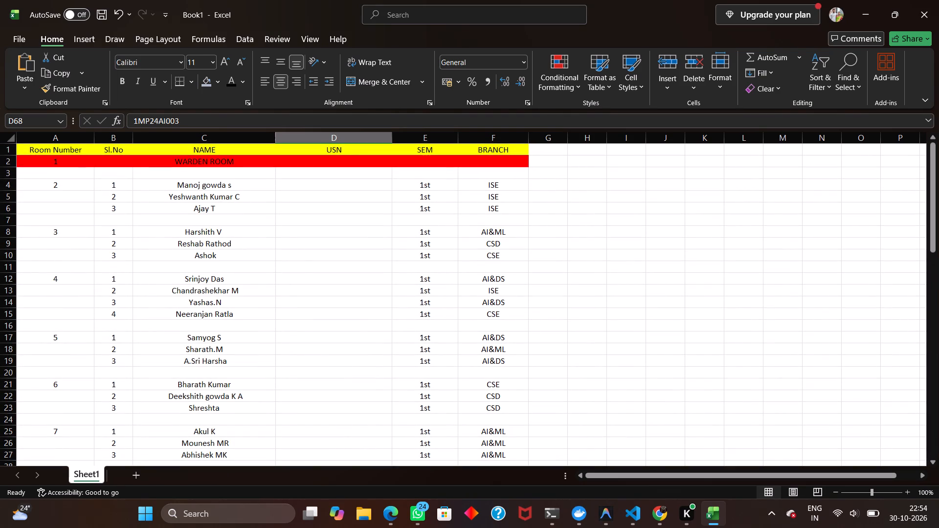
scroll(315, 317, down, 3)
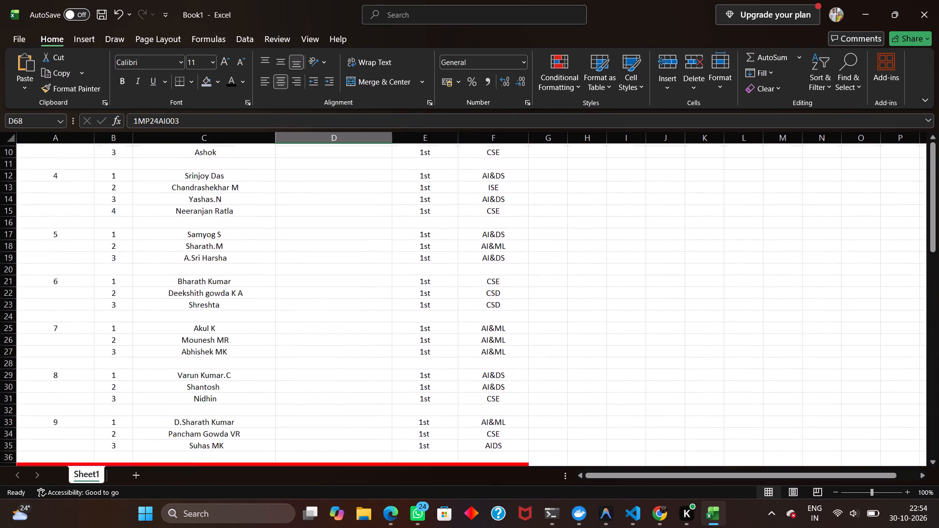
scroll(315, 317, down, 3)
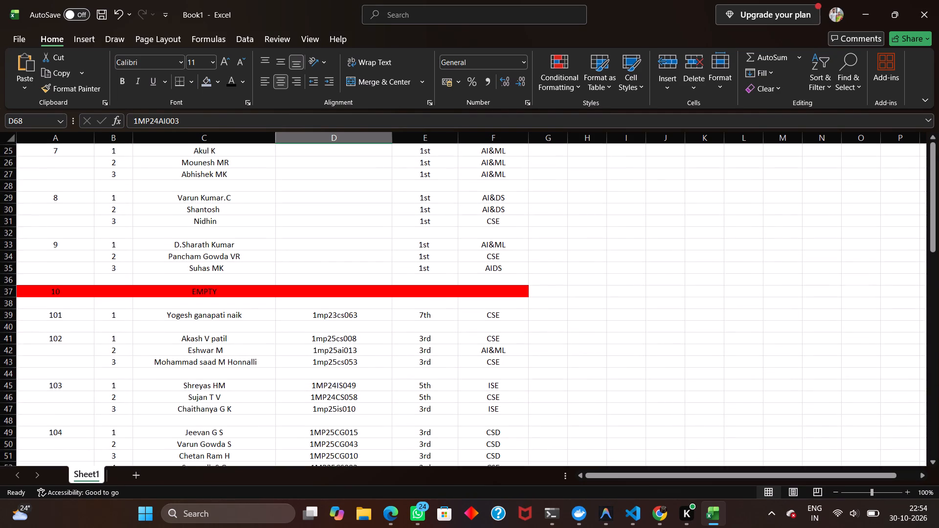
scroll(315, 317, down, 3)
scroll(315, 317, up, 2)
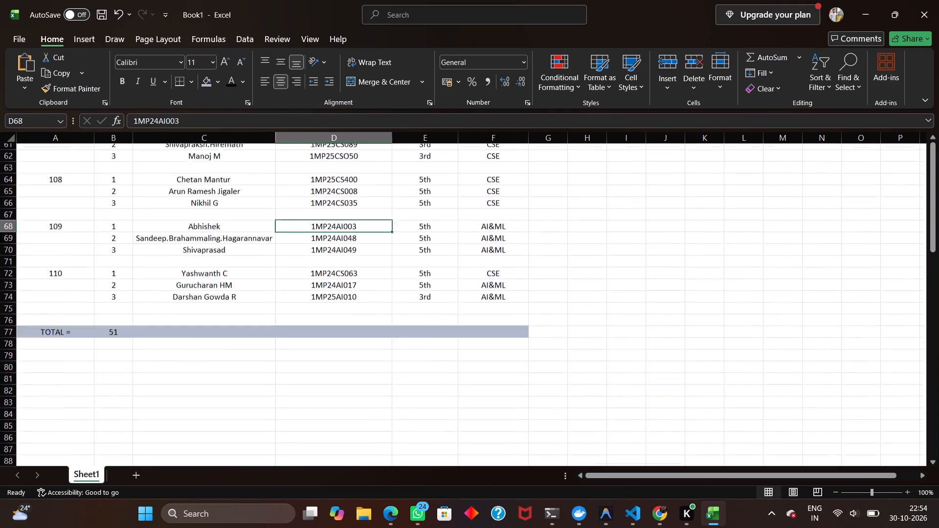
scroll(315, 317, up, 4)
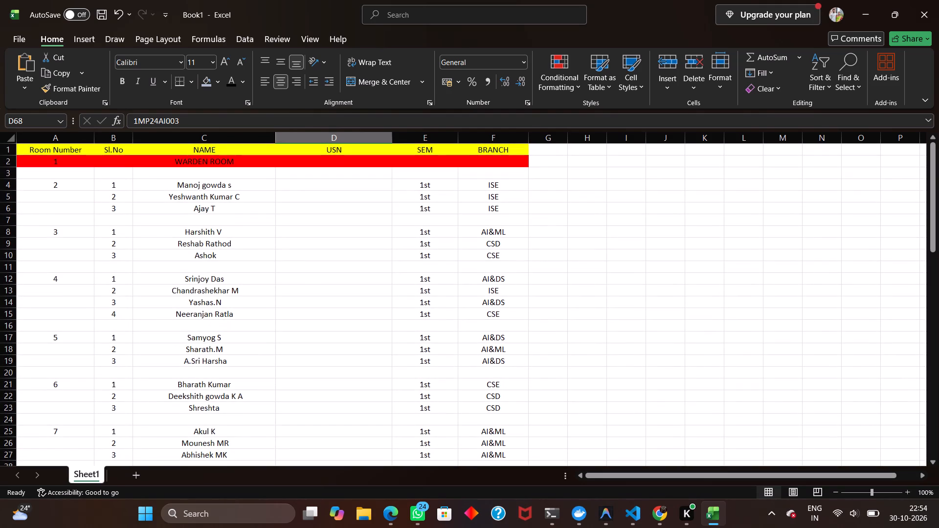
Save the workbook as "BGSCET Boys Hostel Details" in .xlsx format in the OneDrive - Personal Documents folder.
right_click(228, 22)
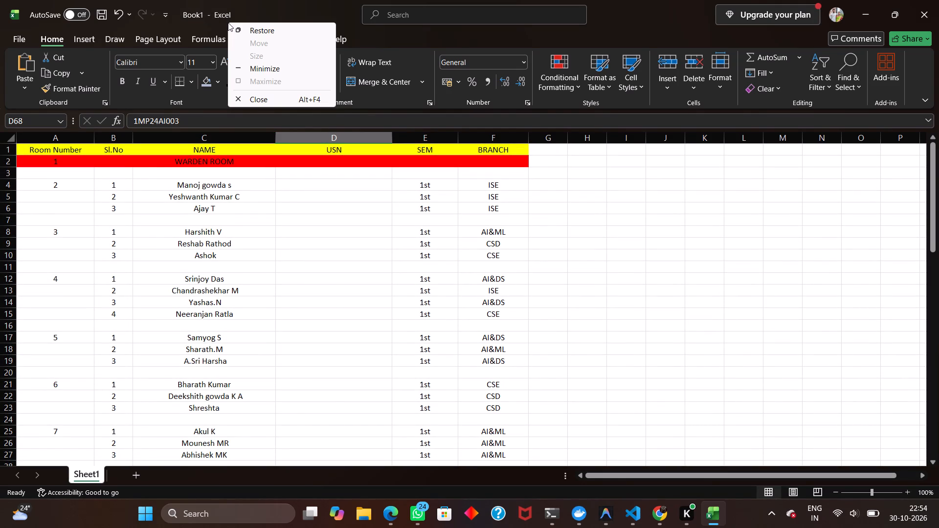
click(202, 15)
right_click(202, 15)
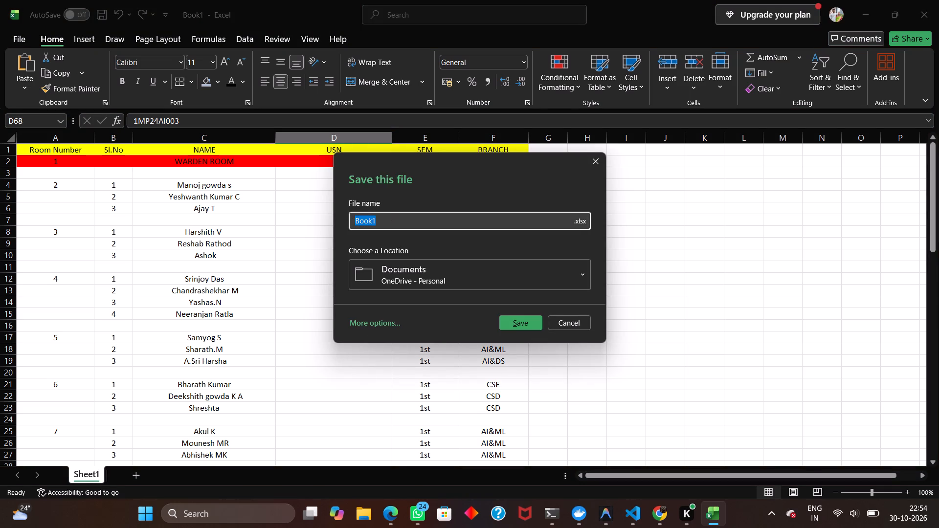
key(shift+b)
text(GSCET)
key(space)
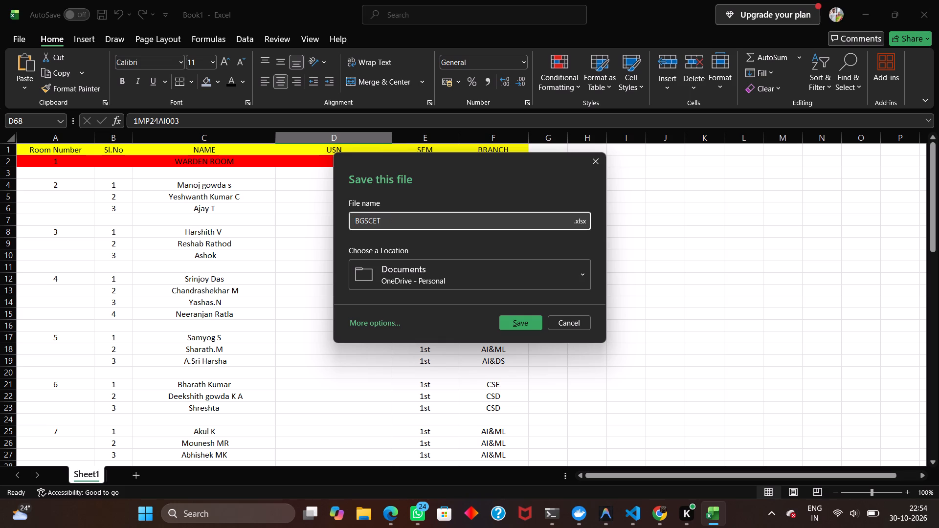
text(BOYS)
key(BackSpace)
key(BackSpace)
key(BackSpace)
text(oys)
key(space)
text(Hostel)
key(space)
text(Details)
click(519, 321)
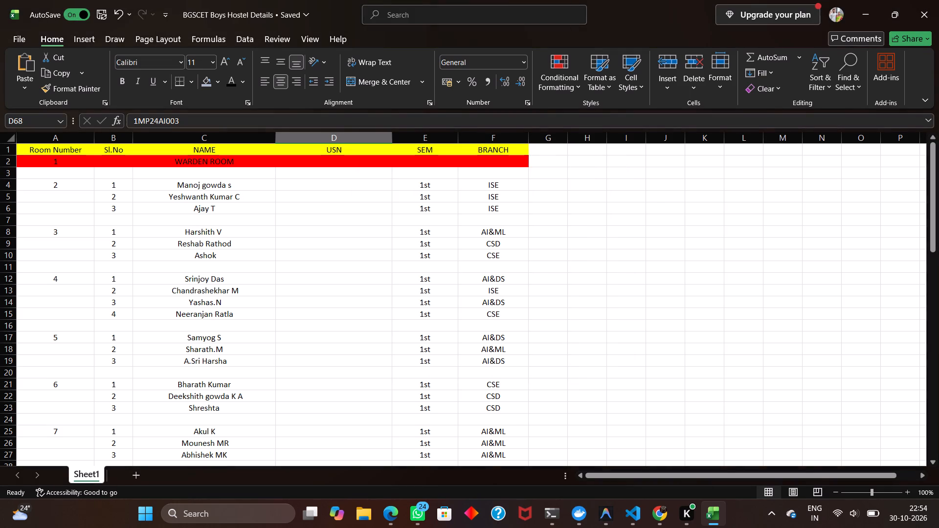
Look over the saved sheet's room entries and TOTAL row once more.
scroll(439, 335, down, 6)
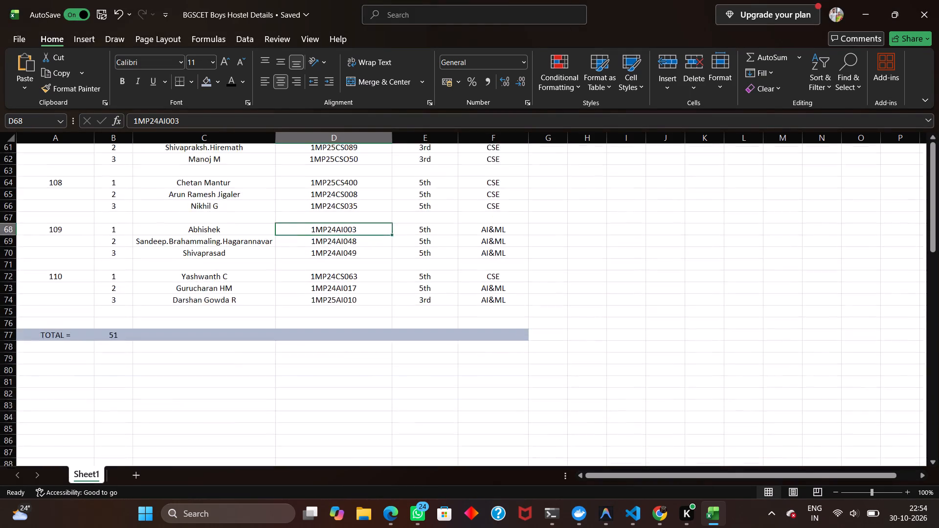
scroll(439, 335, up, 3)
scroll(439, 335, down, 1)
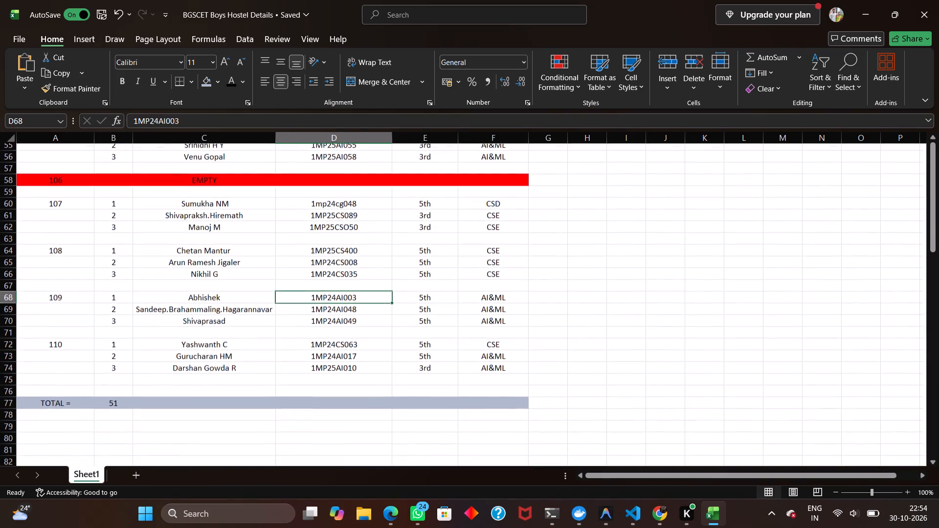
scroll(439, 335, up, 1)
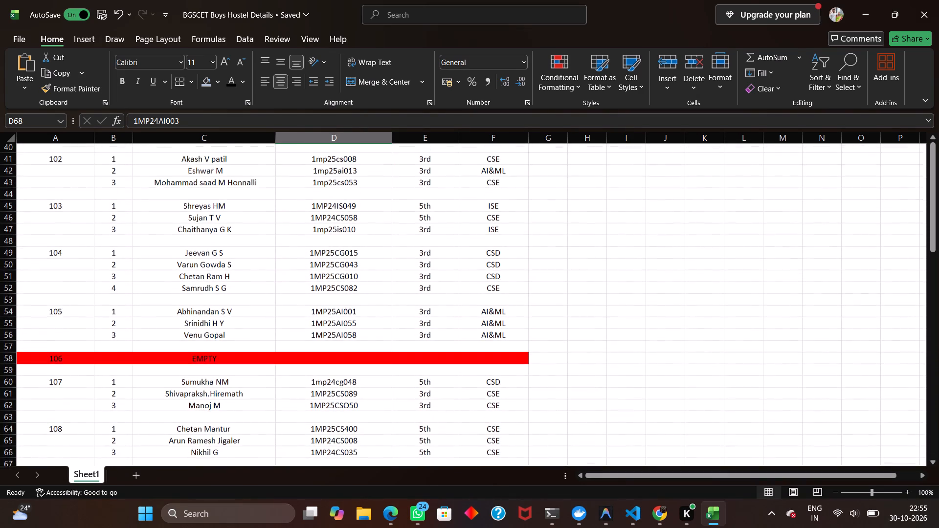
scroll(439, 335, up, 4)
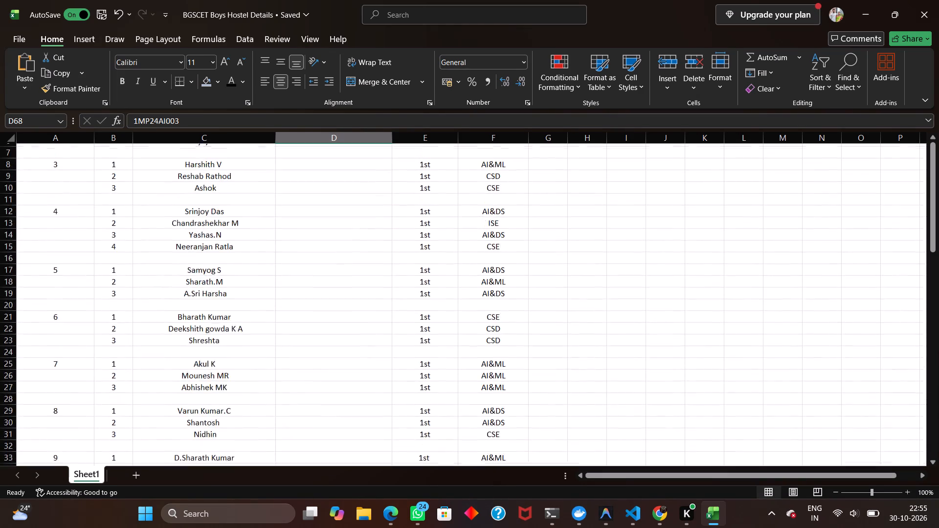
Save a copy of the workbook as a PDF named "BGSCET Boys Hostel Details" in the Documents folder.
scroll(439, 335, up, 1)
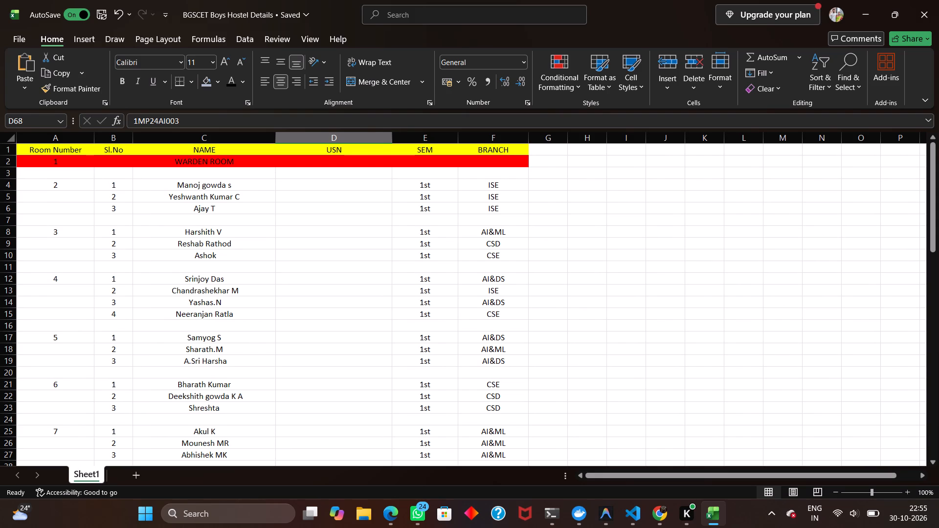
click(23, 41)
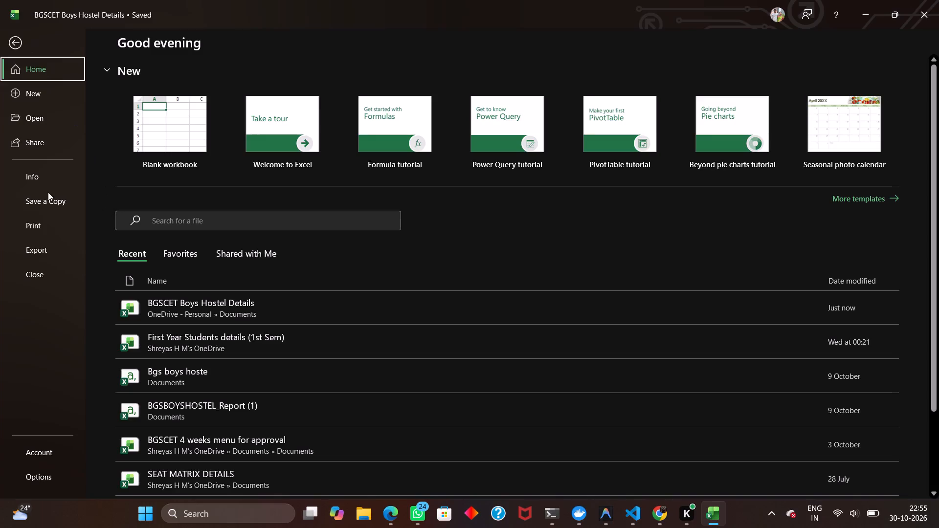
click(50, 199)
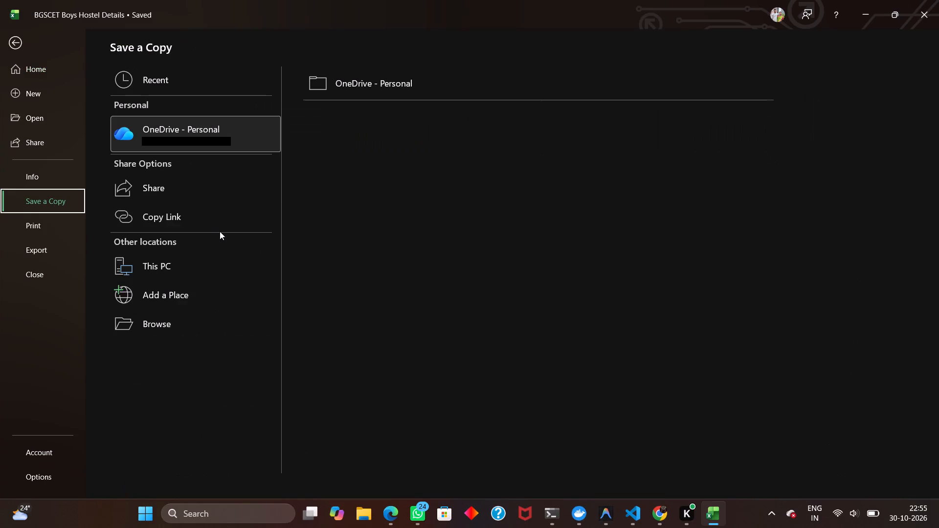
click(182, 259)
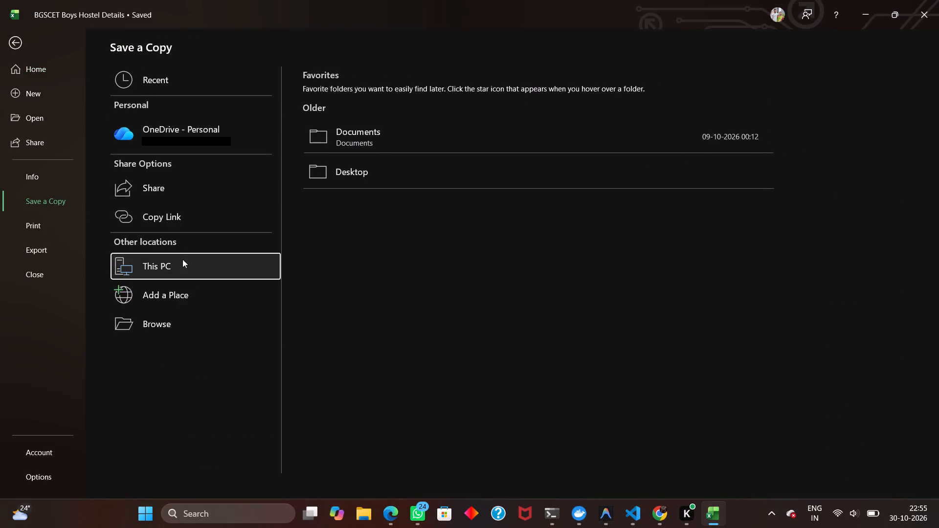
click(376, 141)
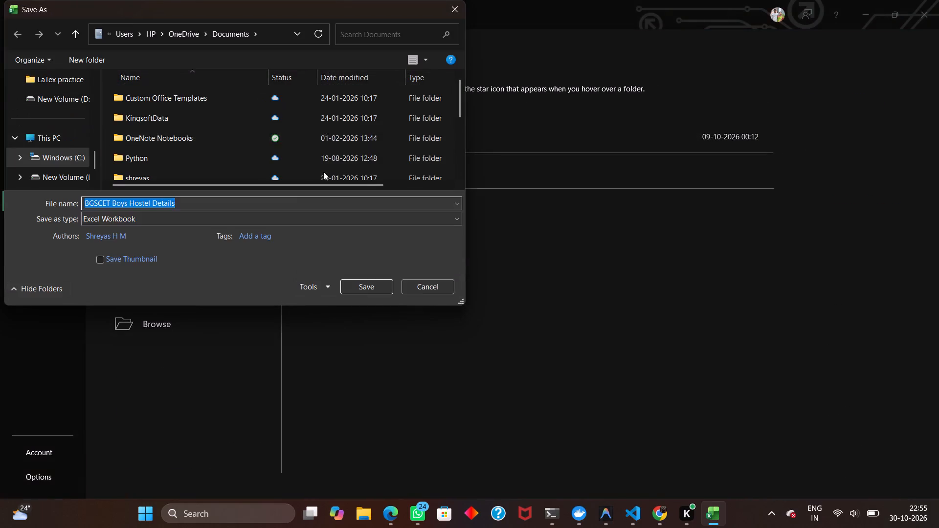
click(240, 220)
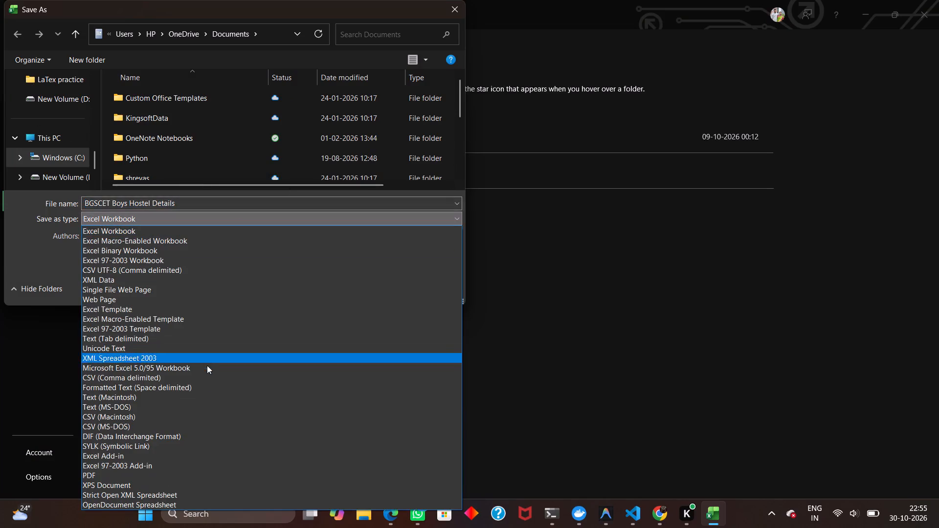
click(195, 475)
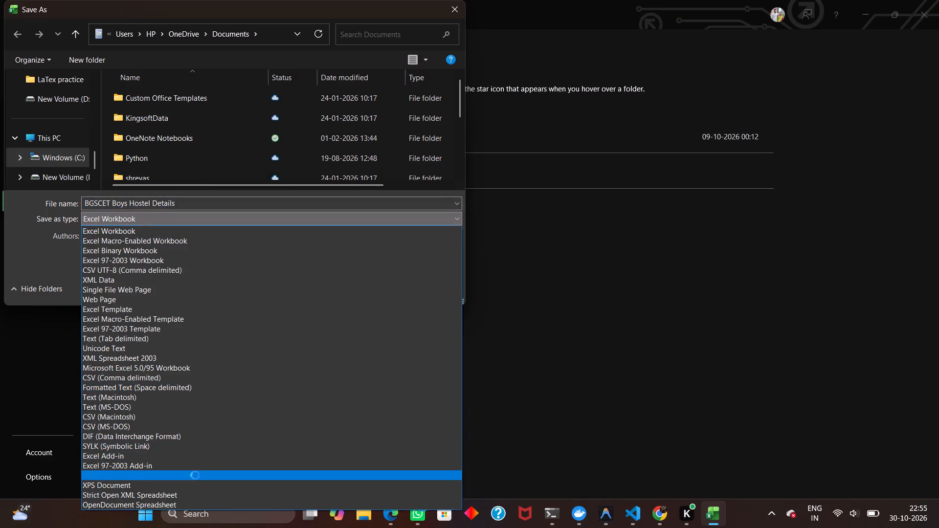
click(359, 336)
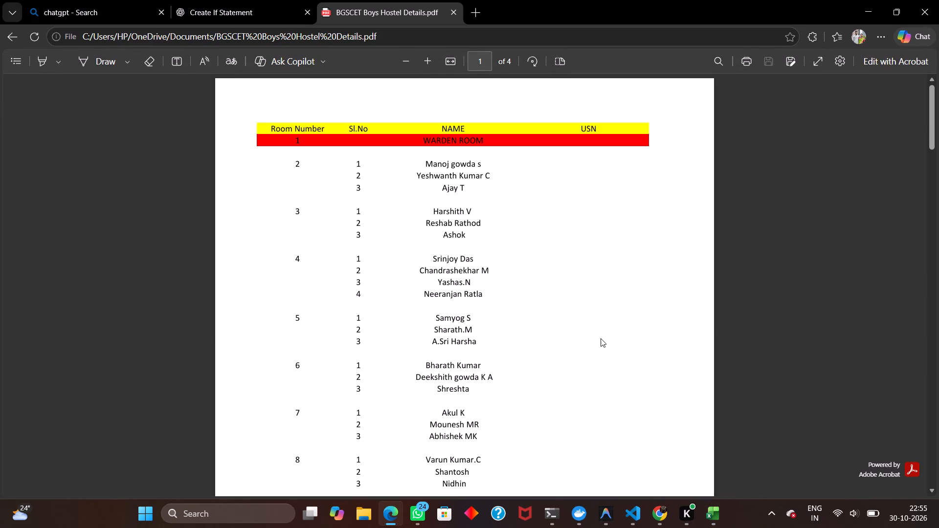
Review the exported PDF's pages in Edge, checking how the room table's columns and TOTAL row are laid out.
scroll(601, 338, down, 4)
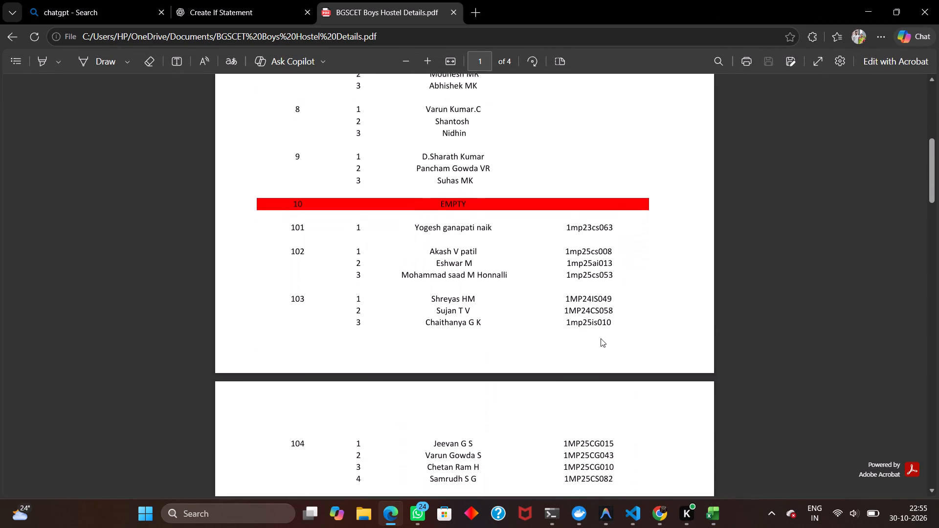
scroll(601, 338, down, 6)
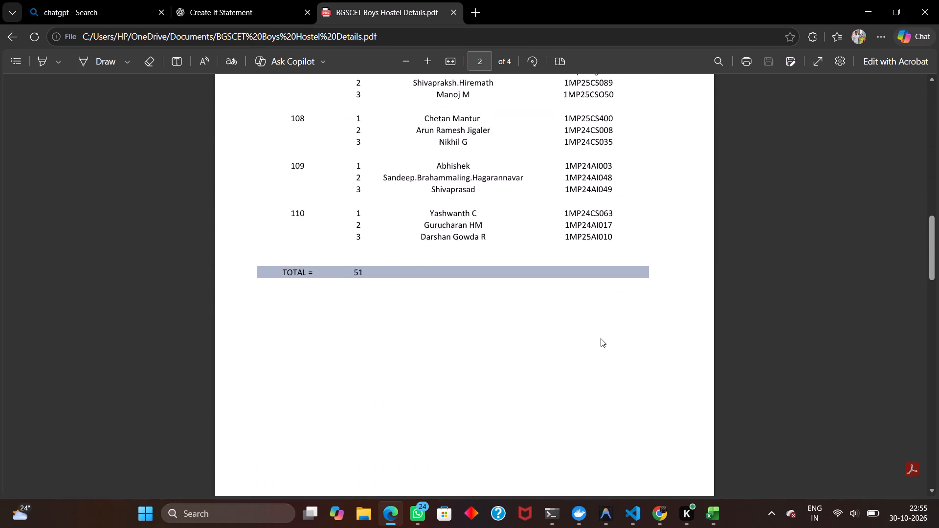
scroll(601, 338, up, 10)
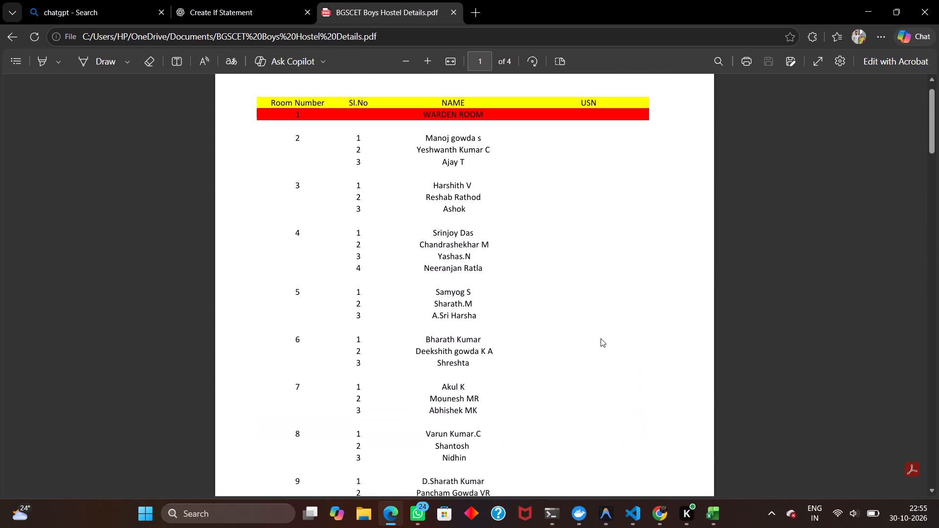
scroll(601, 338, down, 12)
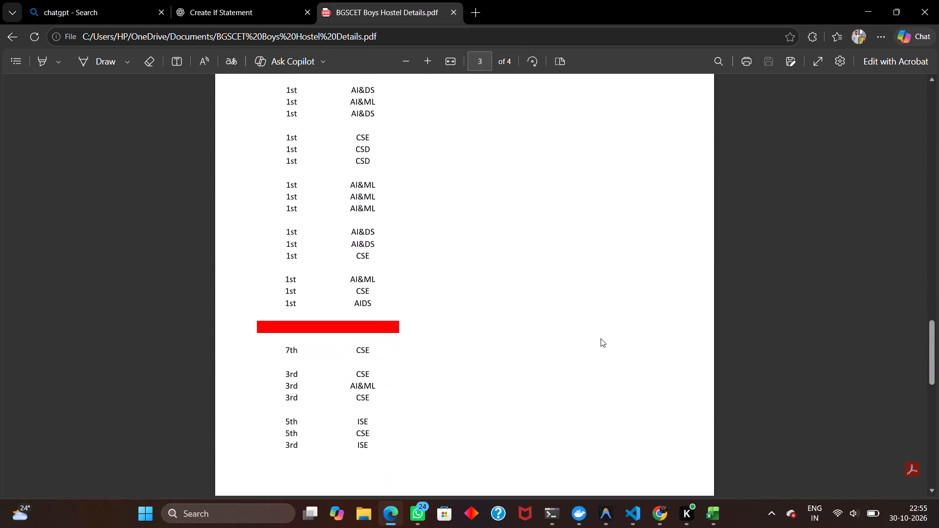
scroll(601, 338, up, 7)
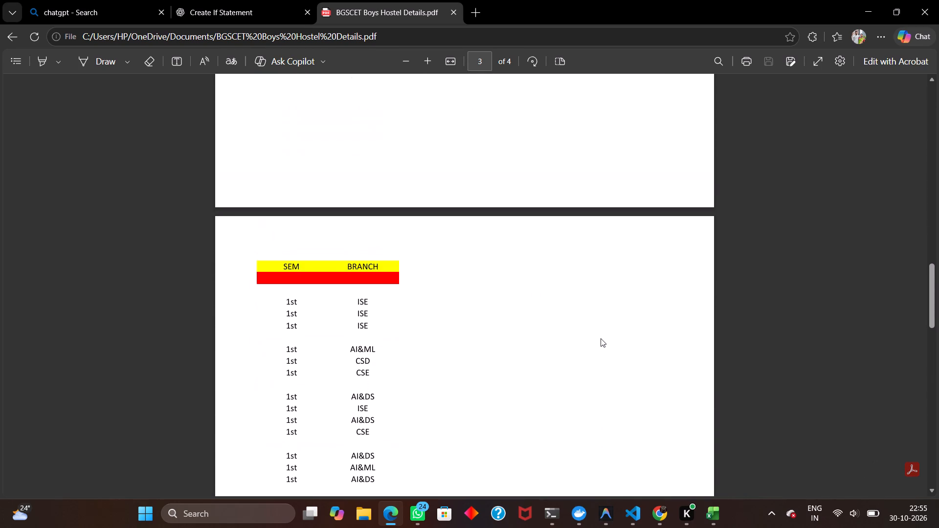
scroll(601, 338, up, 1)
Switch back to the Excel workbook and left-align the whole table A1:F77, from the header through the TOTAL row.
key(alt+Tab)
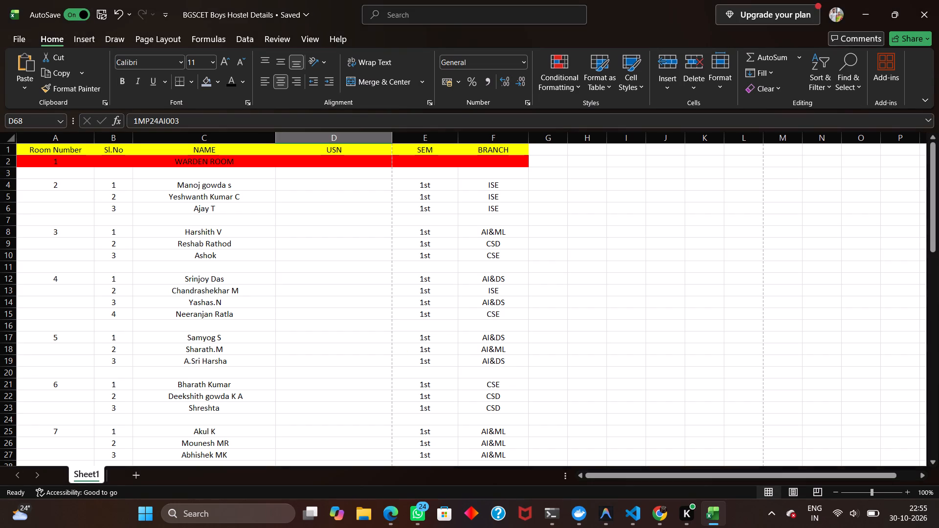
scroll(372, 212, right, 1)
drag(53, 151, 321, 419)
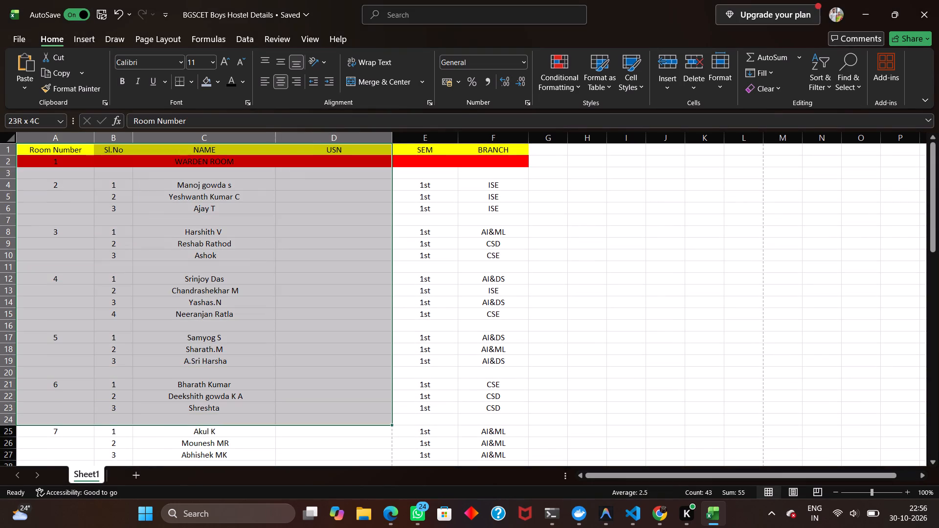
drag(321, 419, 336, 523)
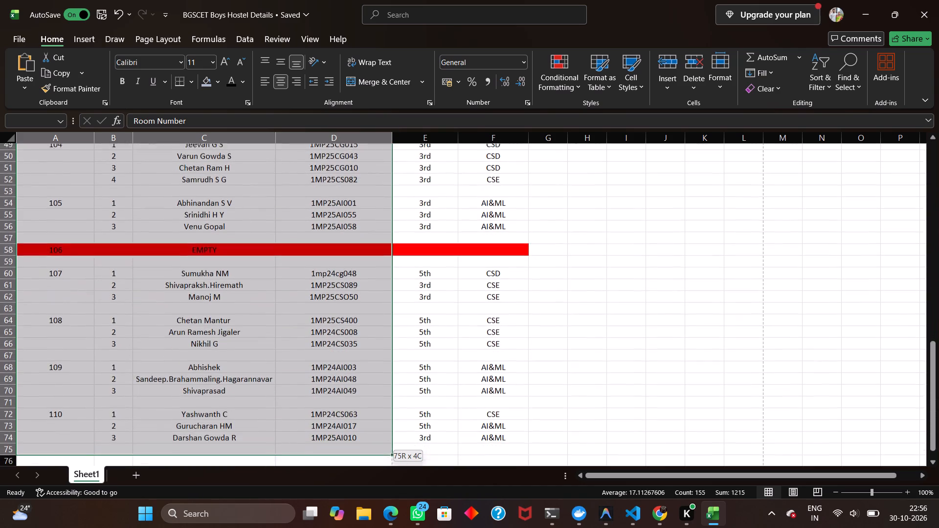
drag(336, 523, 398, 288)
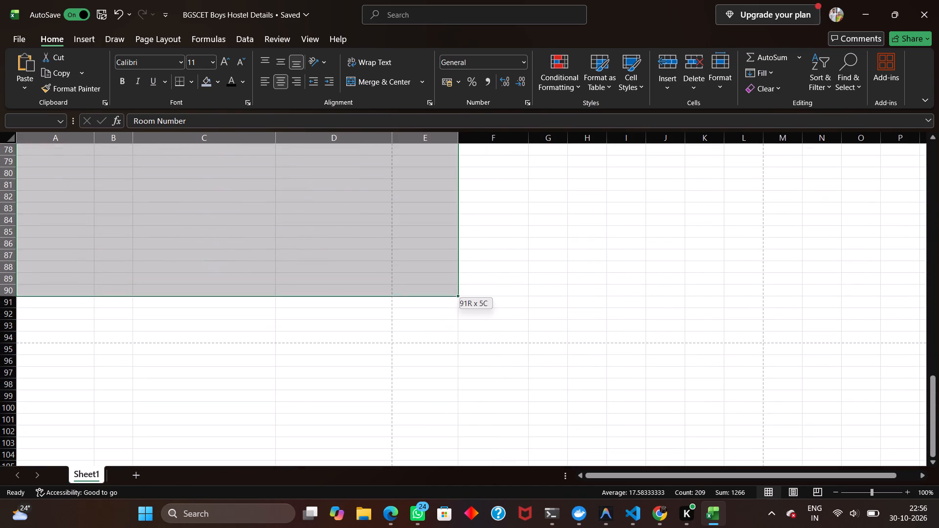
drag(398, 288, 381, 117)
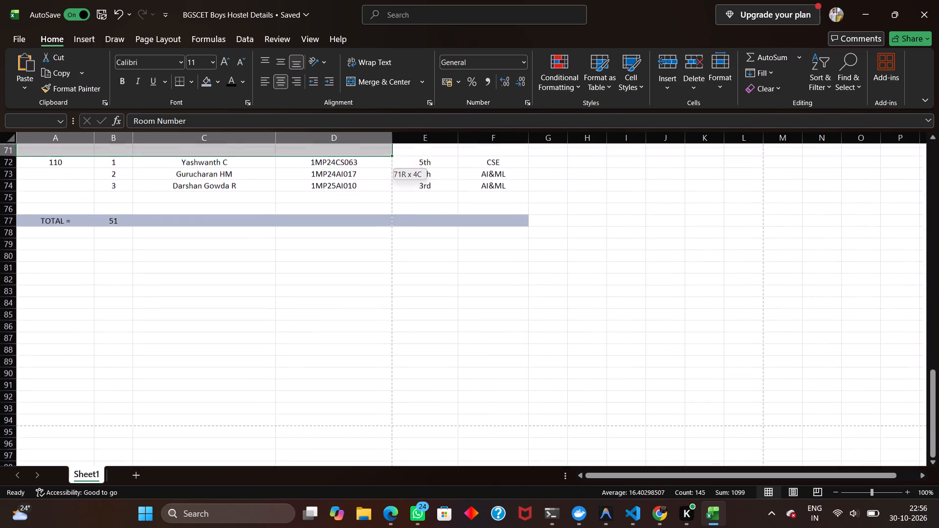
drag(381, 117, 520, 283)
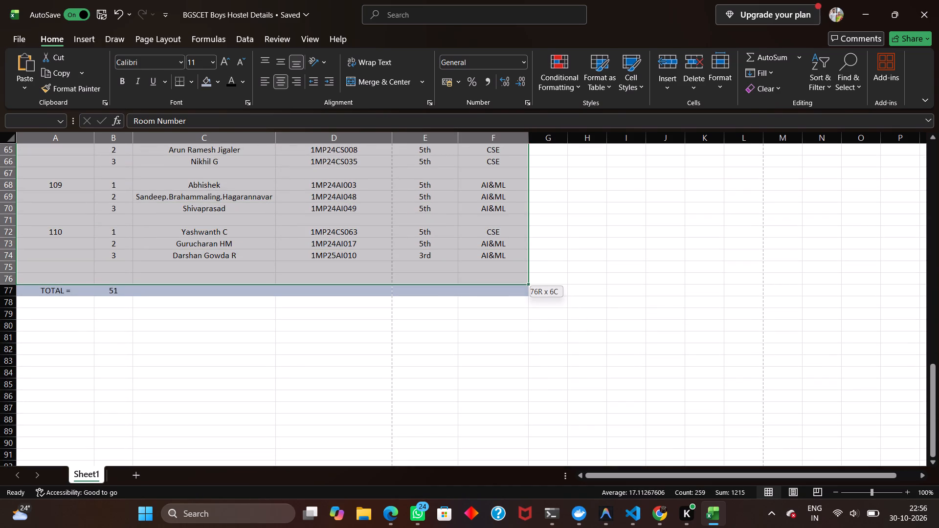
drag(520, 283, 522, 288)
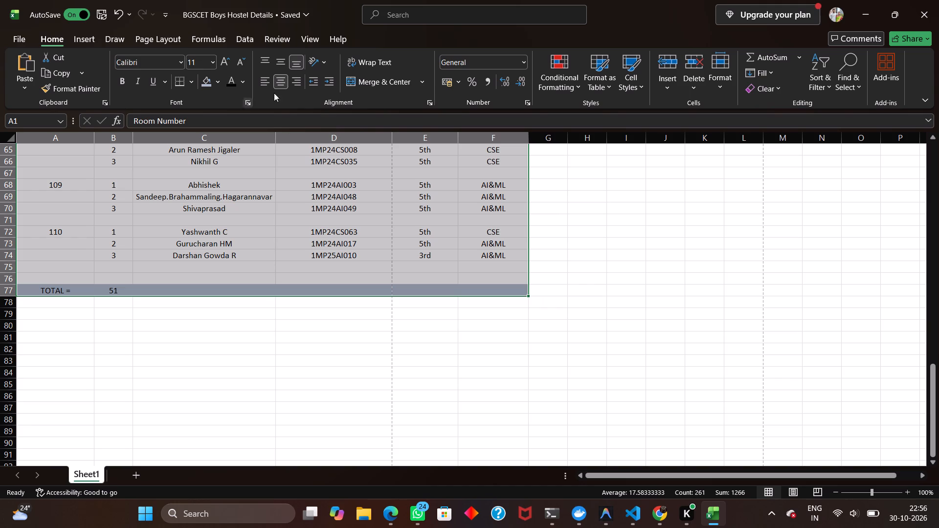
click(266, 86)
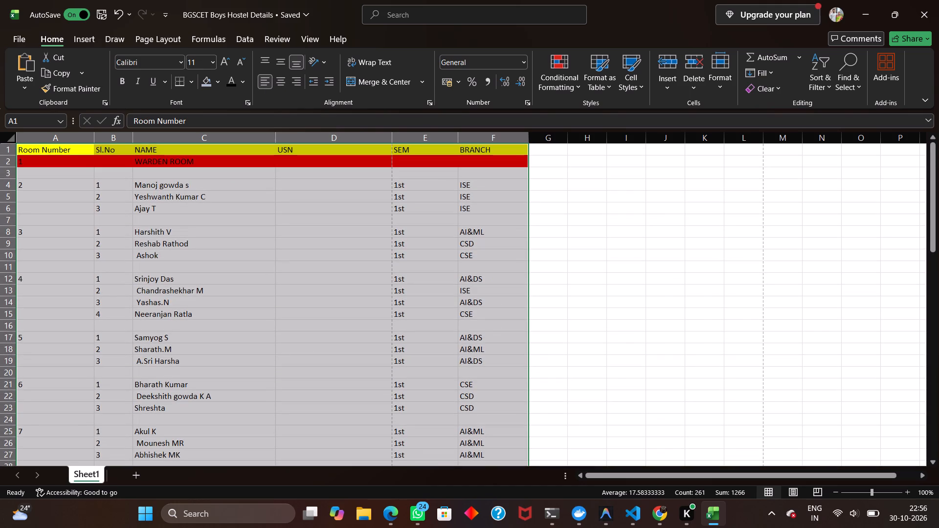
click(317, 289)
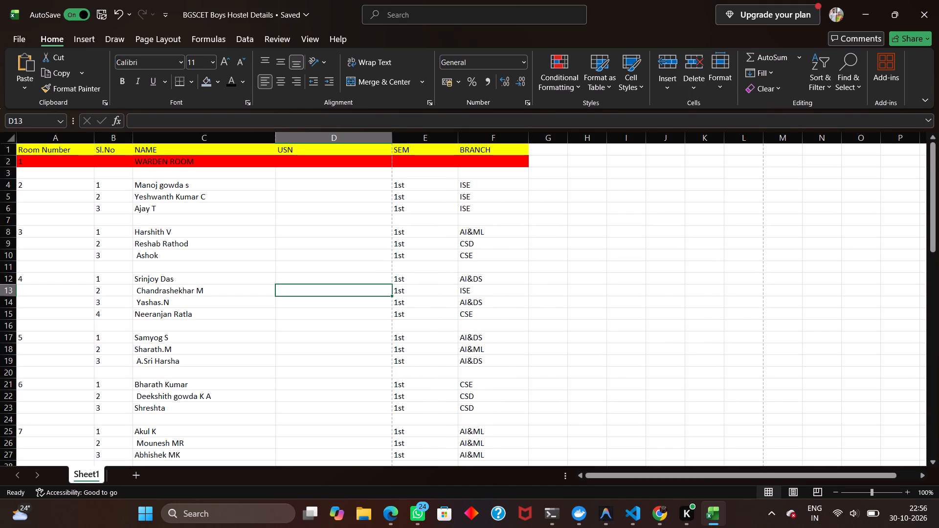
Narrow the Room Number column to a width of about 12.67 and the Sl.No column to about 5.56.
click(75, 152)
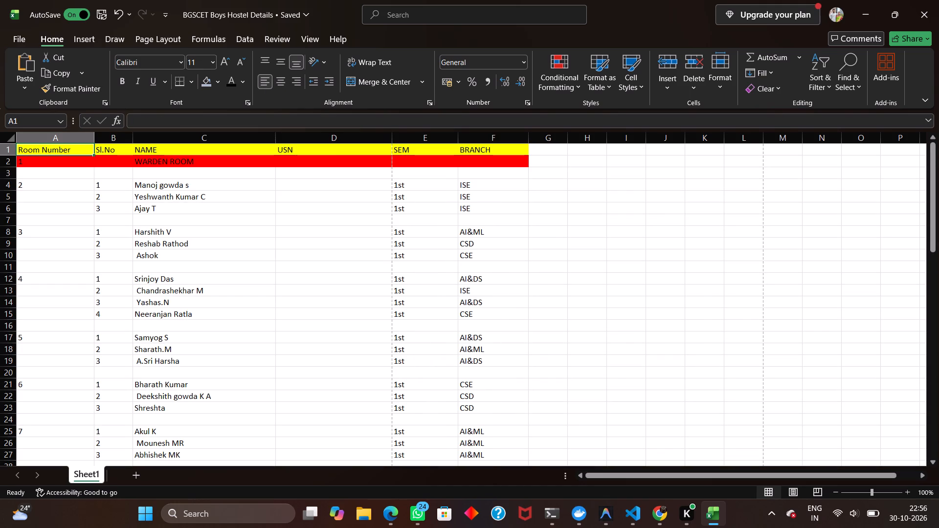
drag(94, 140, 75, 136)
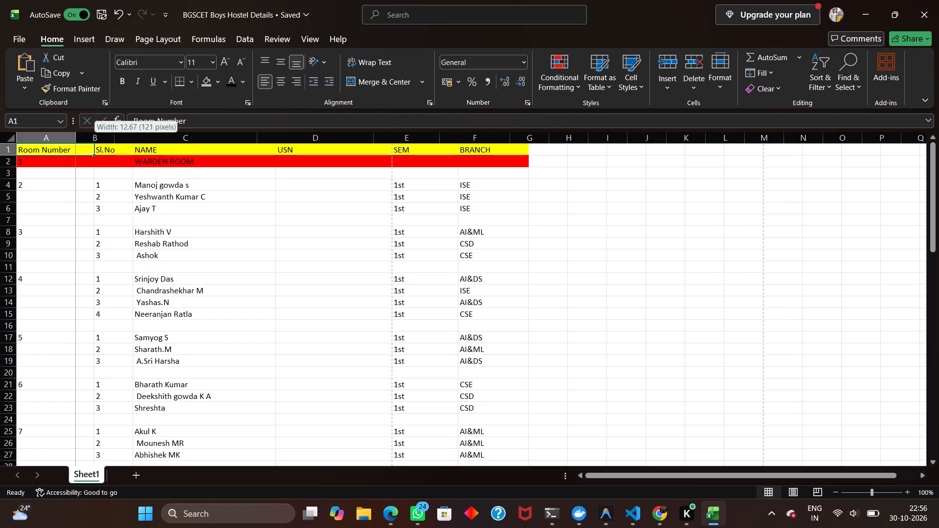
drag(75, 136, 76, 137)
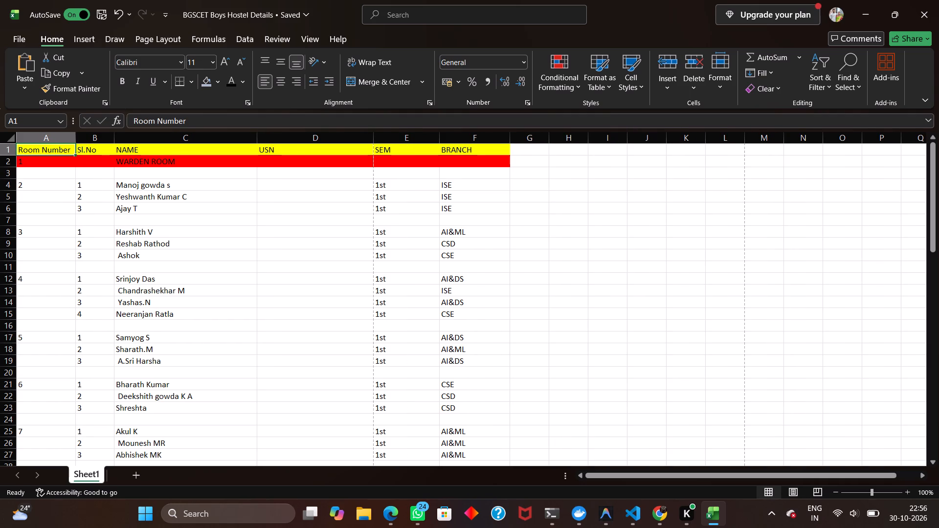
drag(115, 139, 104, 139)
Check the entries down to the TOTAL row and narrow the NAME column slightly to fit its longest name.
click(246, 139)
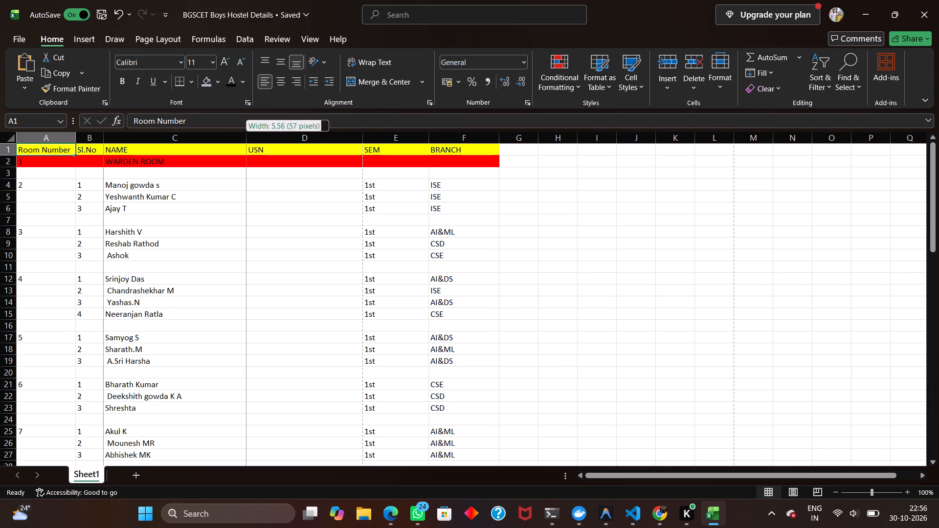
scroll(222, 313, down, 3)
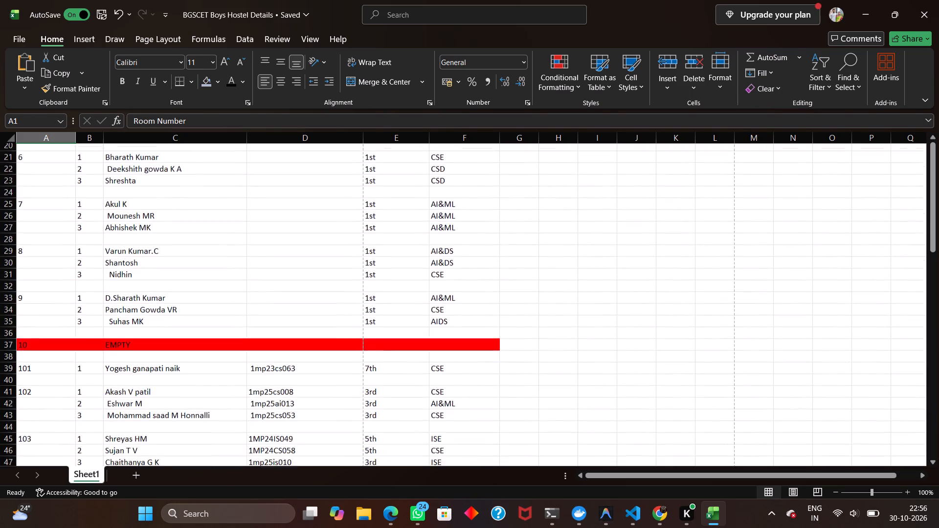
scroll(222, 313, down, 3)
scroll(222, 313, up, 1)
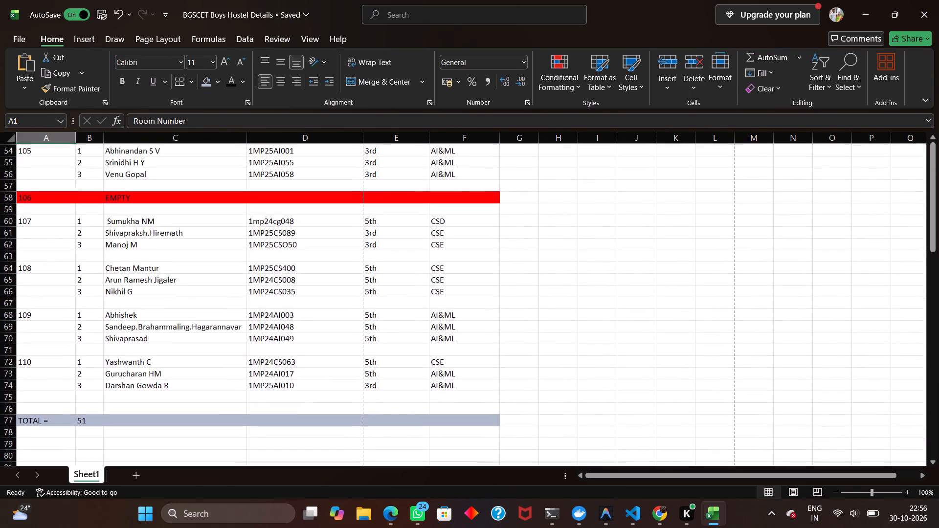
scroll(222, 313, up, 1)
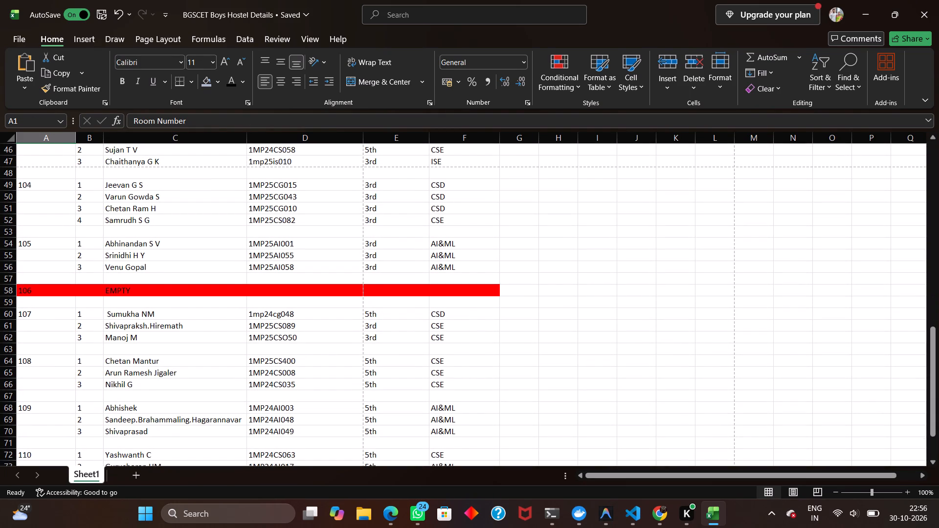
click(246, 136)
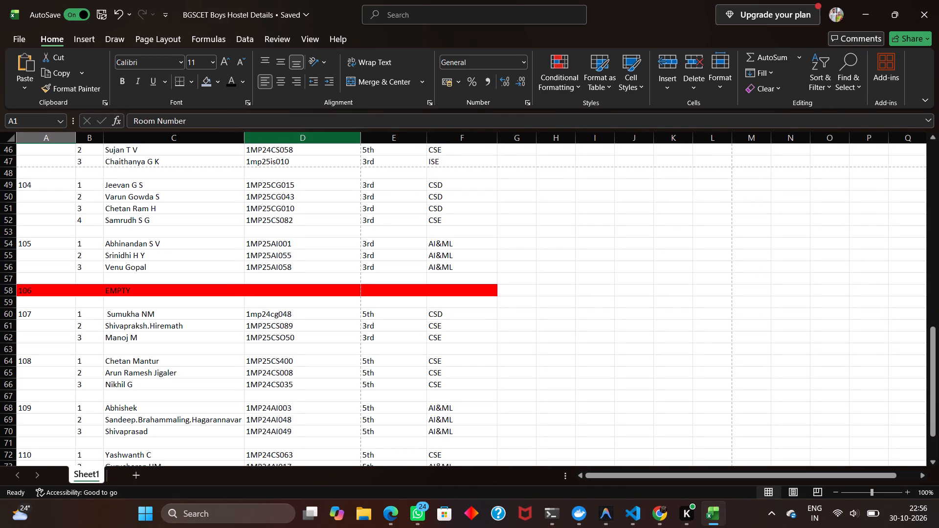
Narrow the USN column to a width of about 14.44, and tighten the SEM and BRANCH columns around their entries.
drag(362, 139, 338, 142)
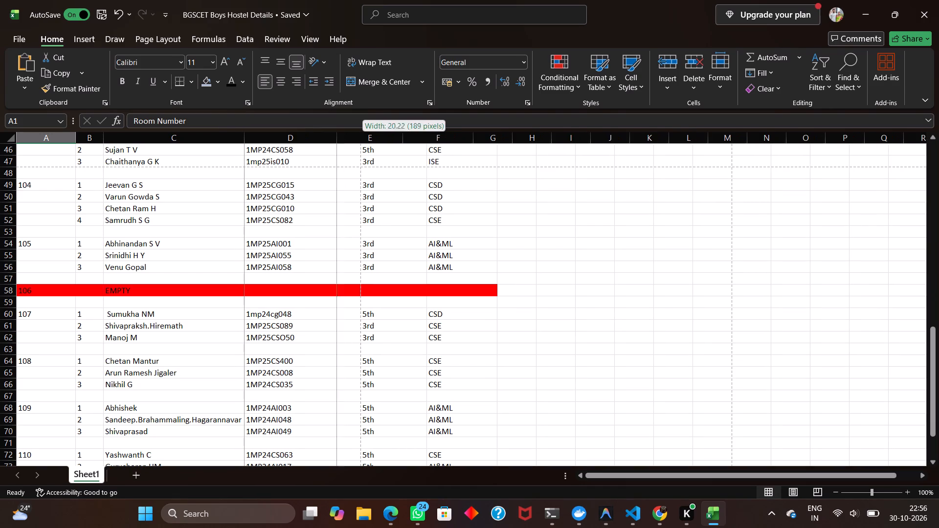
drag(338, 142, 313, 140)
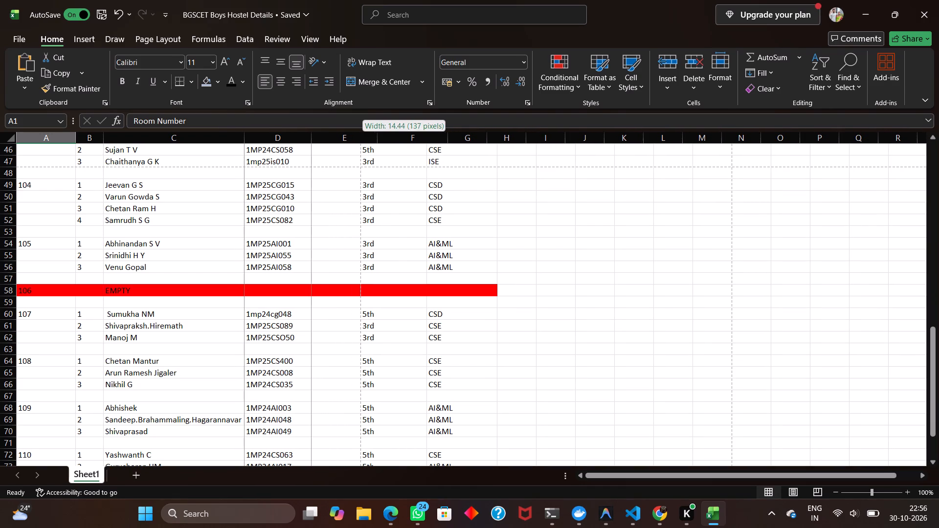
drag(313, 140, 313, 140)
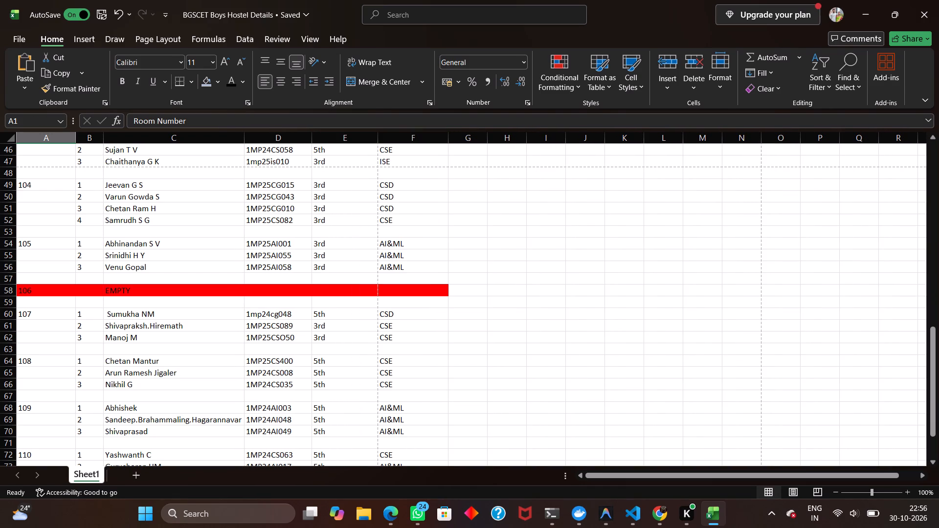
drag(379, 137, 354, 138)
drag(423, 138, 400, 138)
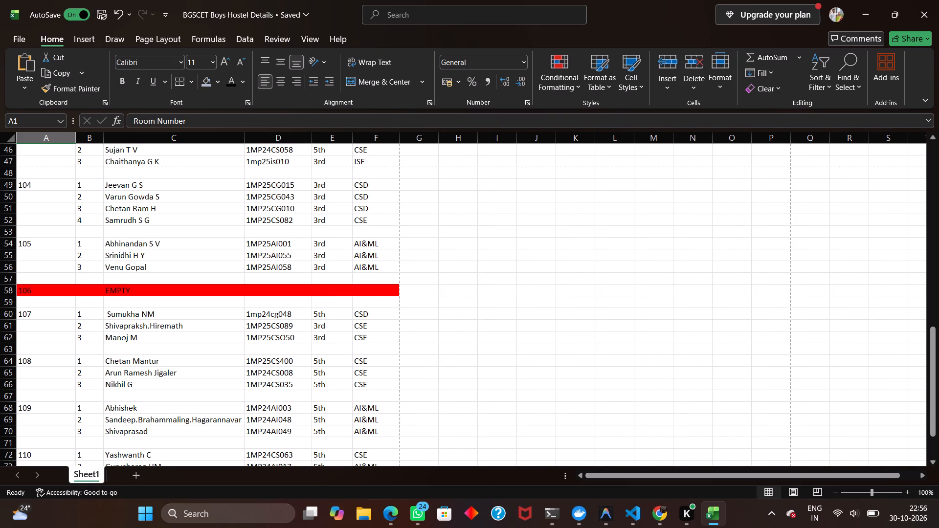
Center-align the whole table A1:F77, from the header through the TOTAL row.
scroll(270, 190, up, 5)
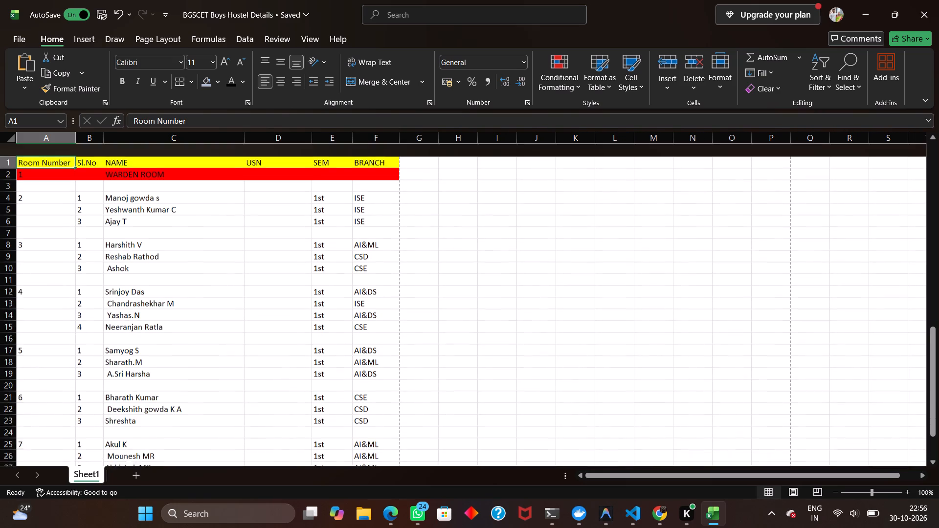
drag(49, 149, 210, 284)
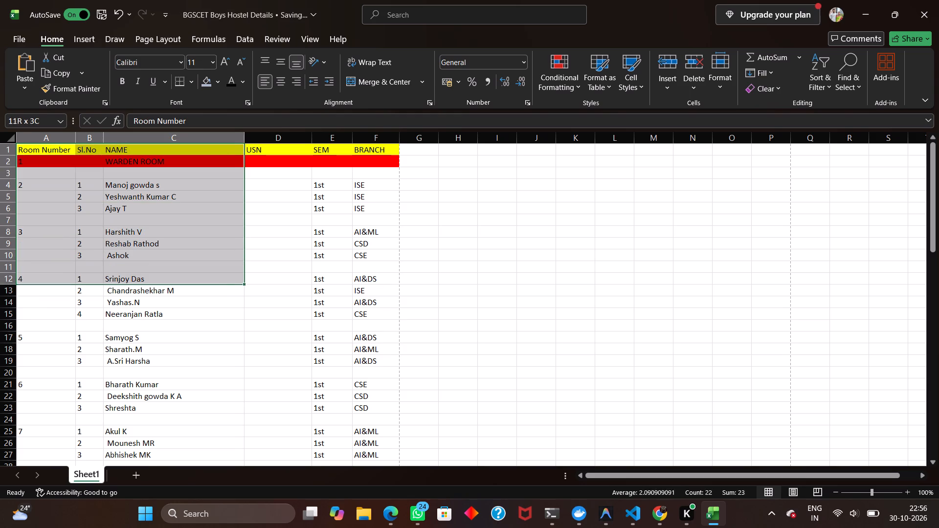
drag(210, 284, 315, 513)
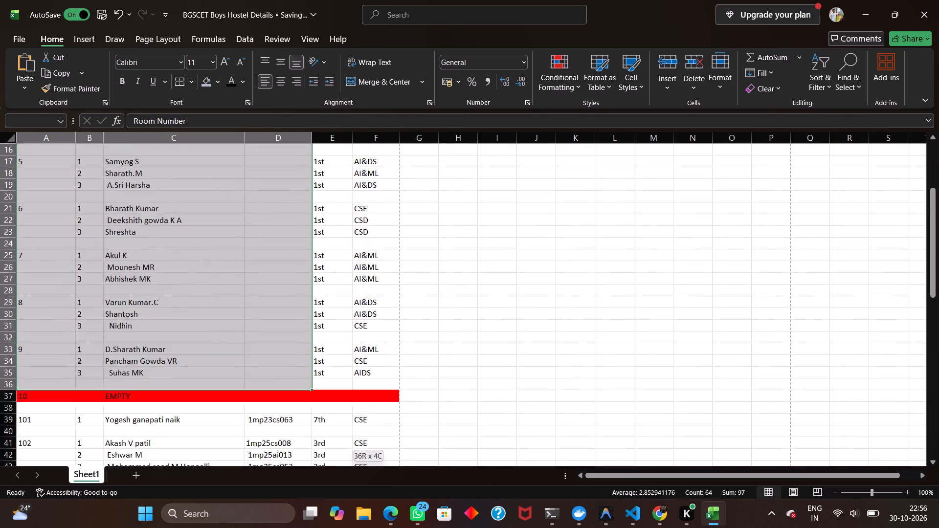
drag(315, 513, 357, 468)
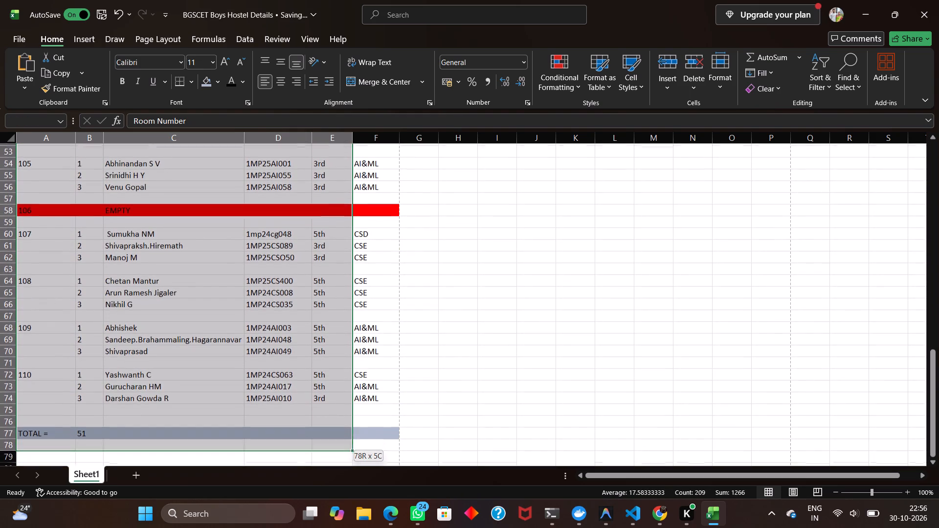
drag(357, 468, 365, 416)
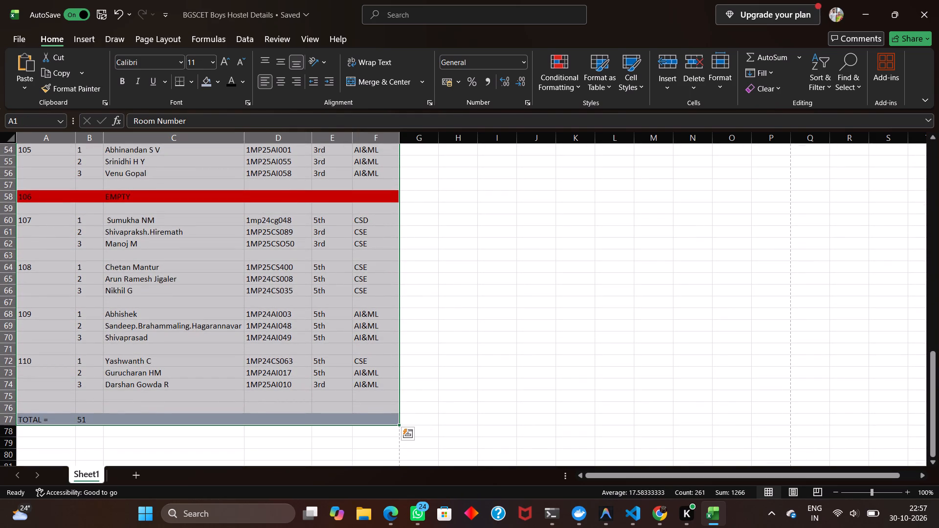
click(279, 86)
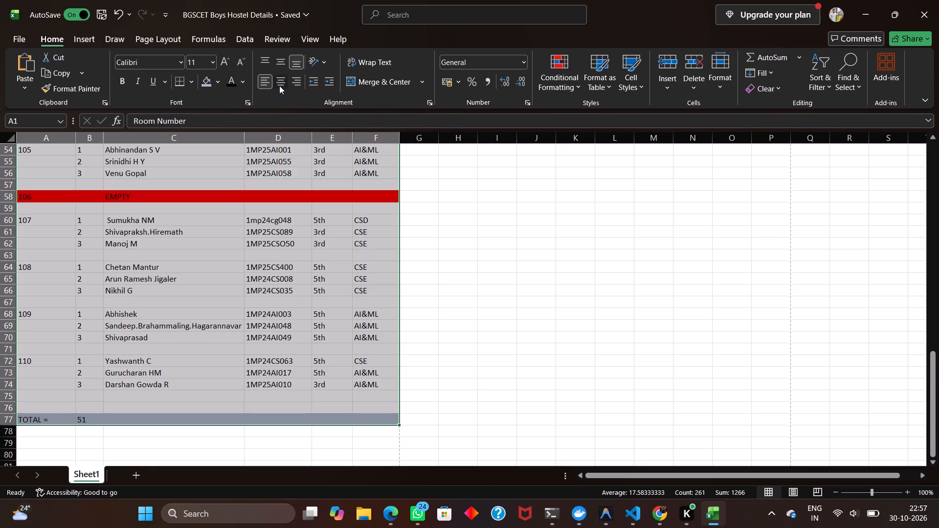
click(452, 316)
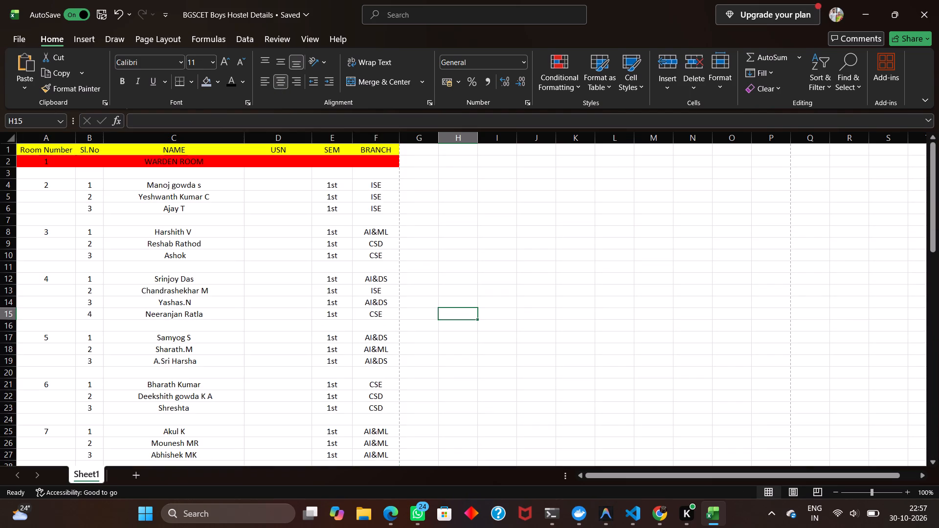
Shorten the Room Number header in cell A1 to "Room No".
click(46, 149)
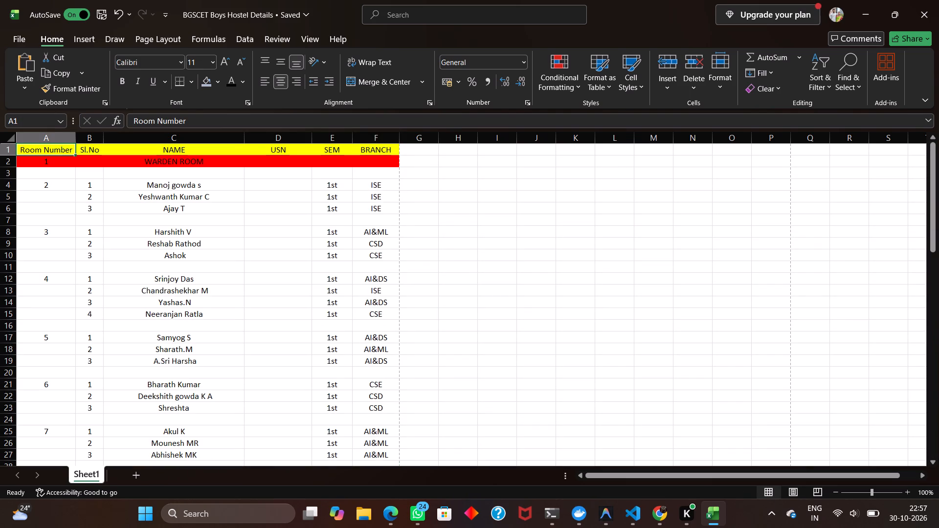
click(197, 120)
key(BackSpace)
key(BackSpace)
key(BackSpace)
key(BackSpace)
key(BackSpace)
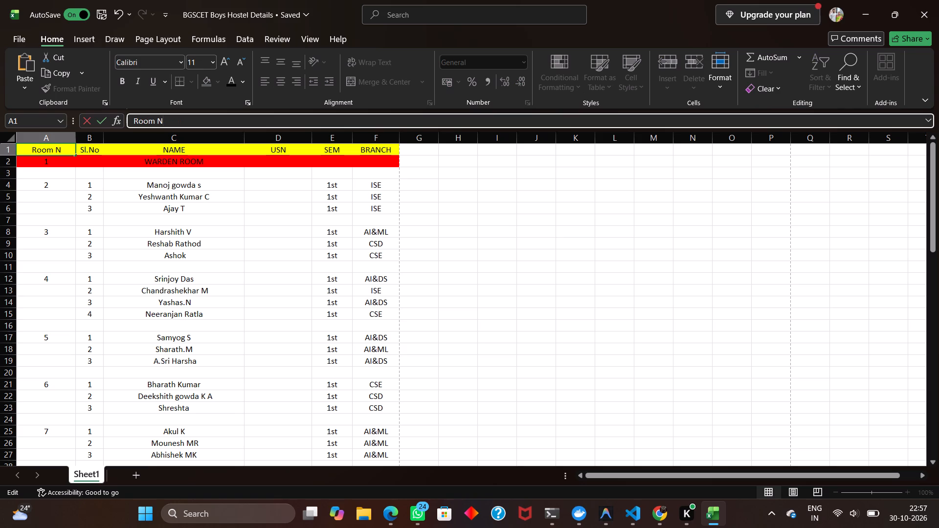
key(o)
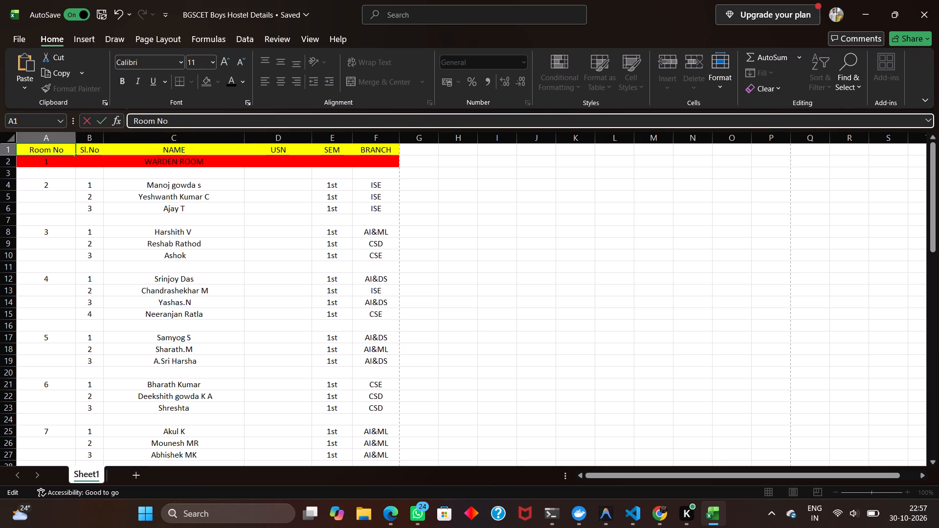
click(211, 198)
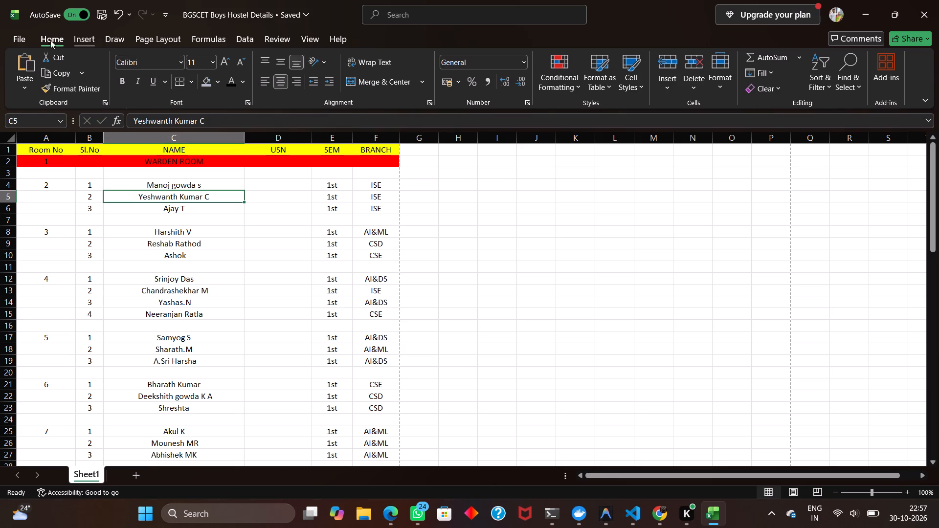
Begin saving a copy of the workbook, with This PC as the save location.
click(15, 36)
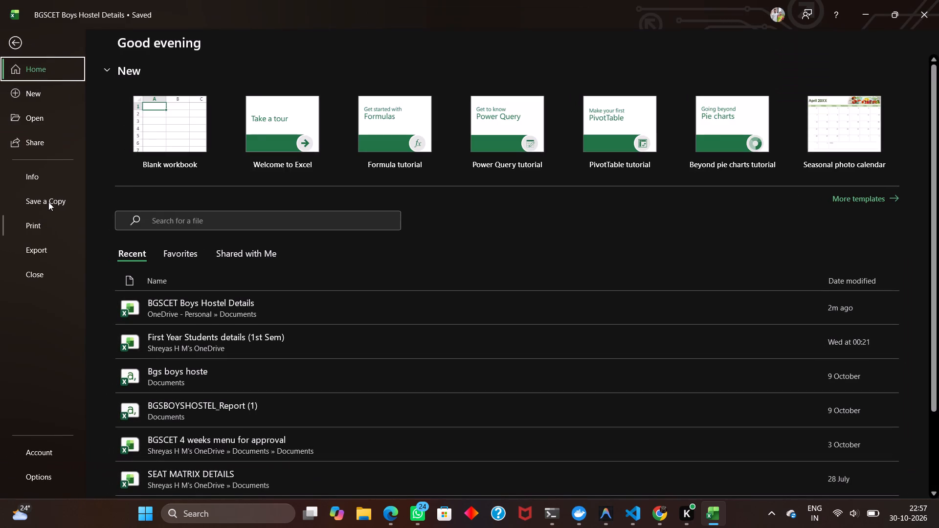
click(49, 200)
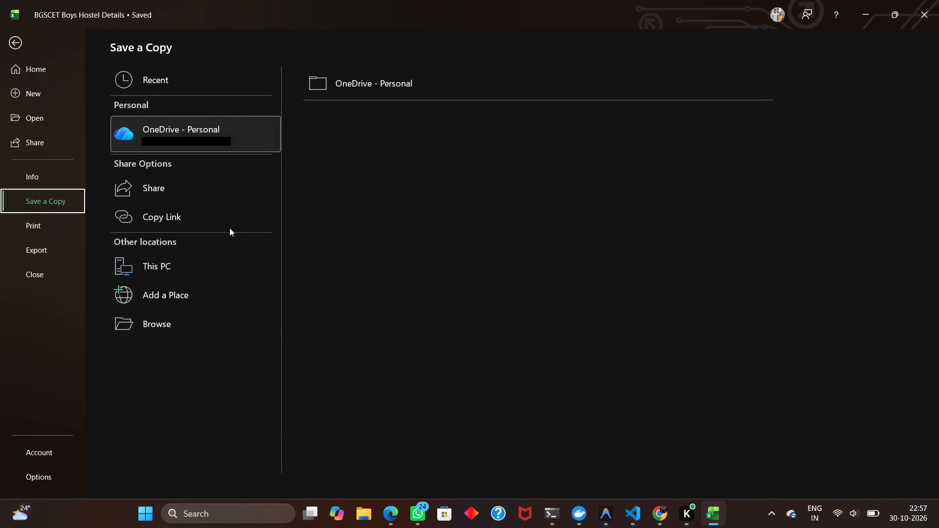
click(218, 242)
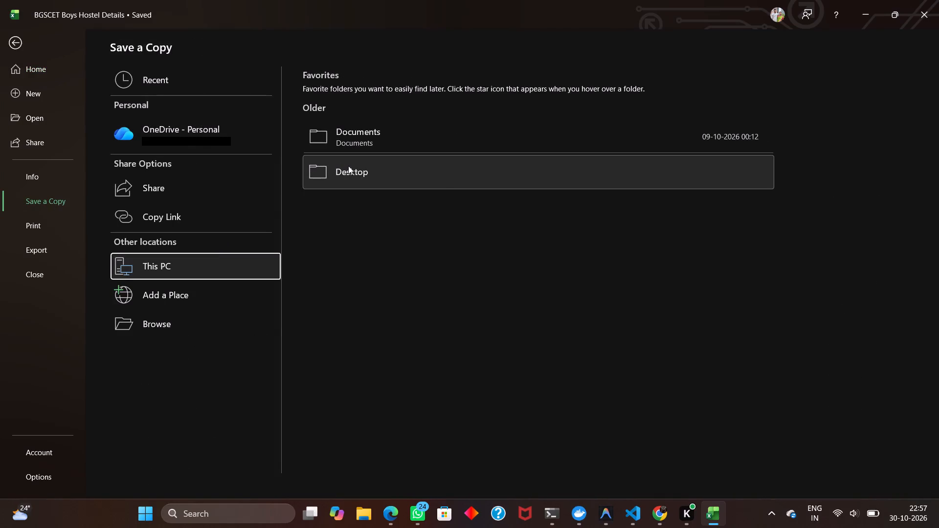
Switch to File Explorer, search the Documents folder for "BGS" to check the existing files, and return to Excel.
click(361, 510)
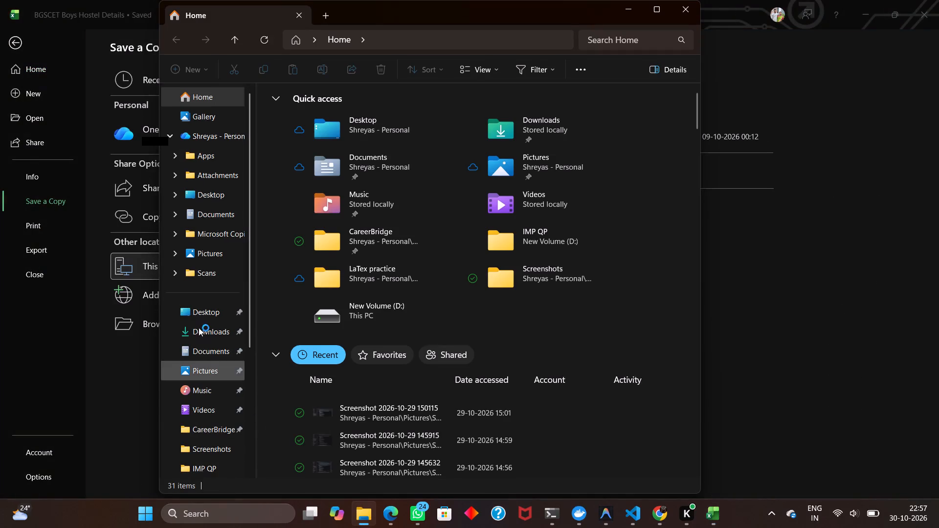
click(206, 347)
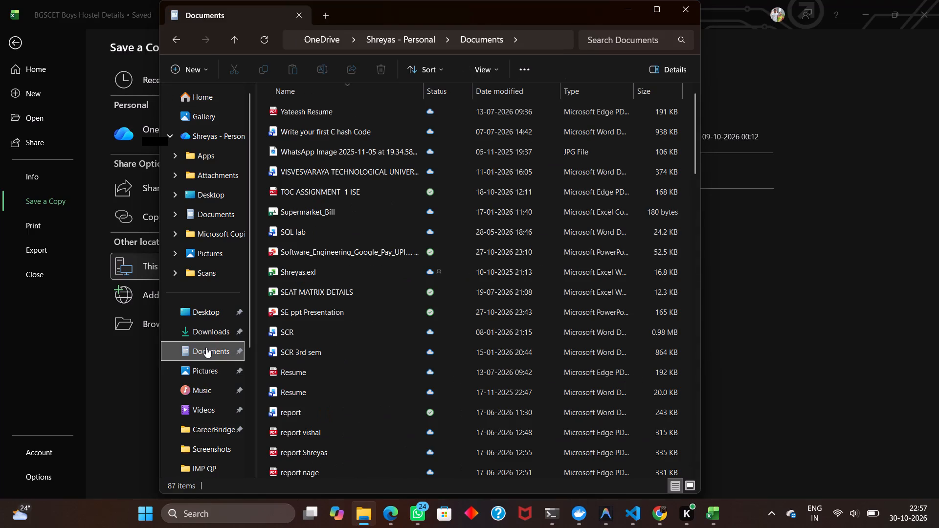
click(622, 43)
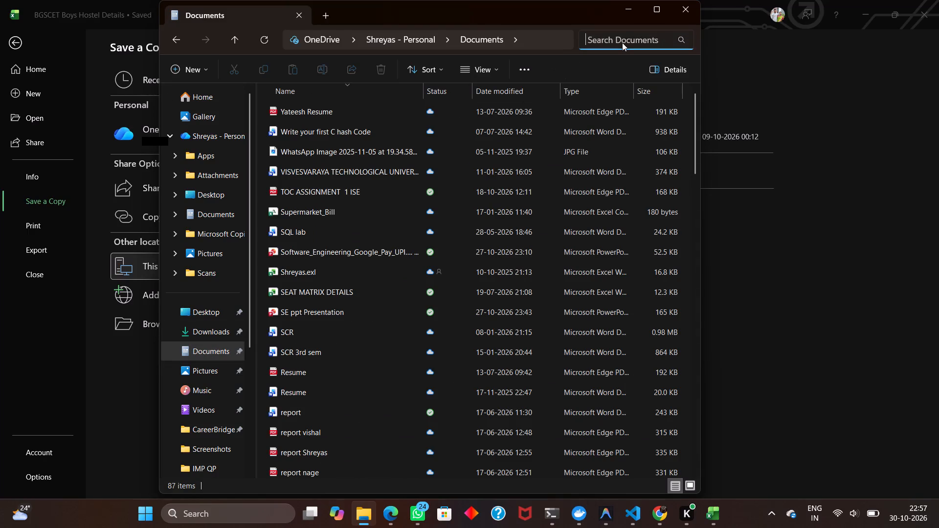
key(shift+b)
text(GS)
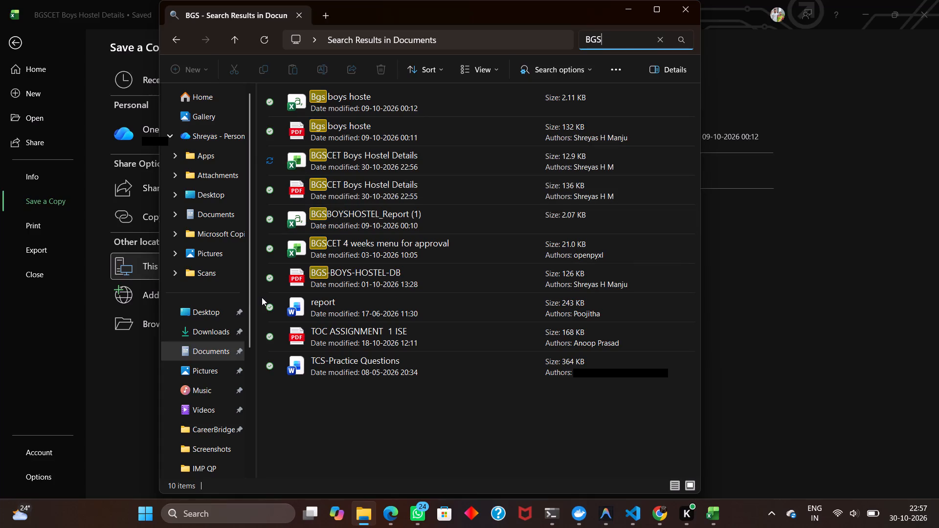
key(alt+Tab)
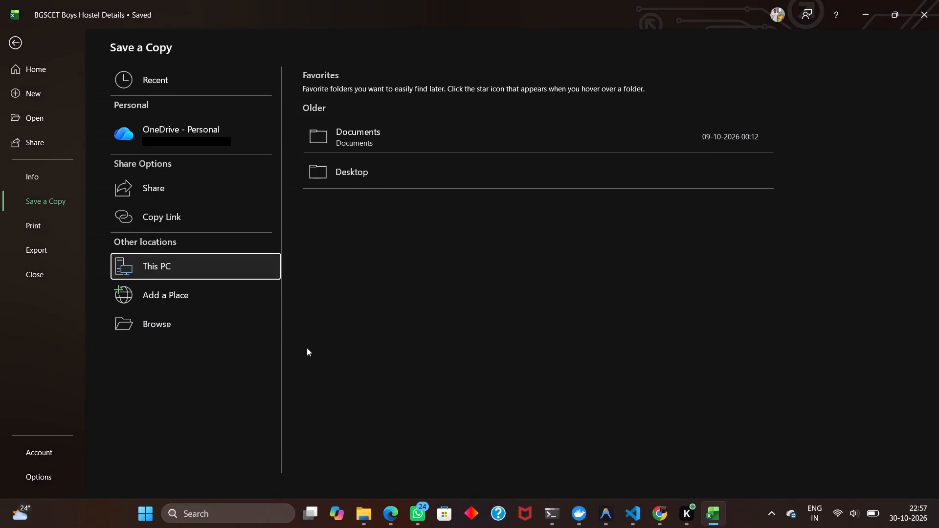
Save the copy in Documents as a PDF named BGSCET Boys Hostel Details, replacing the existing file.
click(375, 133)
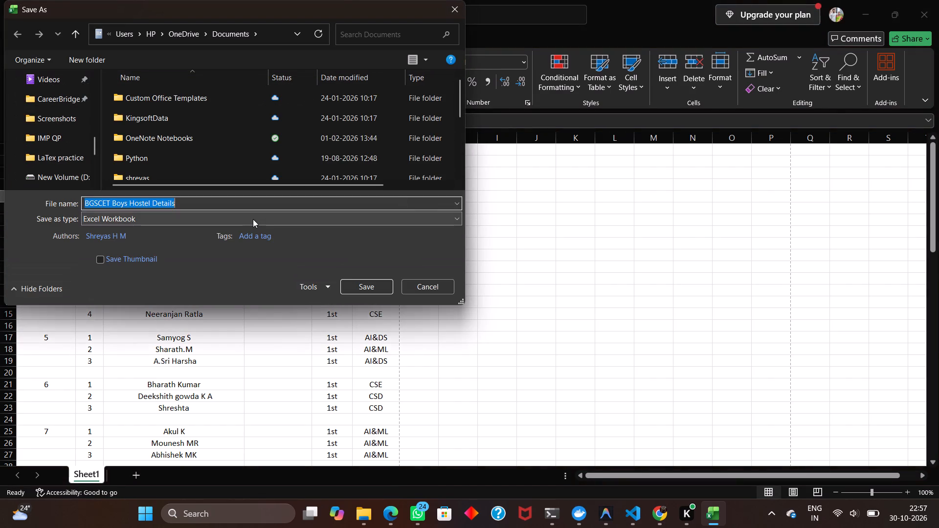
click(249, 219)
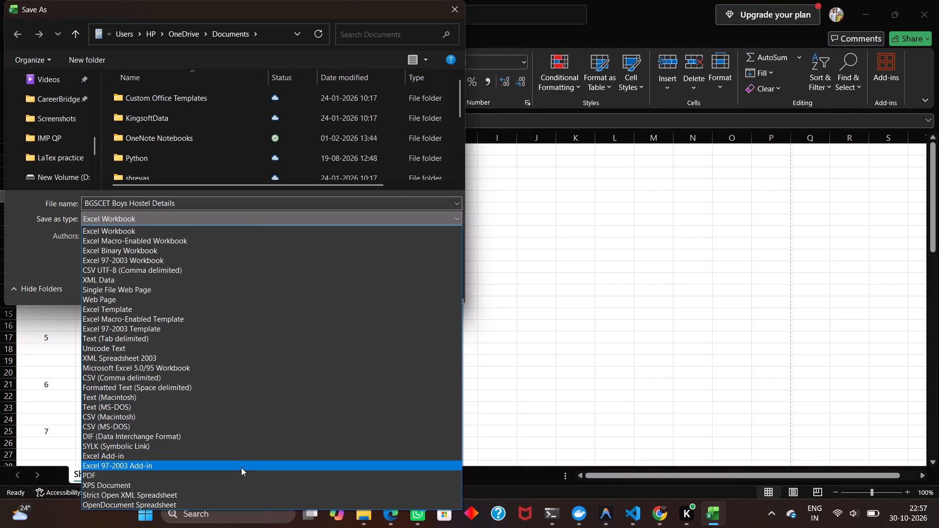
click(241, 475)
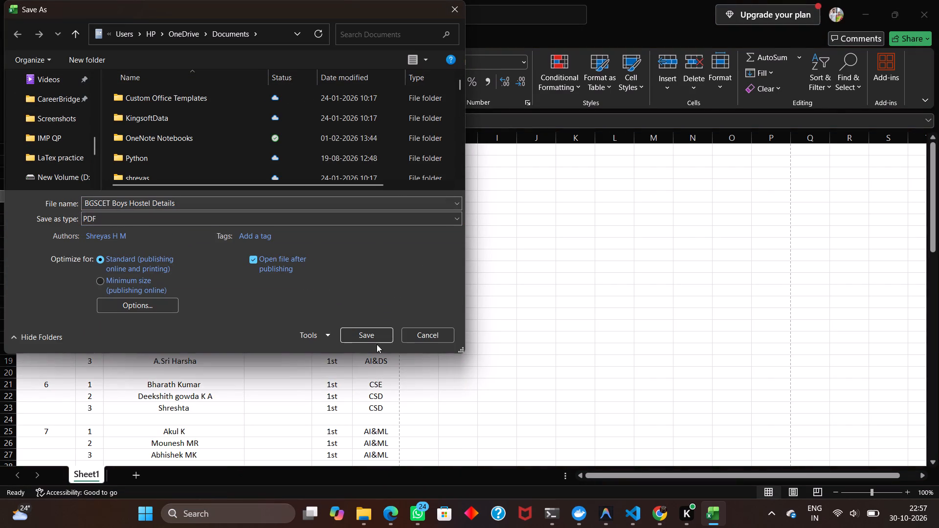
click(378, 337)
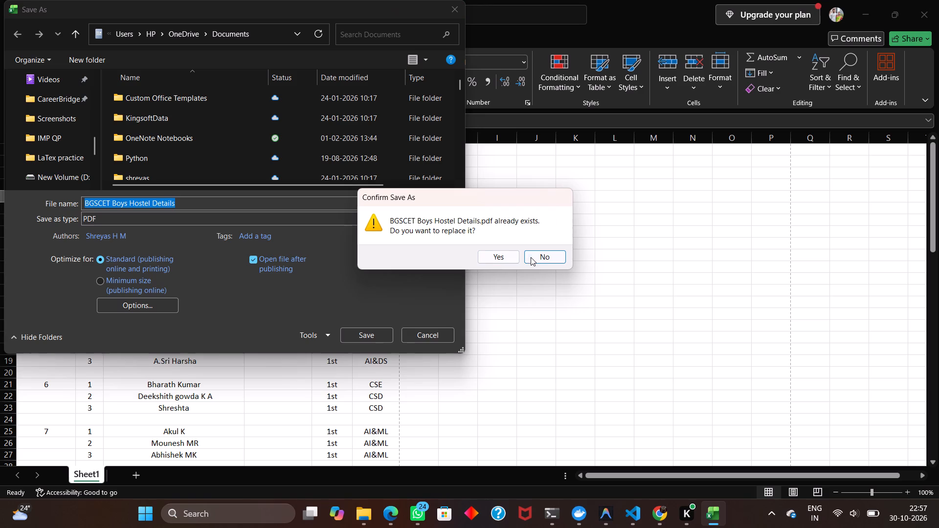
click(512, 257)
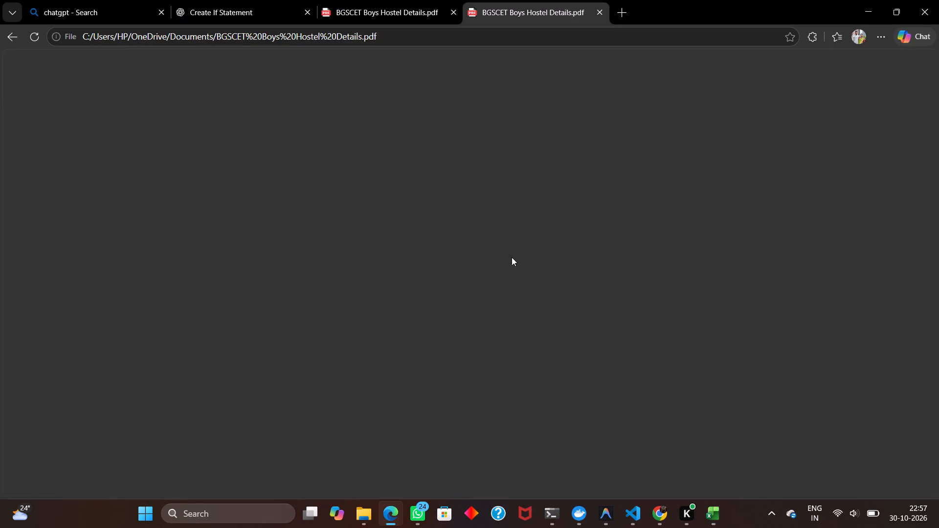
Review both pages of the exported PDF, checking the column layout, room entries and TOTAL row.
scroll(516, 290, up, 4)
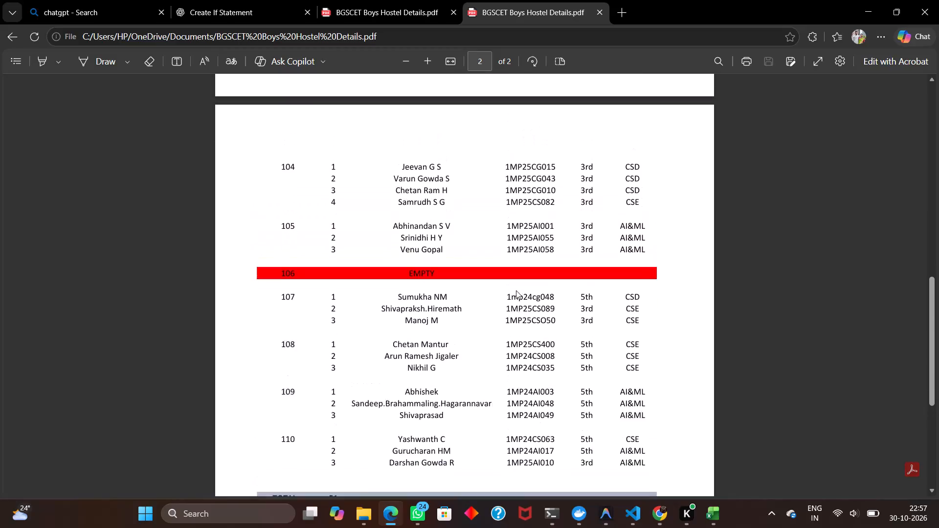
scroll(516, 290, up, 6)
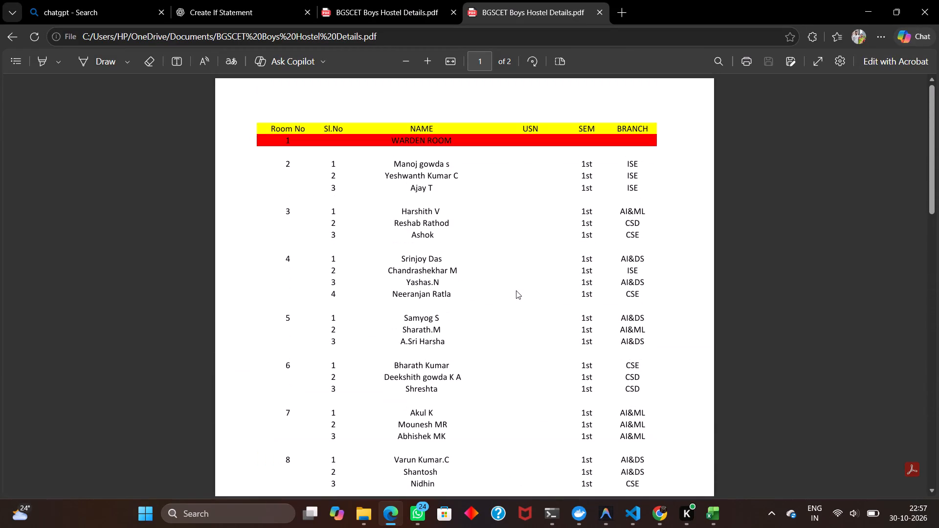
scroll(516, 290, up, 1)
scroll(516, 290, down, 1)
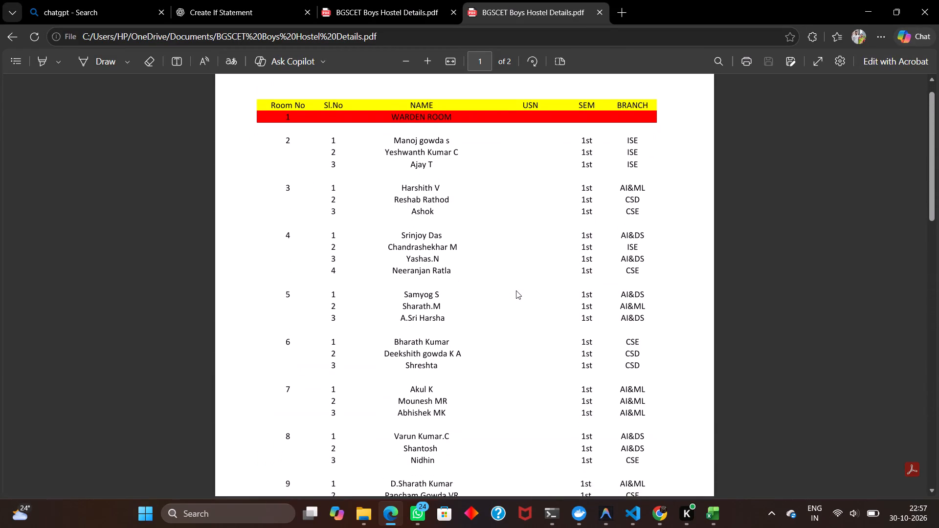
scroll(516, 290, down, 2)
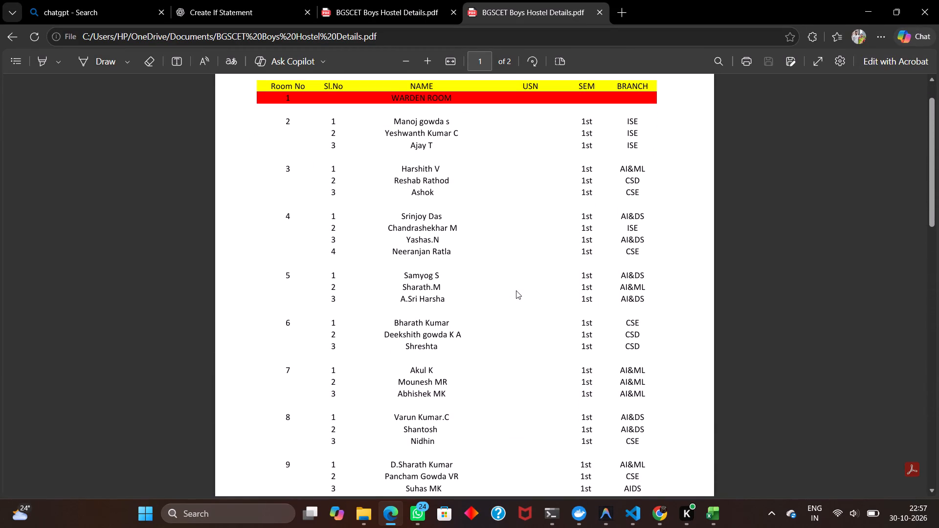
scroll(516, 290, down, 3)
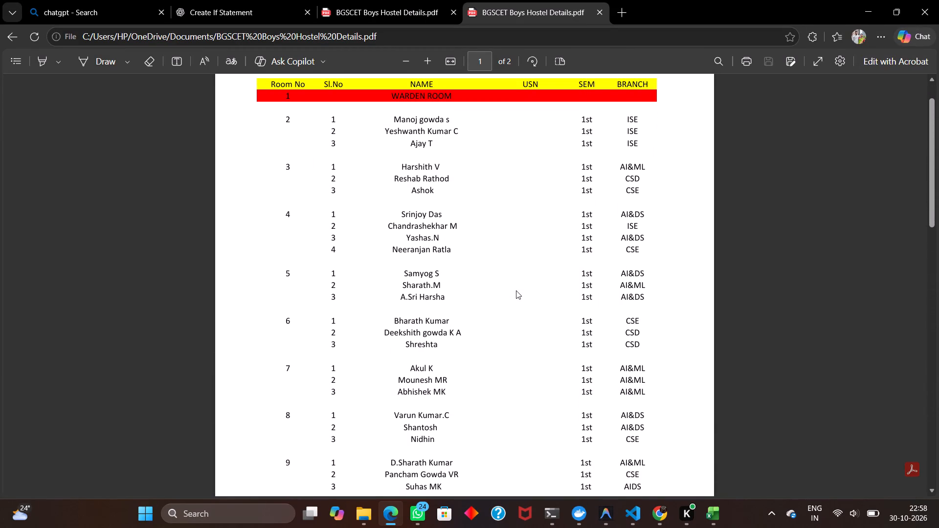
scroll(516, 290, down, 6)
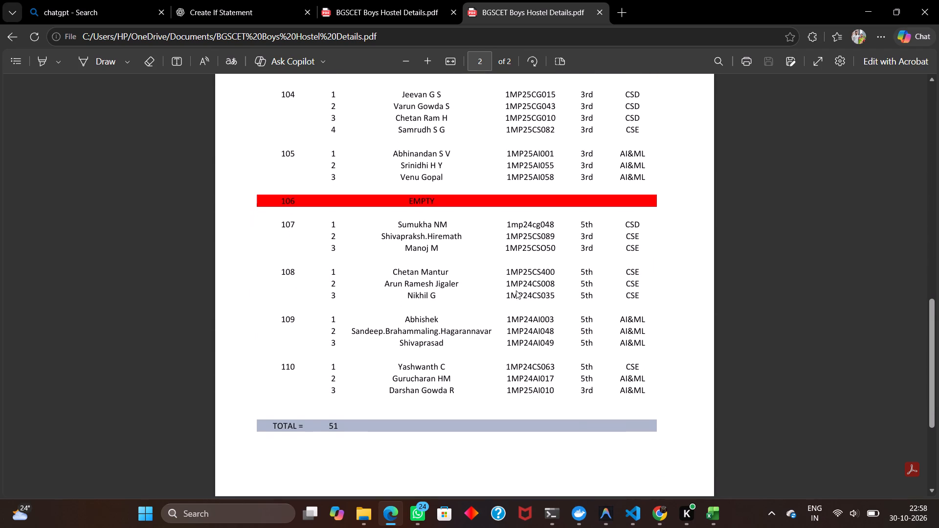
scroll(516, 290, down, 1)
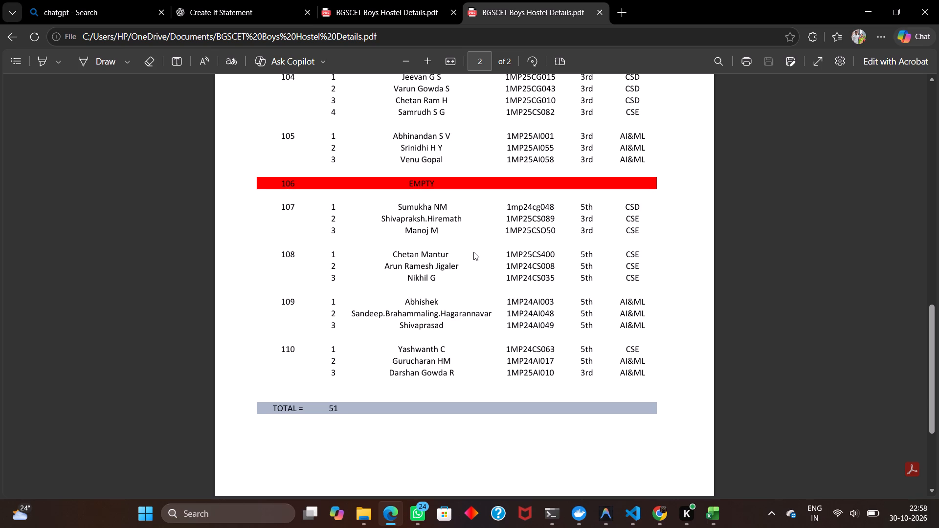
scroll(475, 251, up, 7)
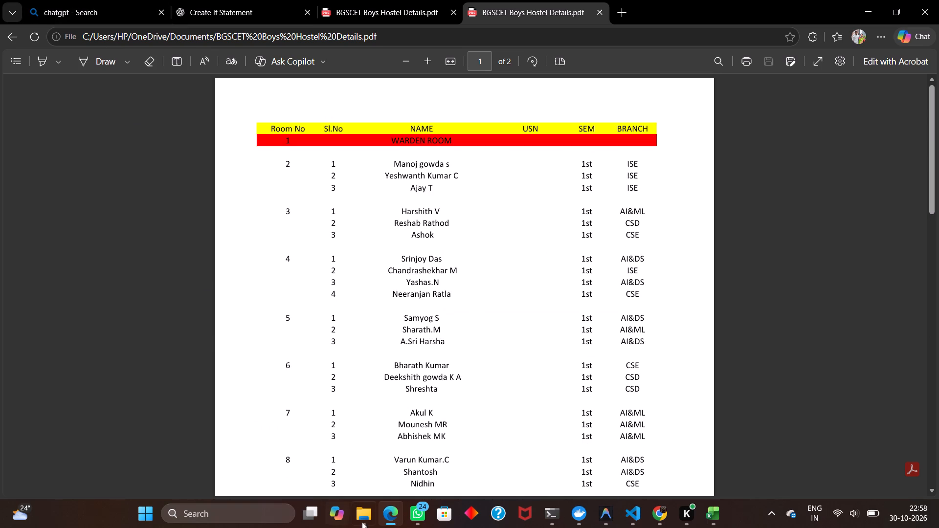
Switch to Excel and look through the room entries down to the TOTAL row, checking the letter case of the USN values.
click(713, 511)
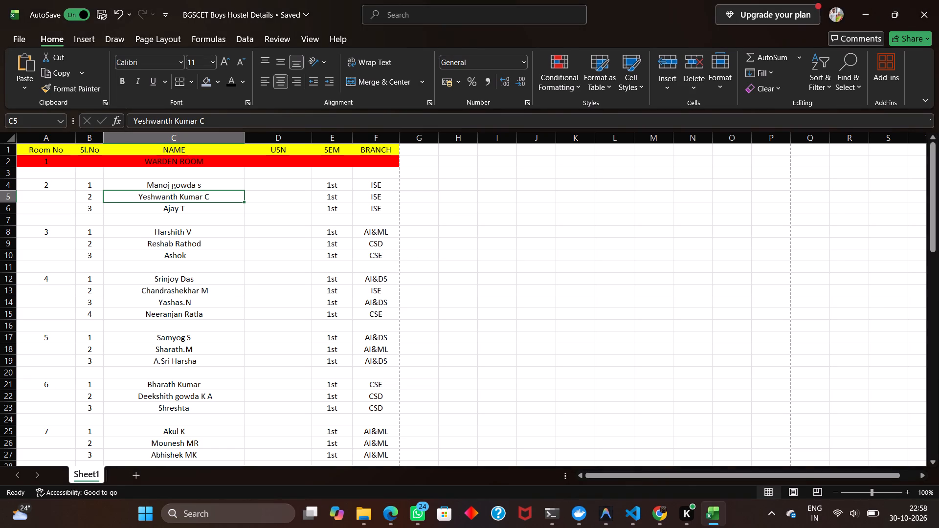
scroll(162, 284, down, 4)
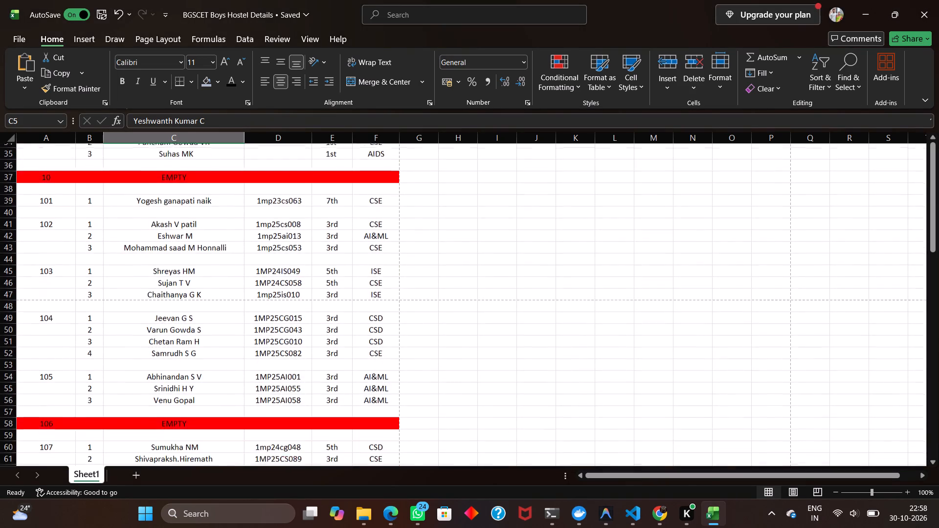
scroll(162, 284, up, 2)
scroll(162, 284, down, 3)
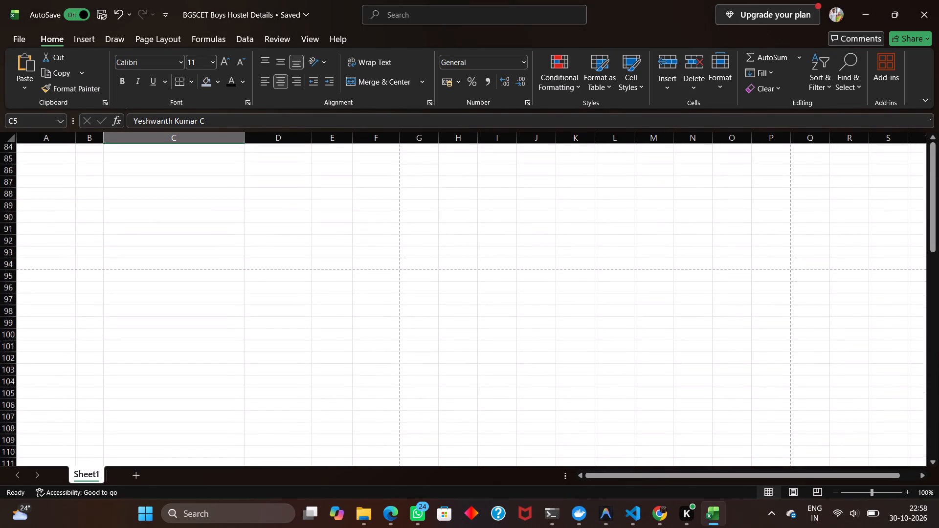
scroll(162, 284, up, 3)
scroll(162, 284, down, 1)
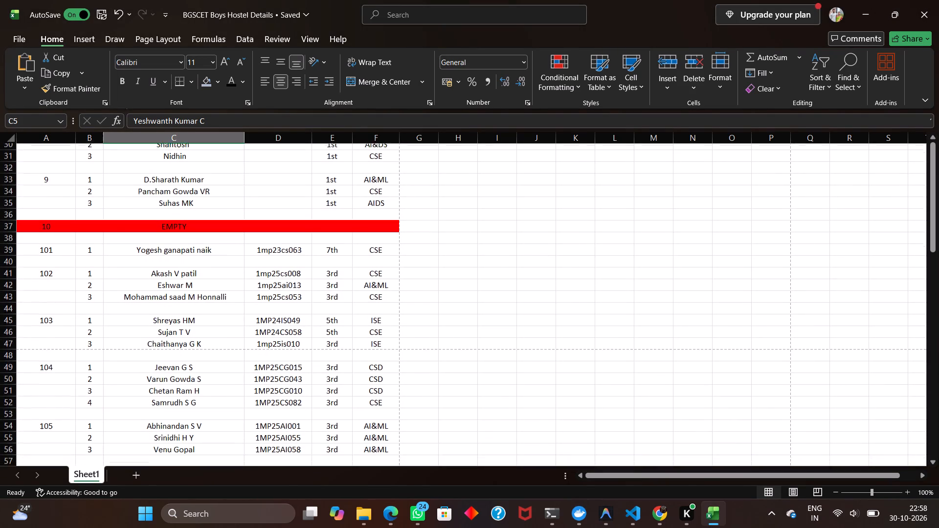
scroll(162, 284, down, 1)
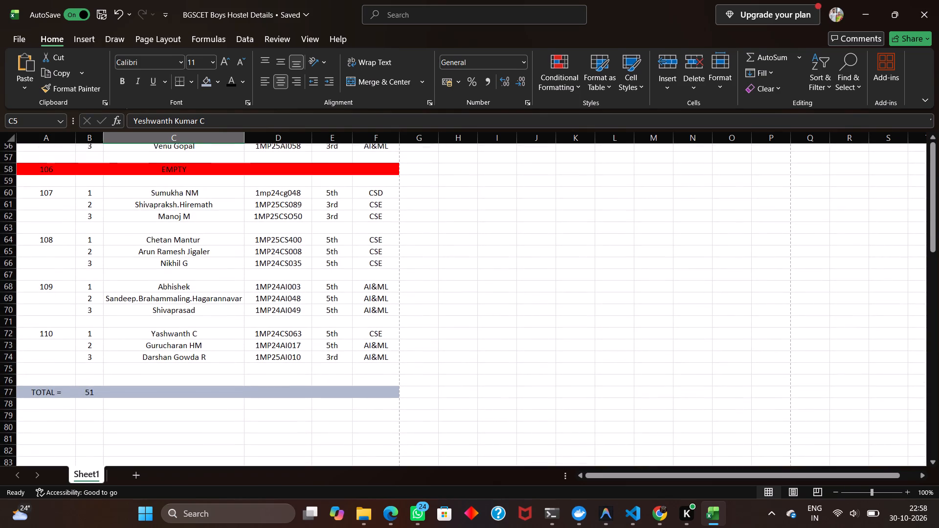
scroll(162, 284, up, 1)
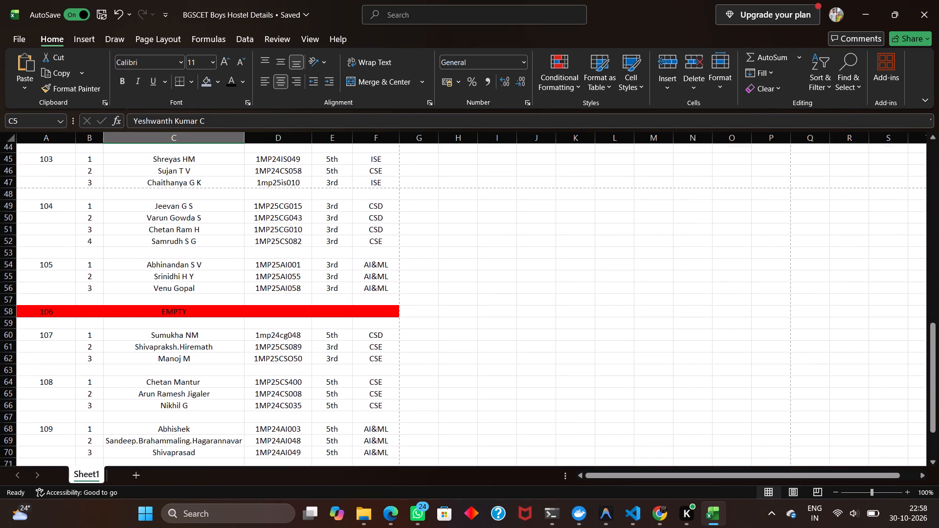
scroll(162, 284, up, 2)
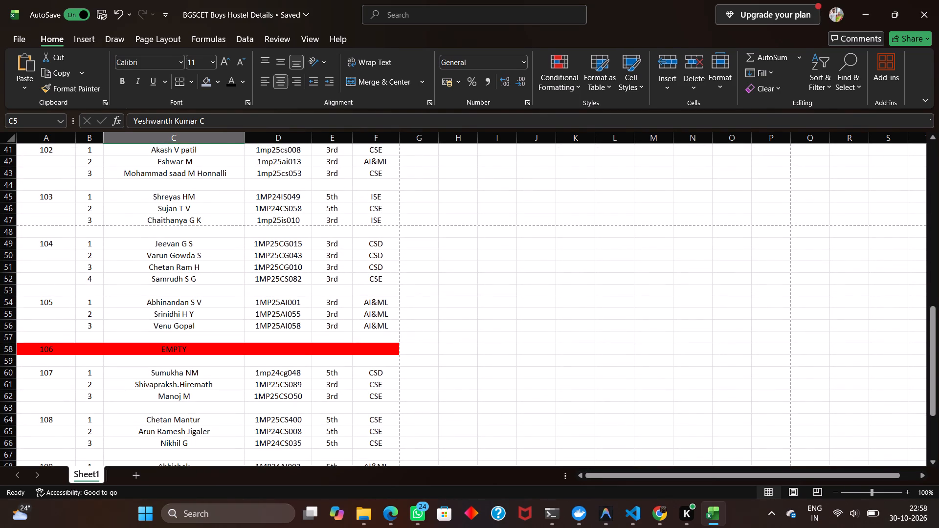
click(287, 373)
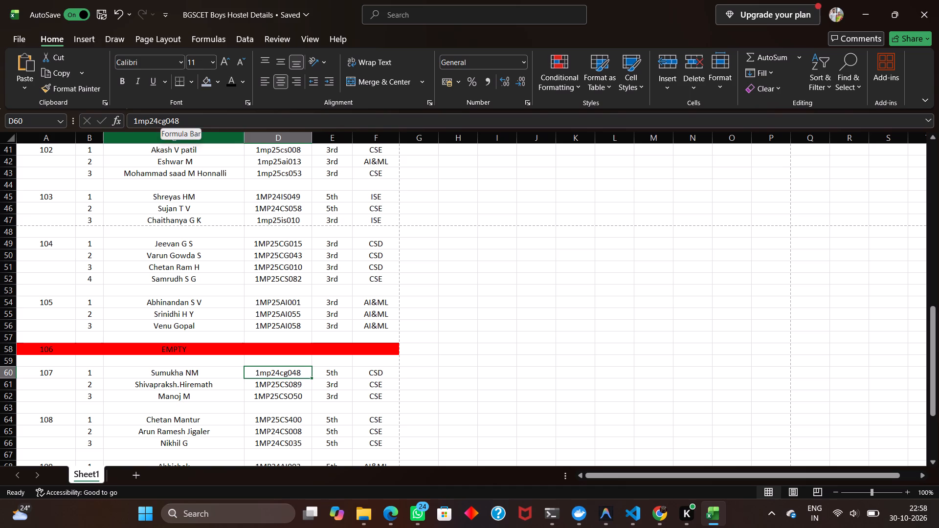
click(208, 264)
scroll(208, 264, up, 2)
scroll(208, 264, down, 1)
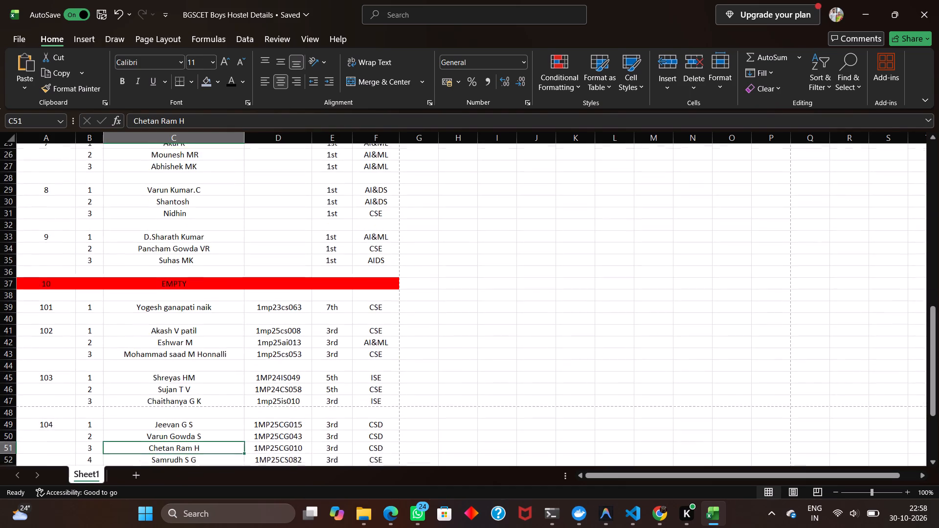
scroll(208, 264, down, 1)
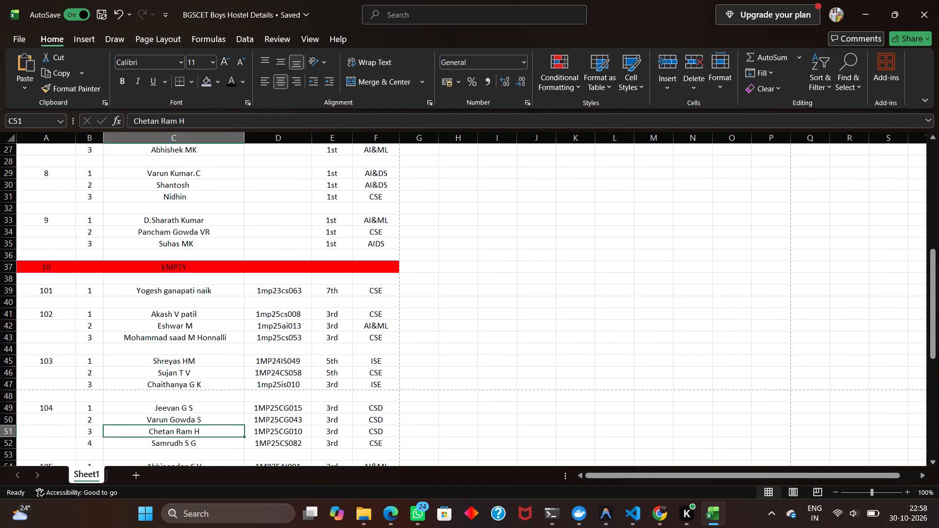
Change the branch code in the USN of room 103's third student (D47) to uppercase IS.
click(284, 381)
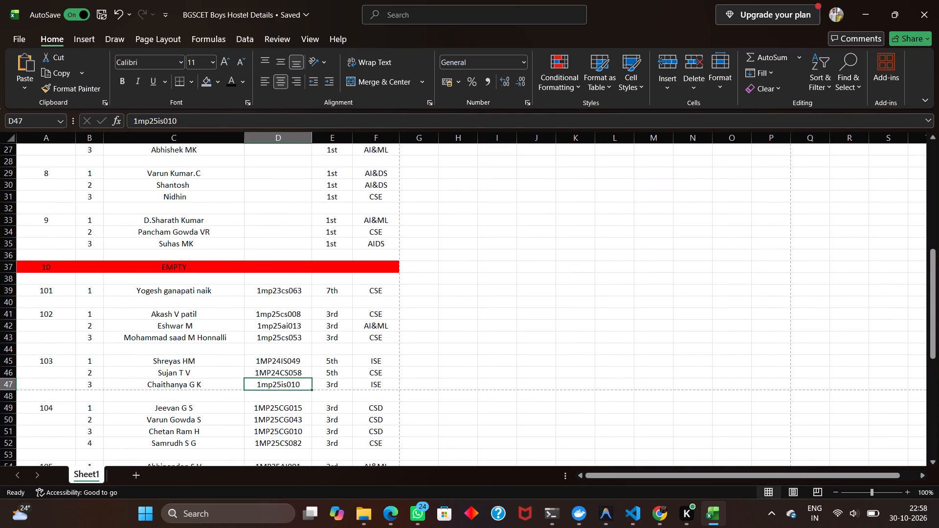
click(163, 121)
key(BackSpace)
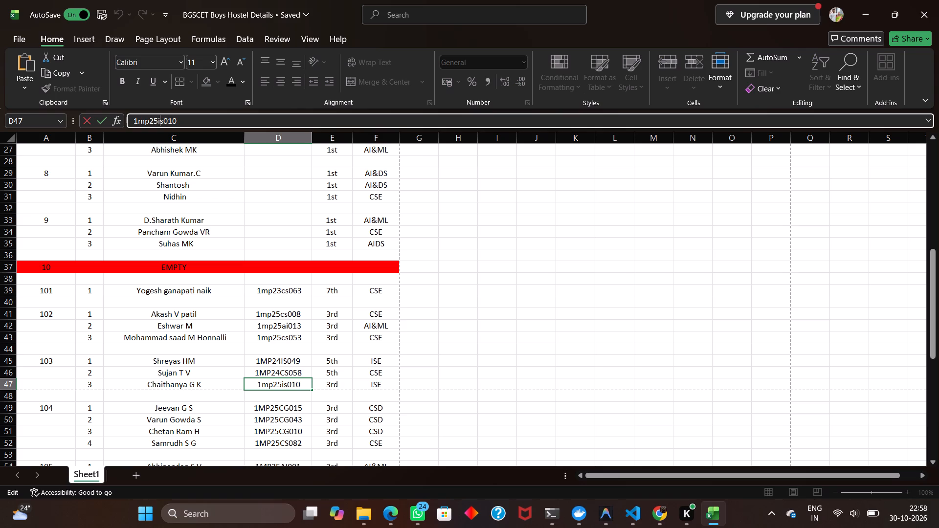
key(BackSpace)
text(IS)
key(Up)
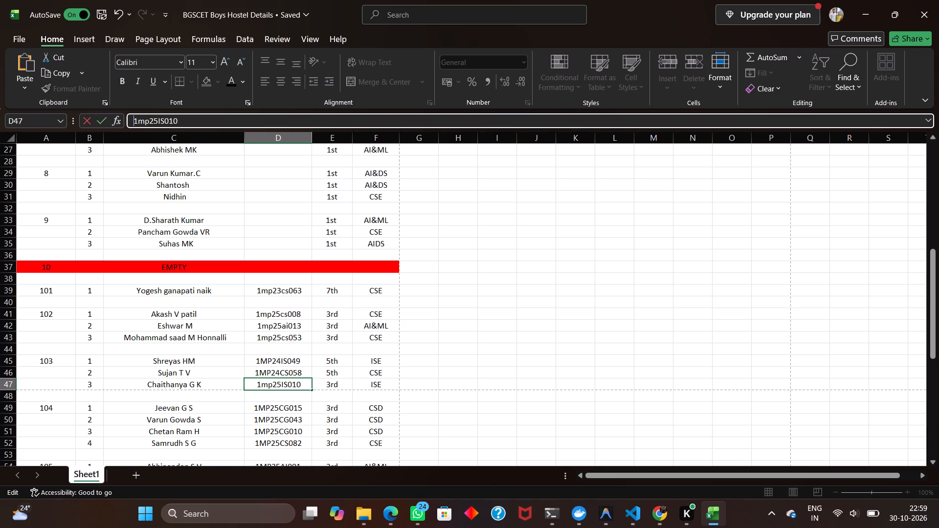
Change the letters in the USN of room 101's student (D39) to uppercase MP and CS, keeping the digits.
click(277, 288)
click(169, 118)
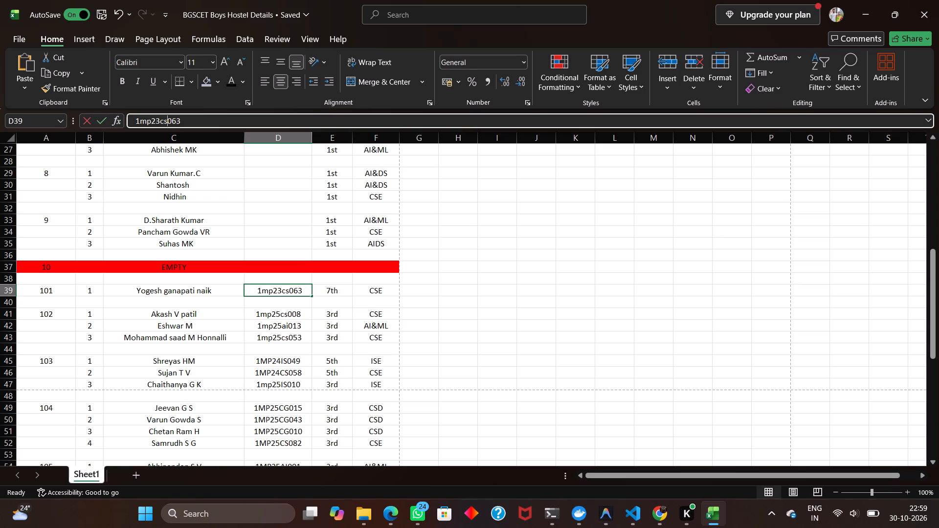
key(BackSpace)
key(BackSpace)
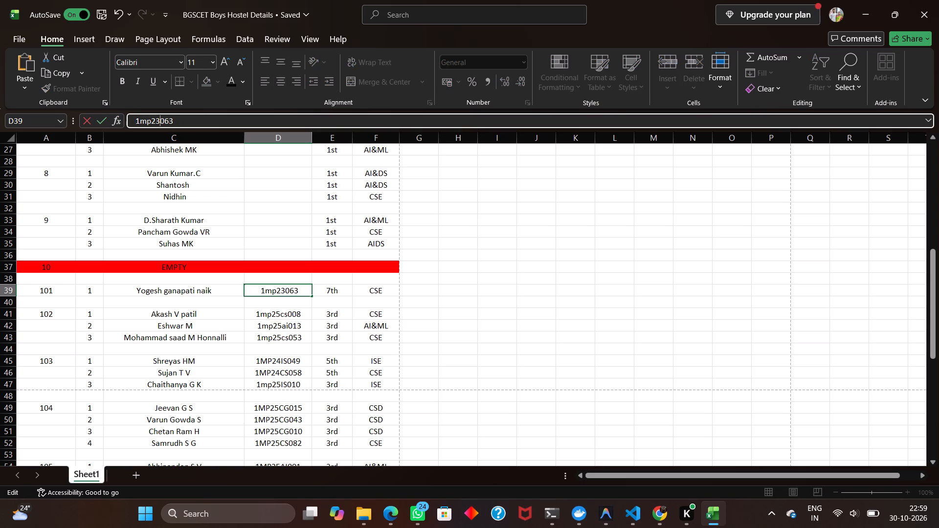
text(CS)
key(Left)
key(Left)
key(Left)
key(Left)
key(Left)
key(Right)
key(BackSpace)
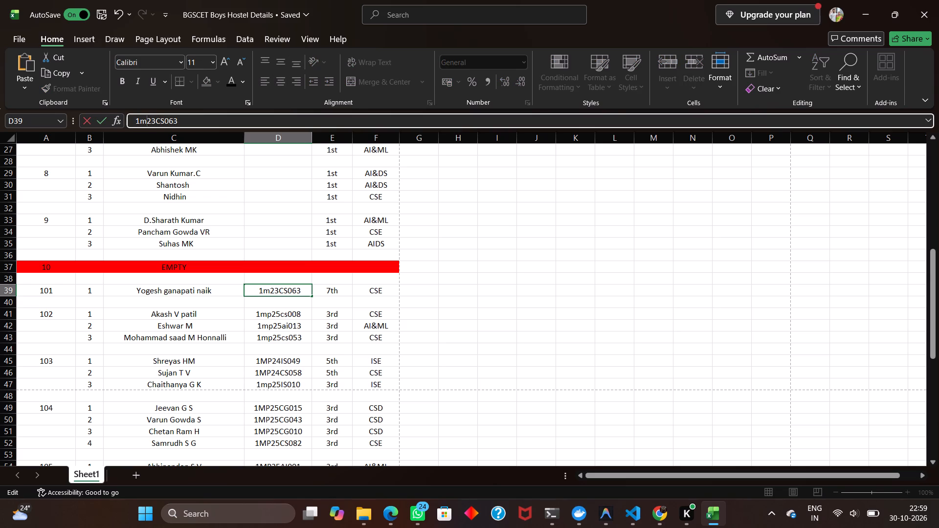
key(BackSpace)
text(MP)
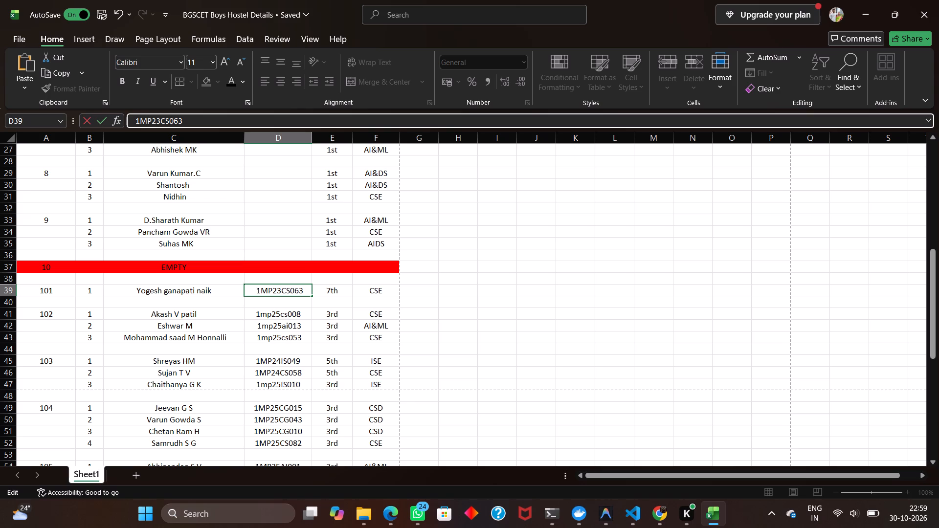
Change the letters in the USN of room 102's first student (D41) to uppercase MP and CS, keeping the digits.
click(277, 308)
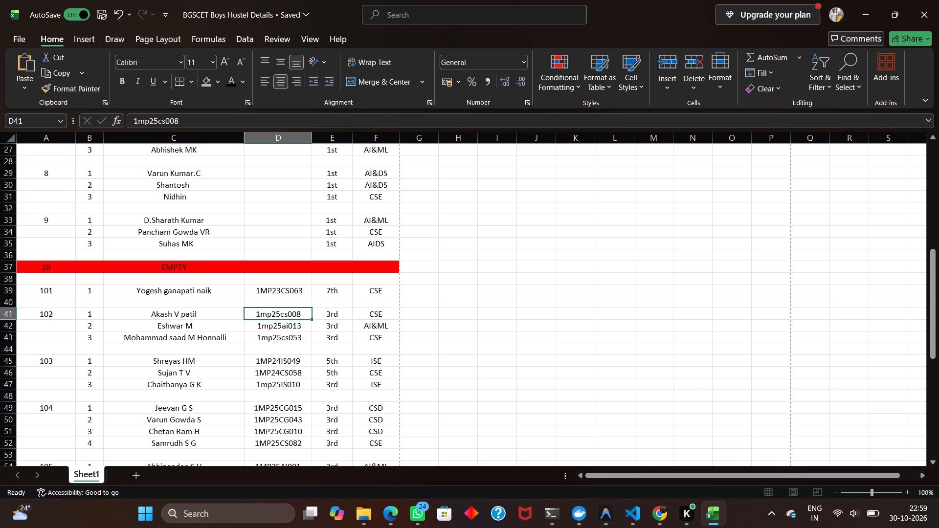
click(187, 120)
key(Left)
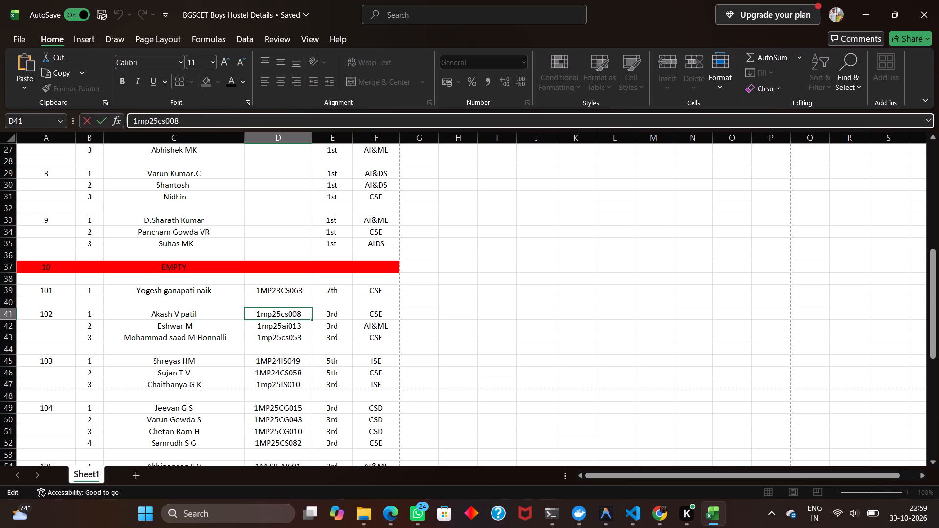
key(Left)
key(Left)
key(BackSpace)
key(BackSpace)
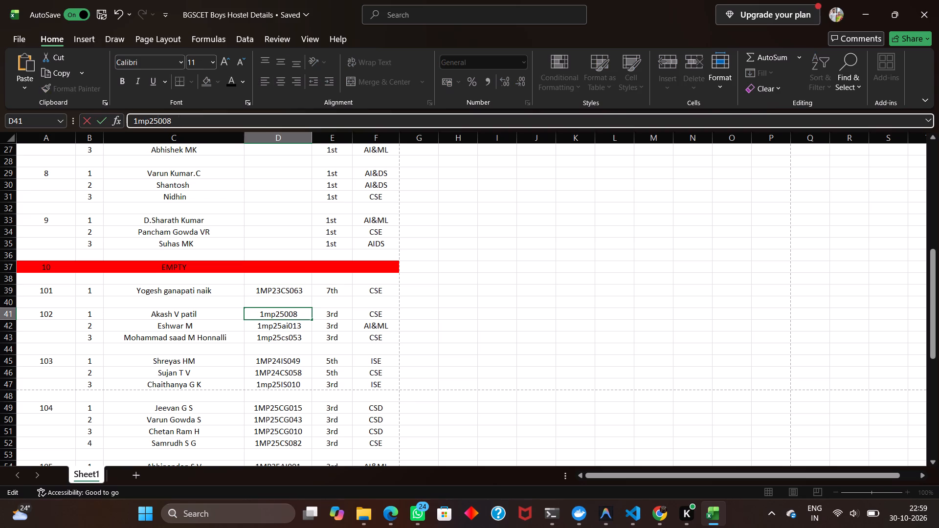
text(CS)
key(Left)
key(Left)
key(Left)
key(Left)
key(BackSpace)
key(BackSpace)
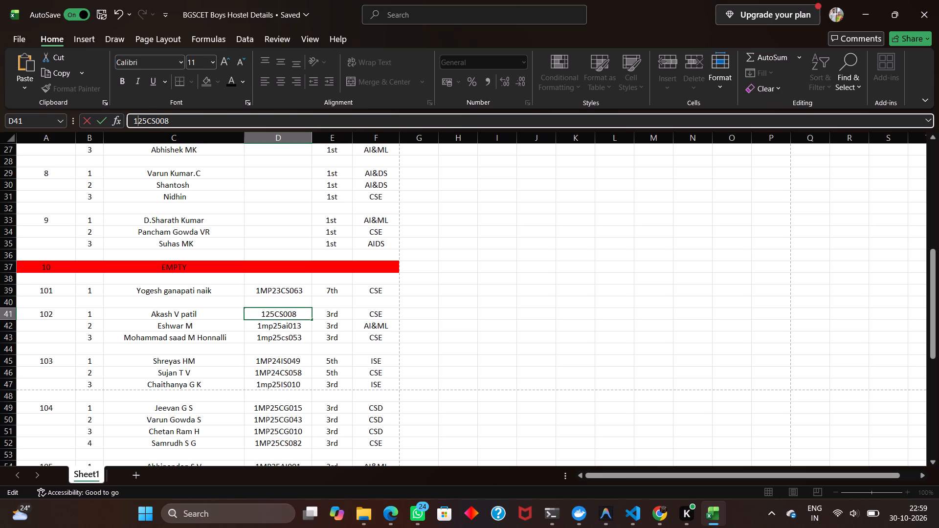
text(MP)
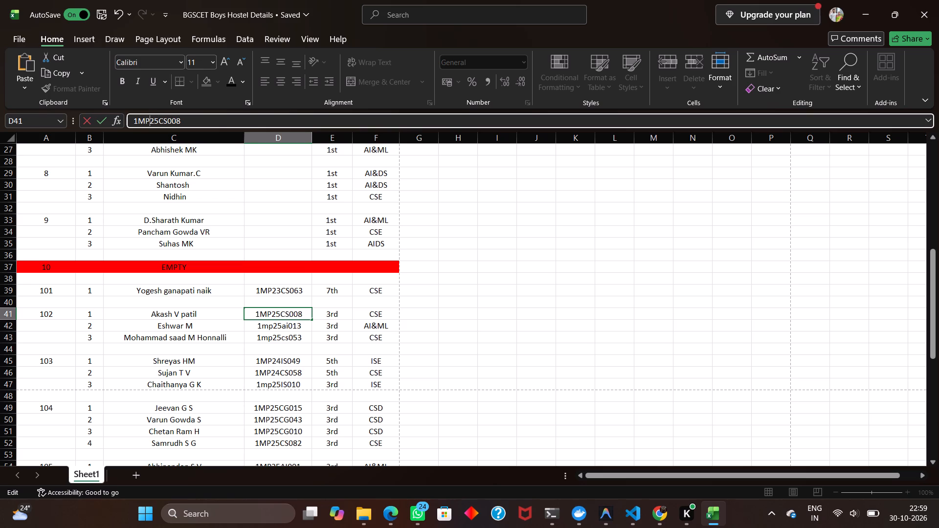
Change the letters in the USN of room 102's second student (D42) to uppercase MP and AI, keeping the digits.
click(276, 328)
click(200, 116)
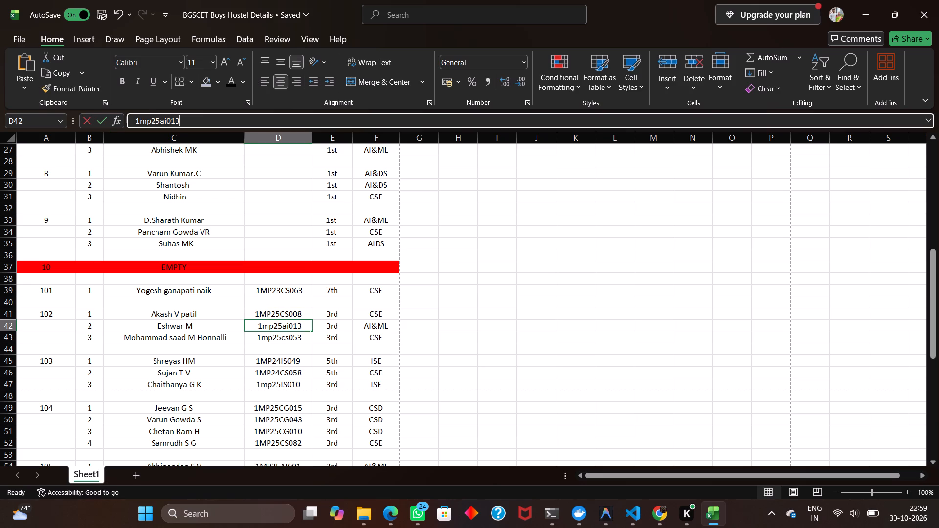
key(Left)
key(Left)
key(Left)
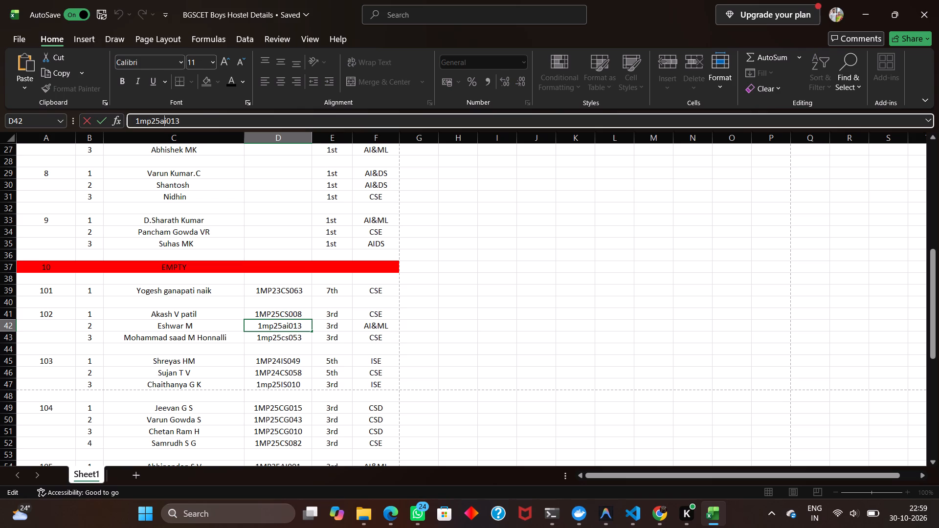
key(BackSpace)
key(BackSpace)
text(AI)
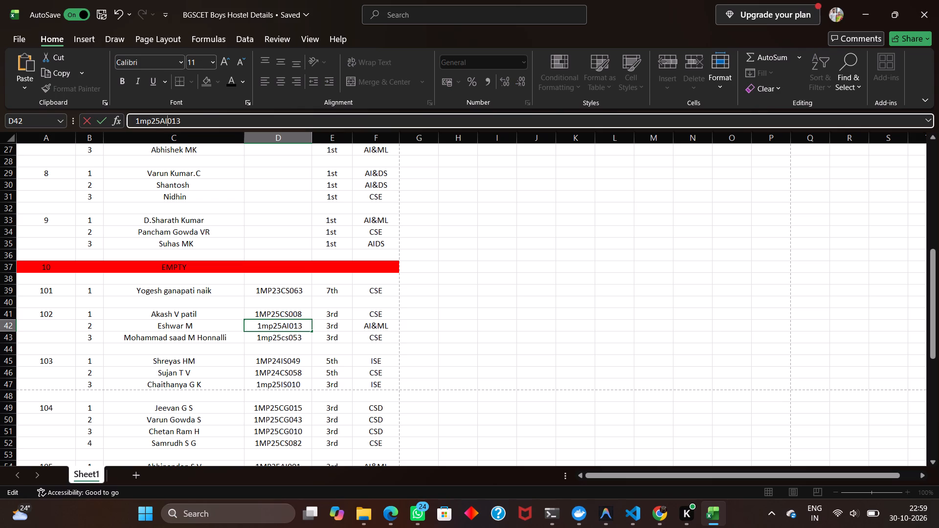
key(Left)
key(Left)
key(Left)
key(Left)
key(BackSpace)
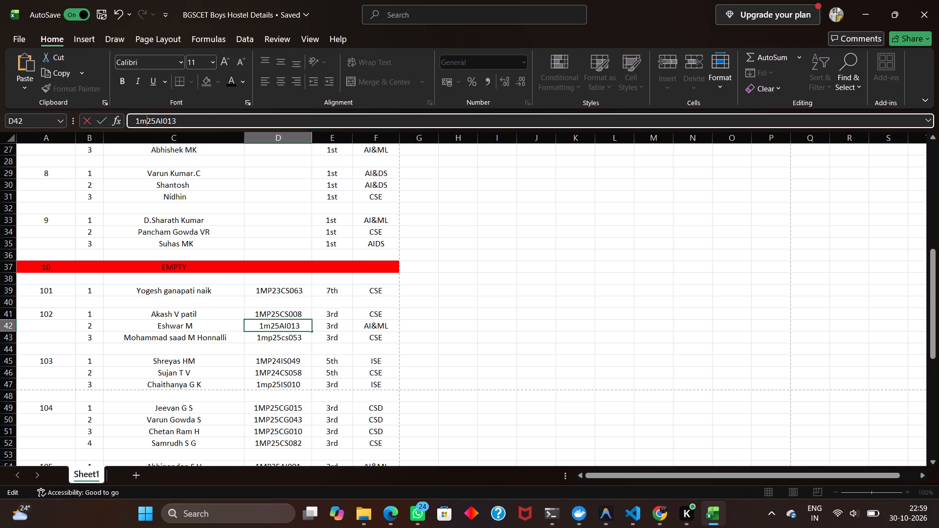
key(BackSpace)
text(MP)
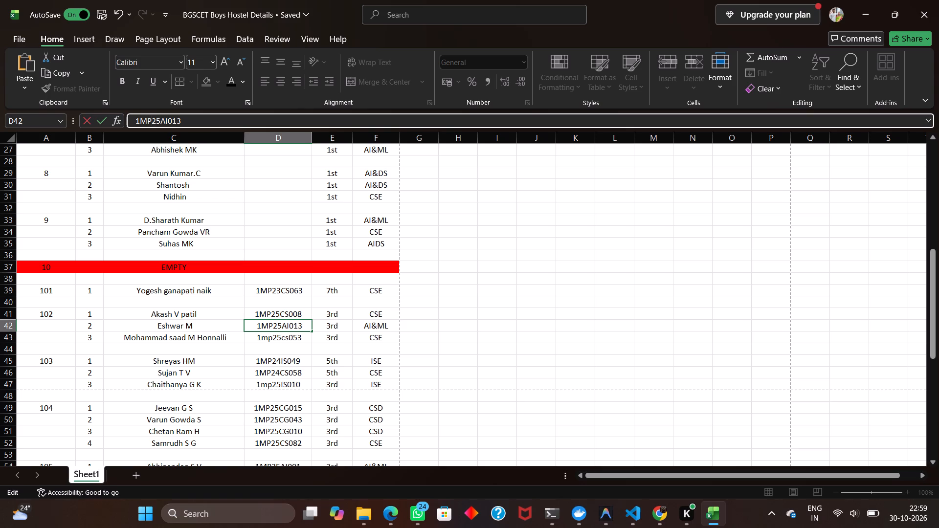
Change the letters in the USN of room 102's third student (D43) to uppercase MP and CS, keeping the digits.
click(280, 336)
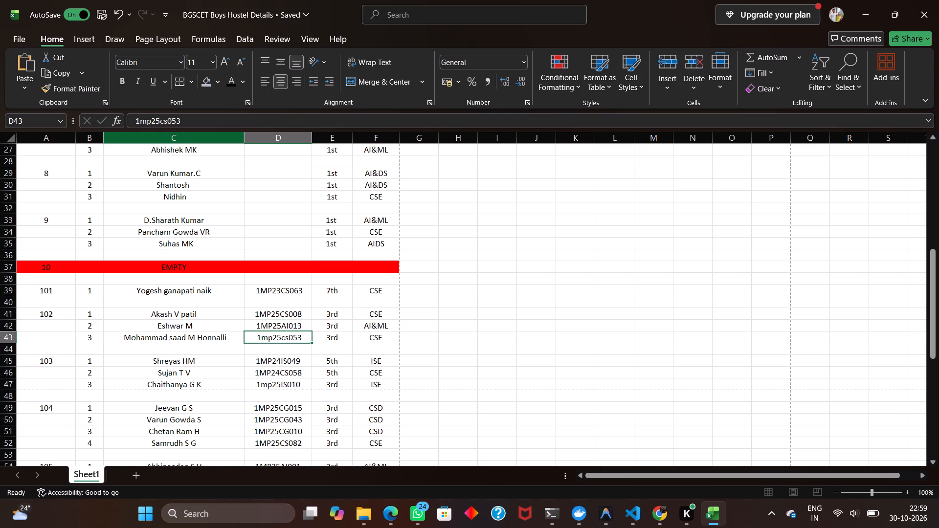
click(169, 121)
key(BackSpace)
key(BackSpace)
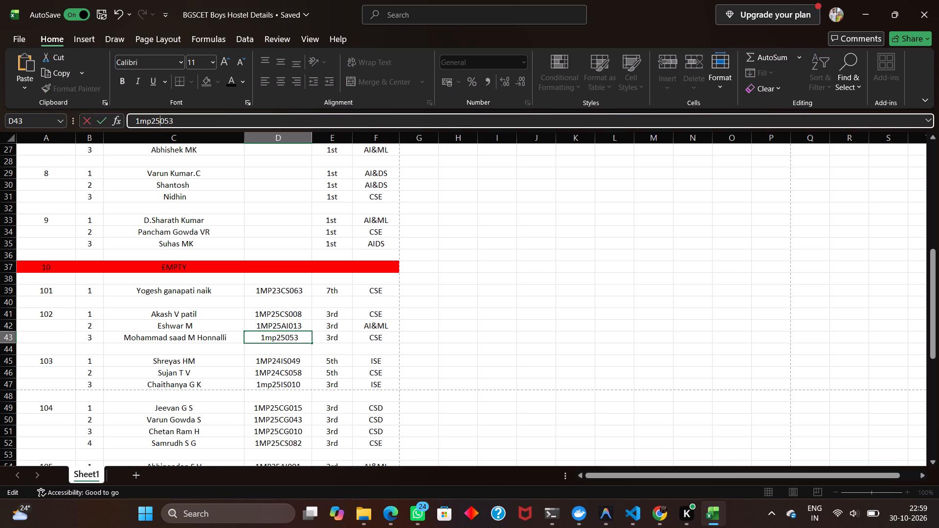
text(CS)
key(Left)
key(Left)
key(Left)
key(Left)
key(BackSpace)
key(BackSpace)
text(MP)
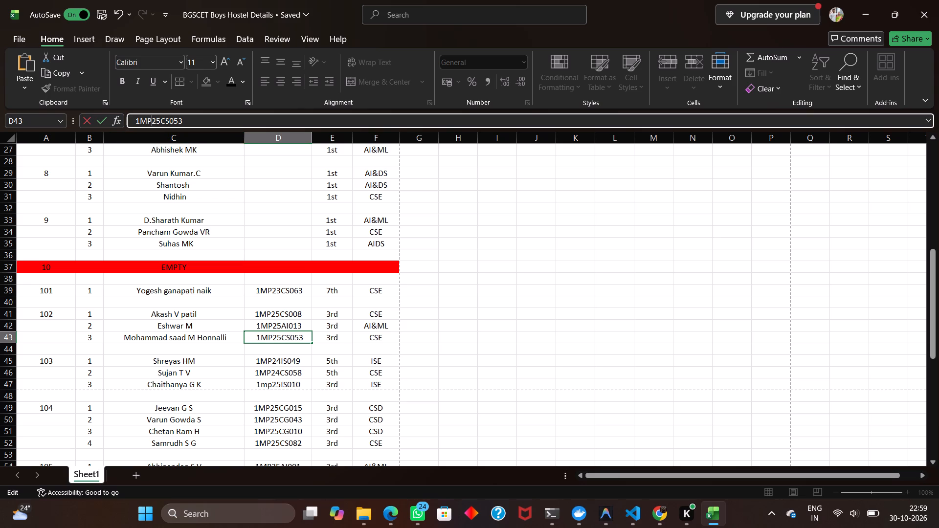
Change the letters in the USN of room 107's first student (D60) to uppercase MP and CG, keeping the digits.
scroll(287, 386, down, 3)
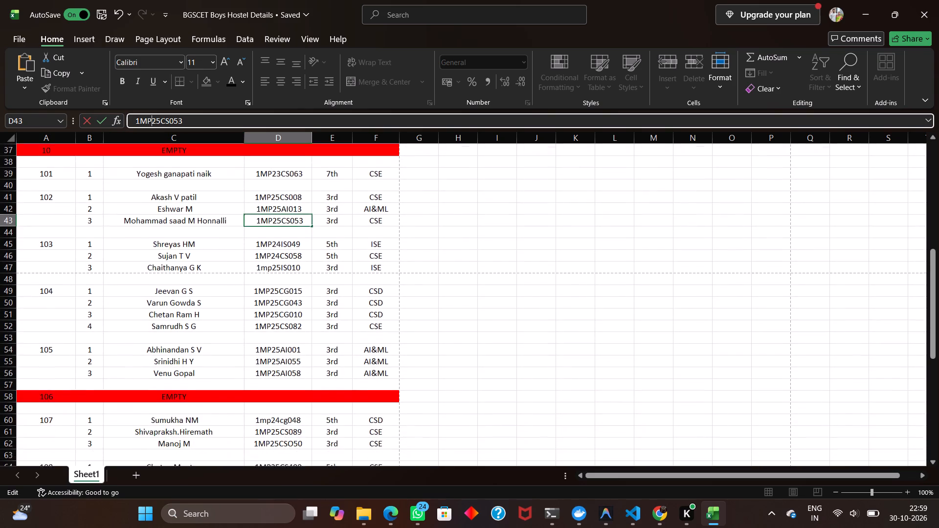
scroll(287, 386, down, 1)
click(287, 376)
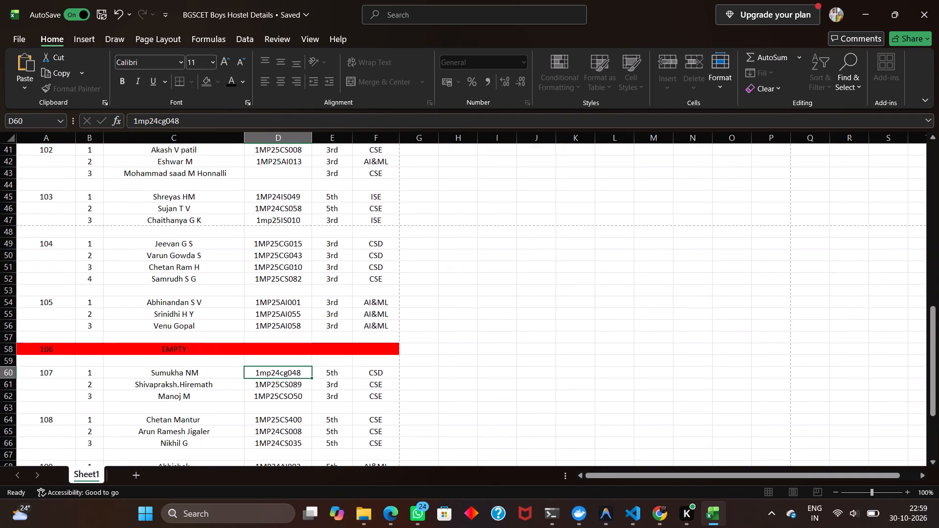
click(167, 118)
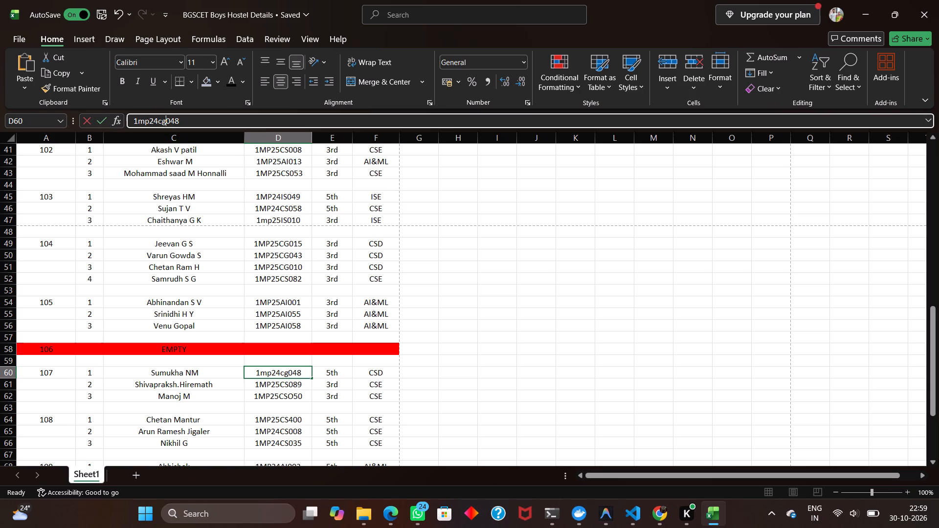
key(BackSpace)
key(BackSpace)
text(CG)
key(Left)
key(Left)
key(Left)
key(Left)
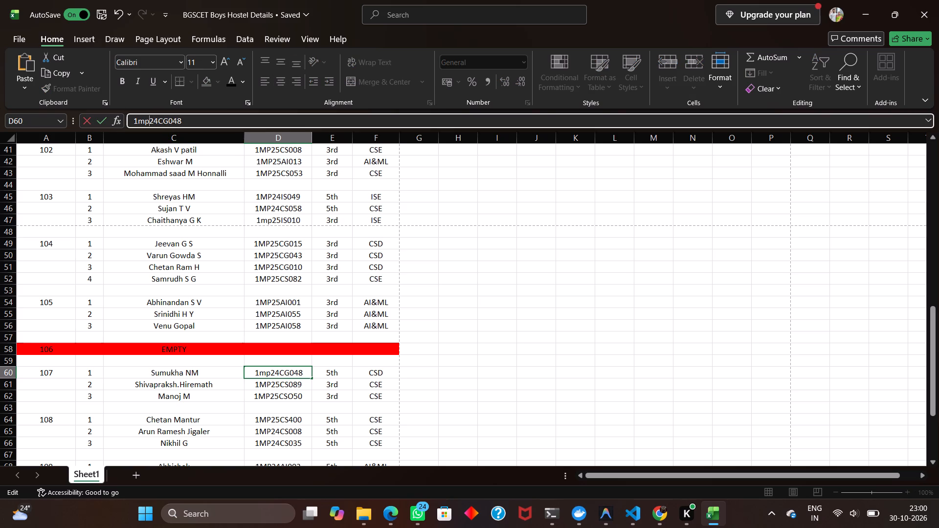
key(BackSpace)
key(BackSpace)
text(MP)
Look through the whole room list, from the total row back to the header, checking the remaining USN entries.
scroll(222, 300, down, 1)
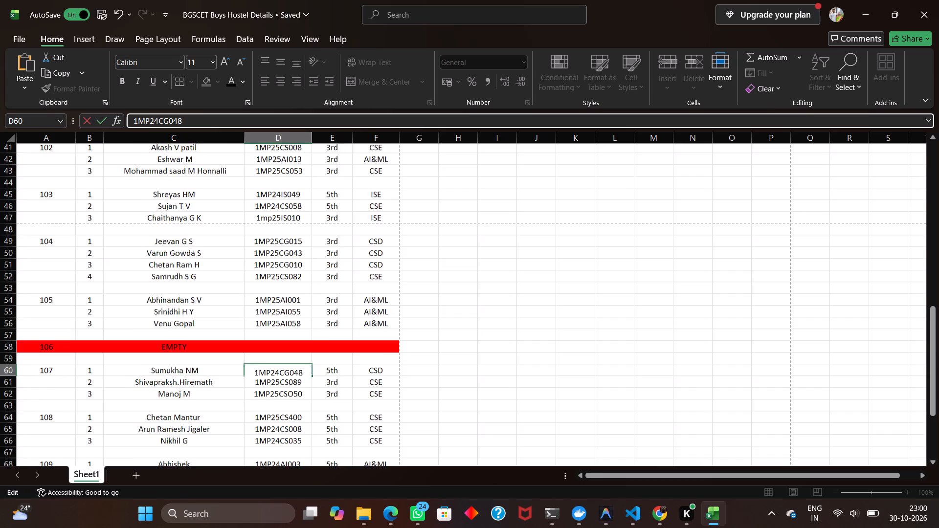
scroll(222, 300, down, 2)
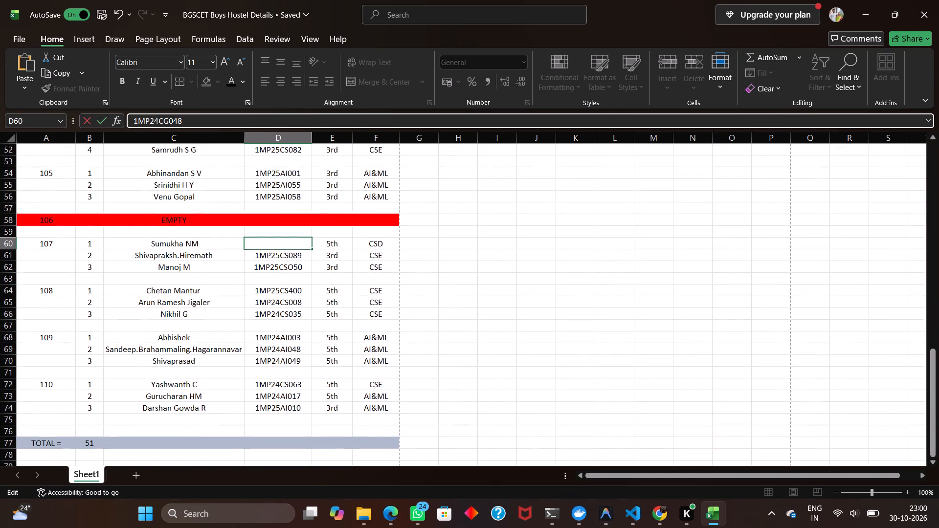
scroll(222, 300, down, 1)
scroll(222, 300, up, 2)
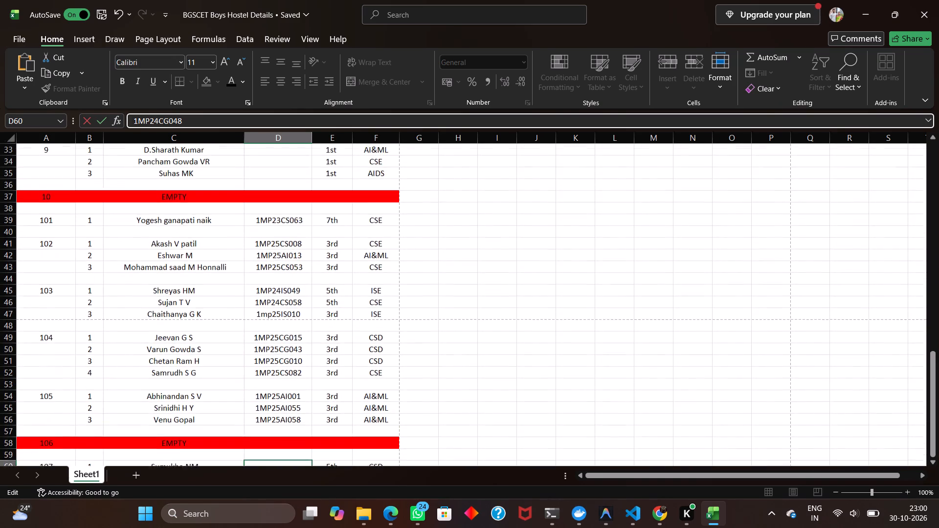
scroll(222, 300, up, 1)
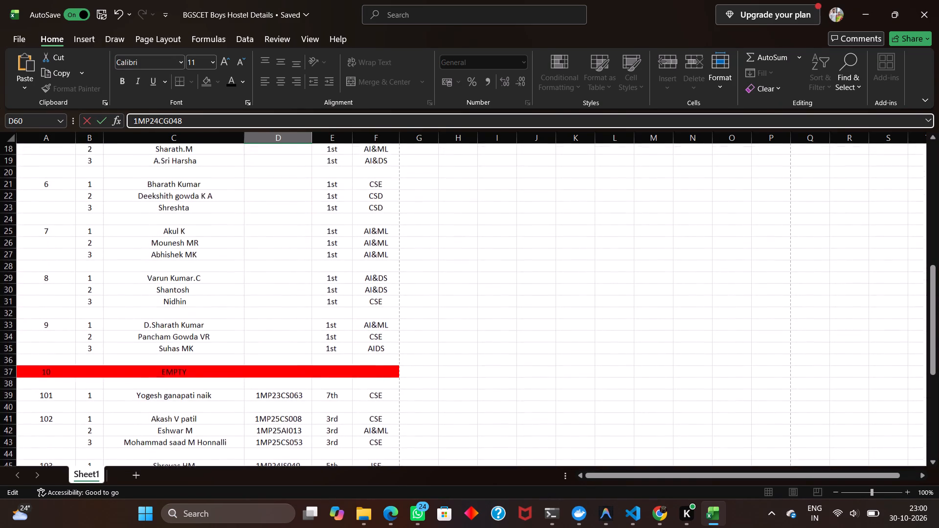
scroll(222, 300, up, 2)
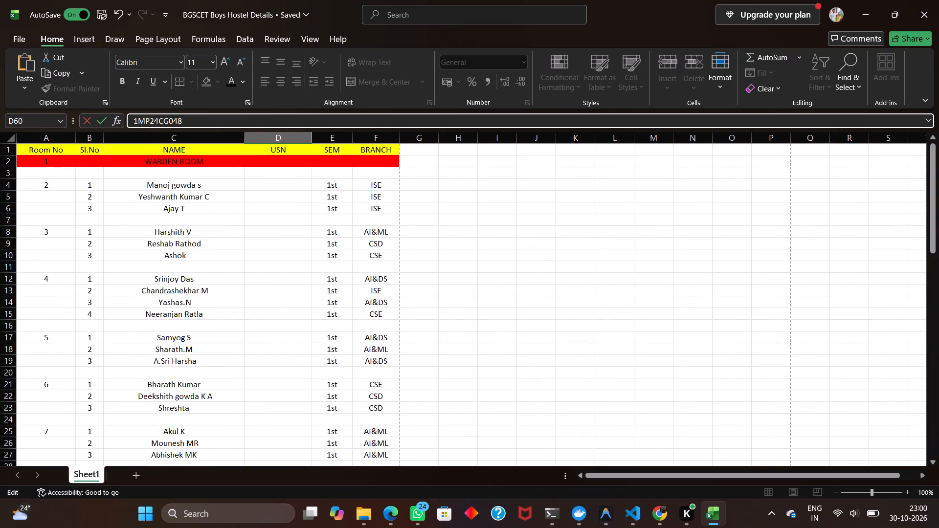
Save the hostel details workbook.
key(ctrl+s)
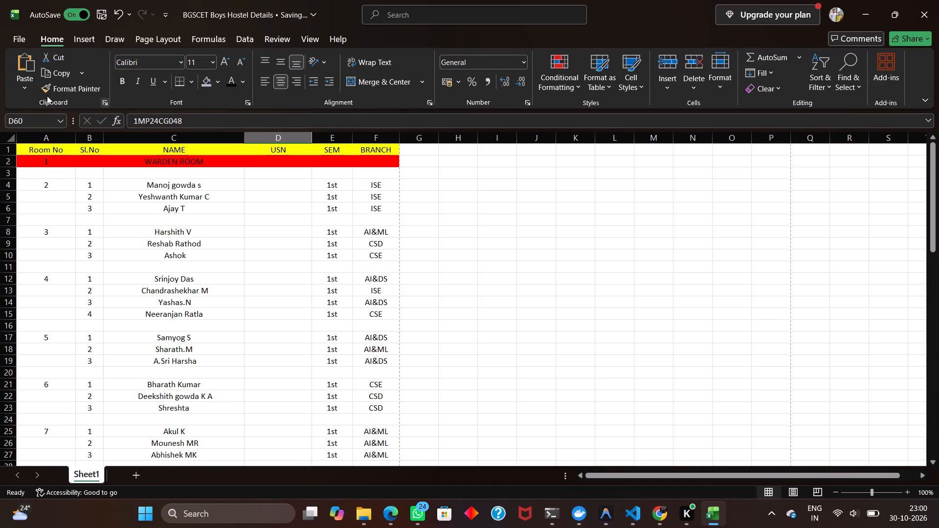
Start saving a copy of the workbook to this PC's Documents folder.
click(22, 41)
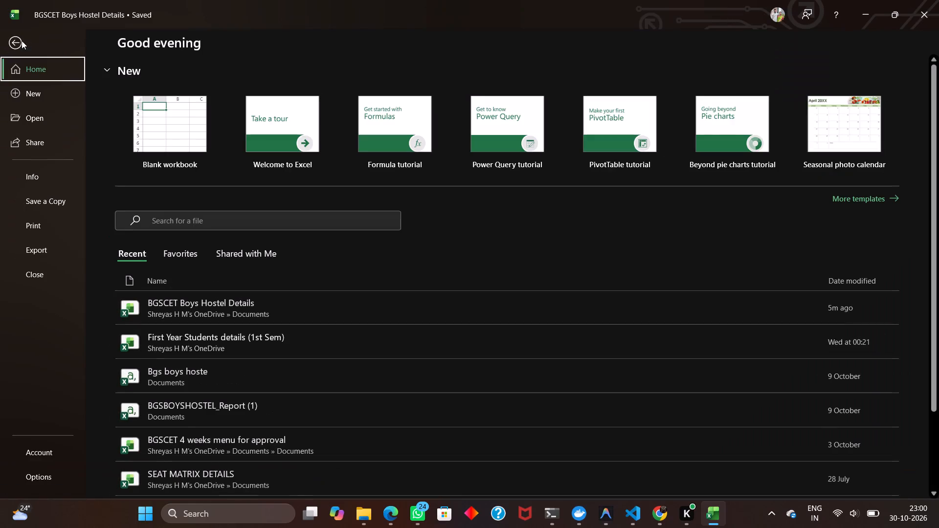
click(51, 206)
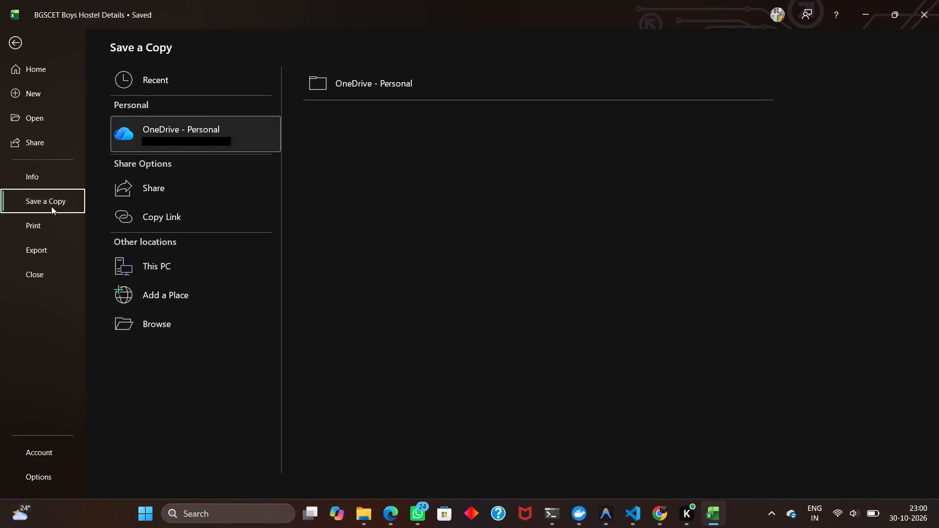
click(162, 273)
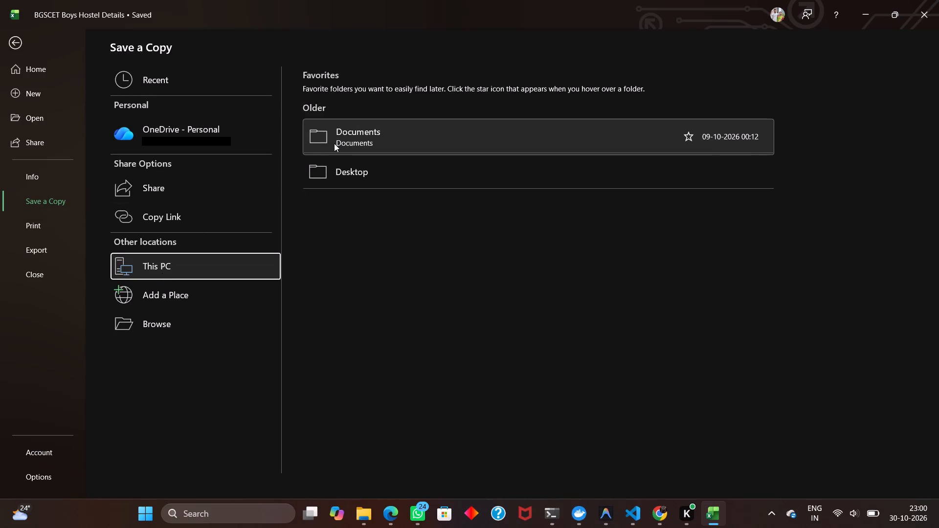
click(334, 143)
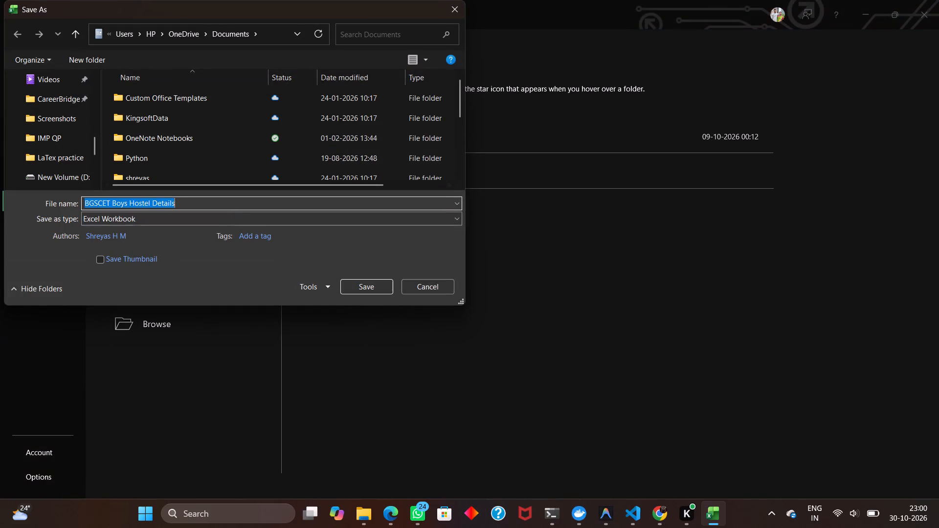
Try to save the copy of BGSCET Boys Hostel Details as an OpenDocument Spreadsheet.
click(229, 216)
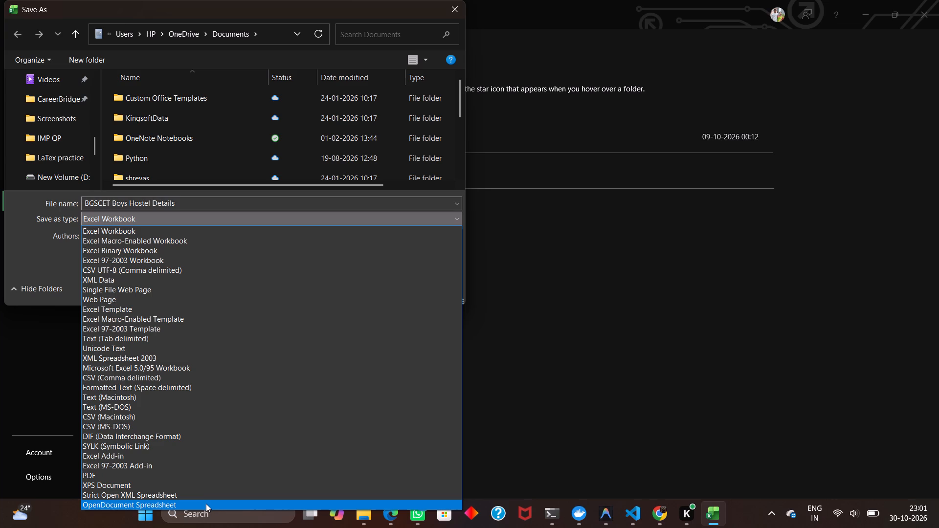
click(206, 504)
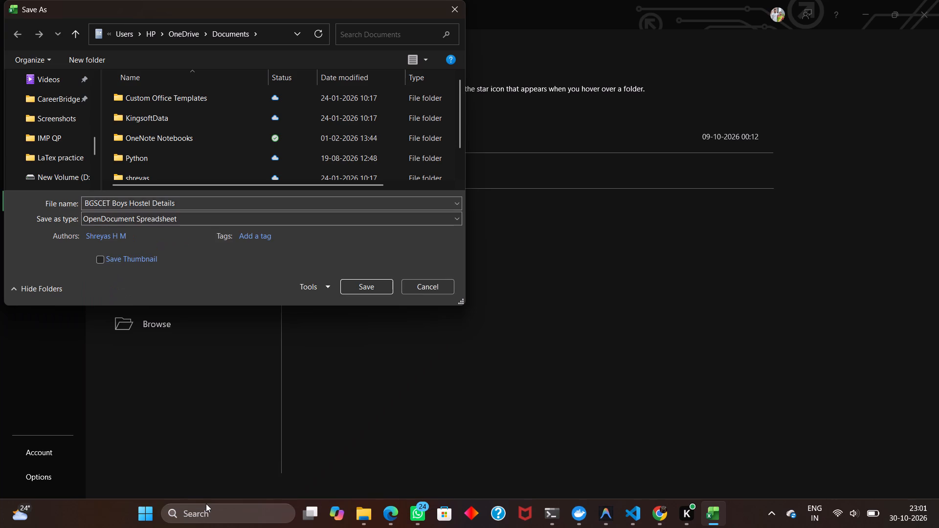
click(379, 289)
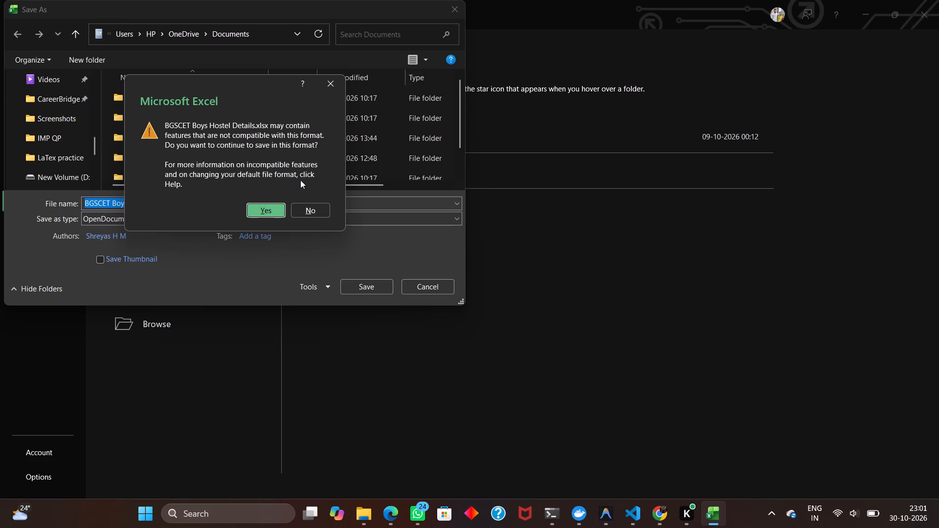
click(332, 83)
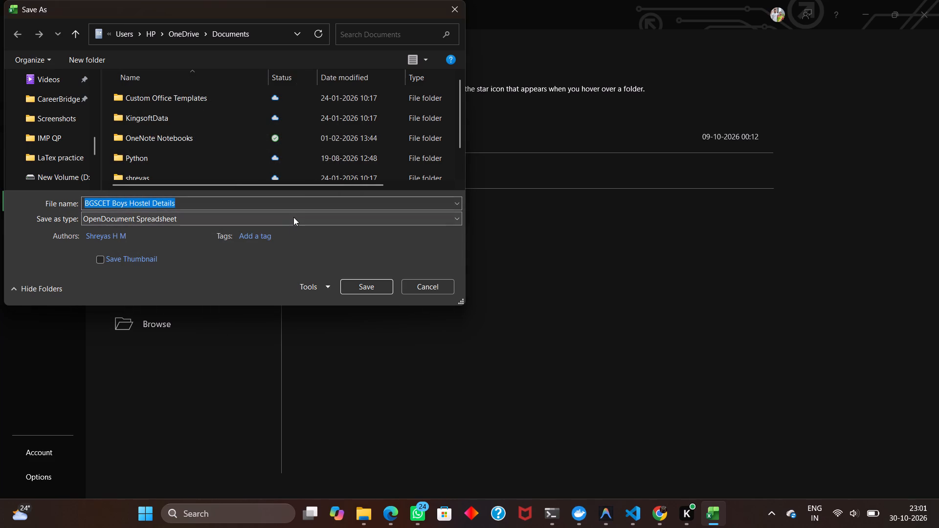
Save the copy of BGSCET Boys Hostel Details in the Strict Open XML Spreadsheet format.
click(293, 217)
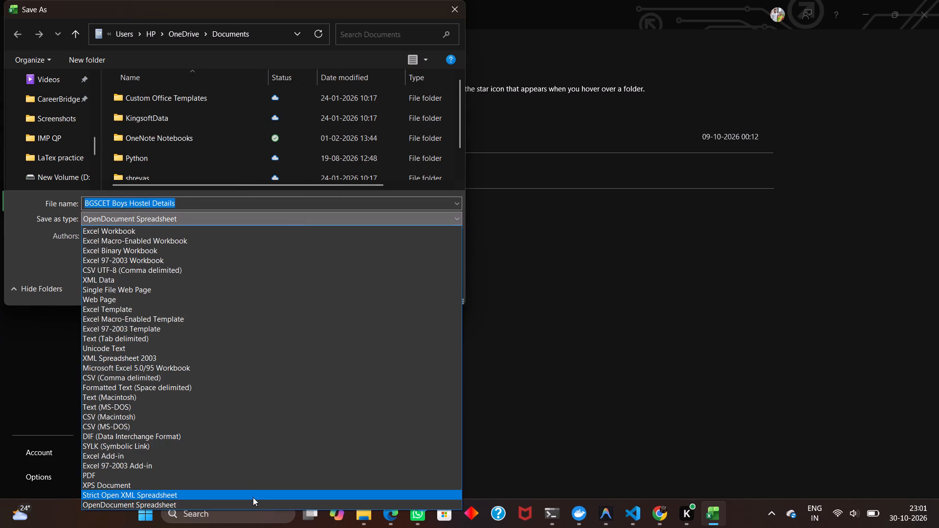
click(253, 497)
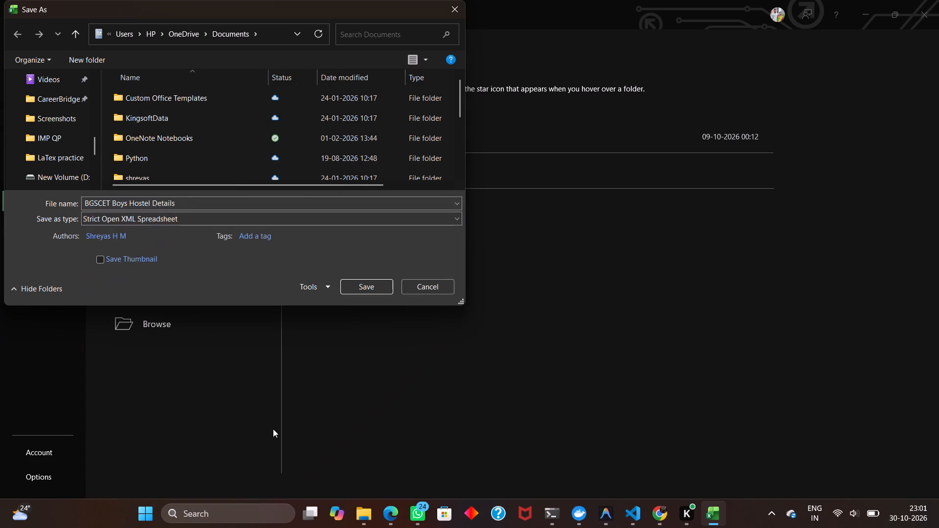
Save the workbook copy as Strict Open XML Spreadsheet in Documents, replacing the existing BGSCET Boys Hostel Details file.
click(350, 285)
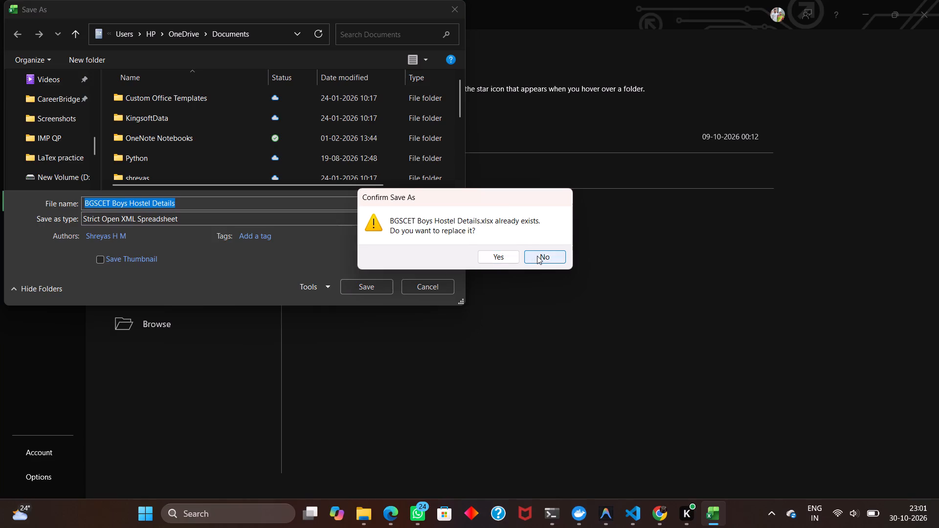
click(499, 257)
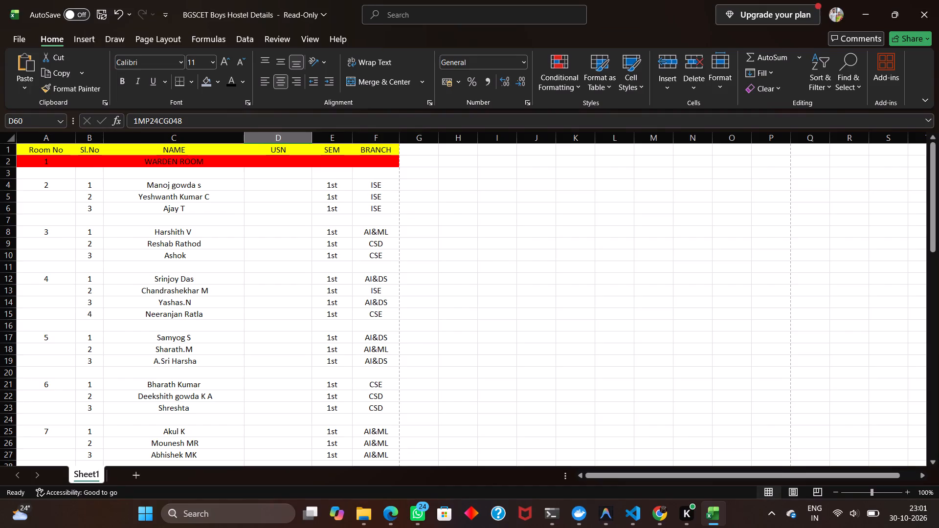
Switch to File Explorer and open the BGSCET Boys Hostel Details workbook from the recent files.
click(359, 510)
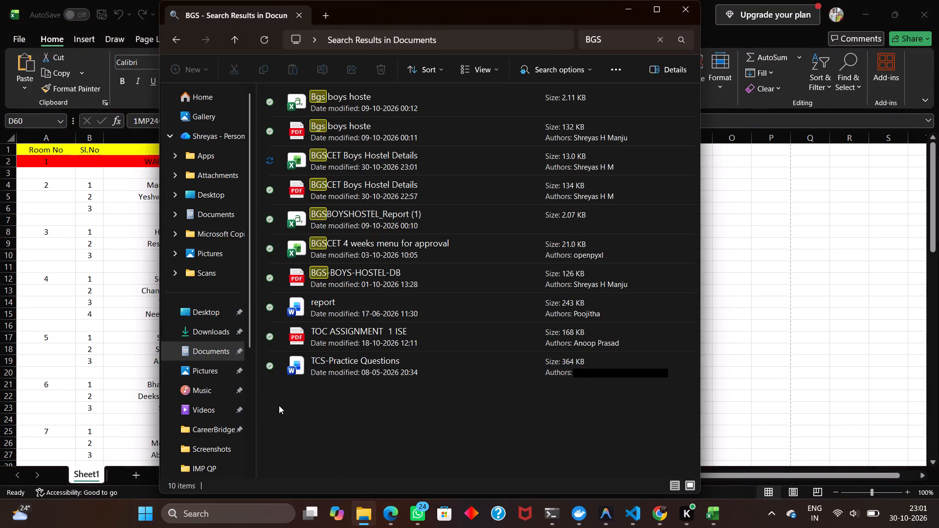
click(216, 346)
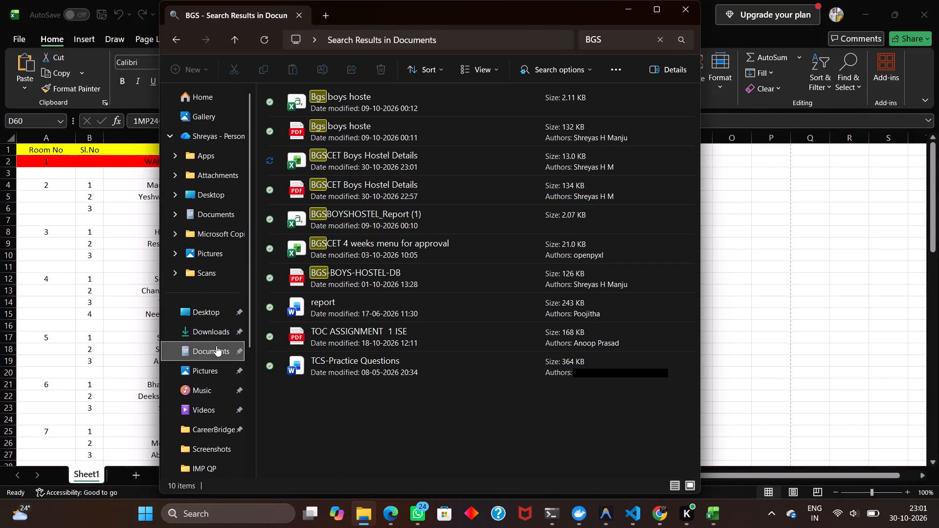
click(216, 346)
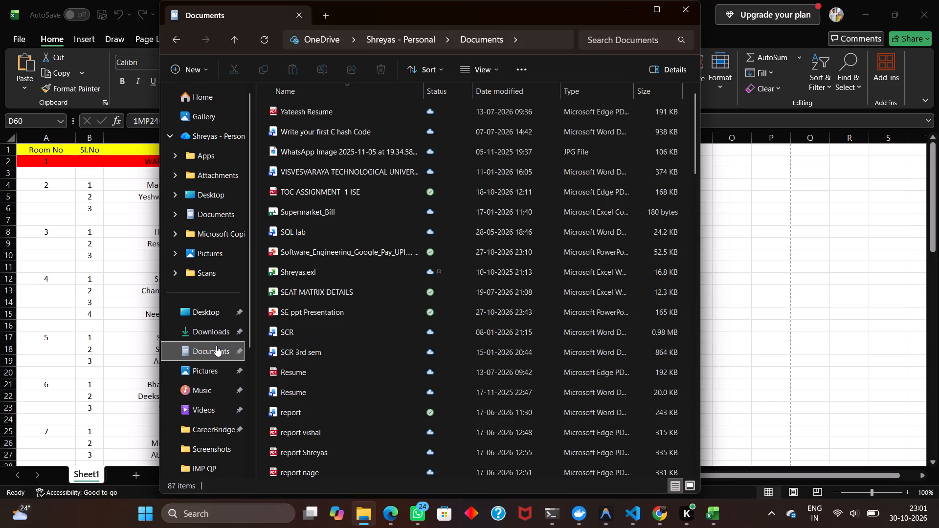
click(213, 103)
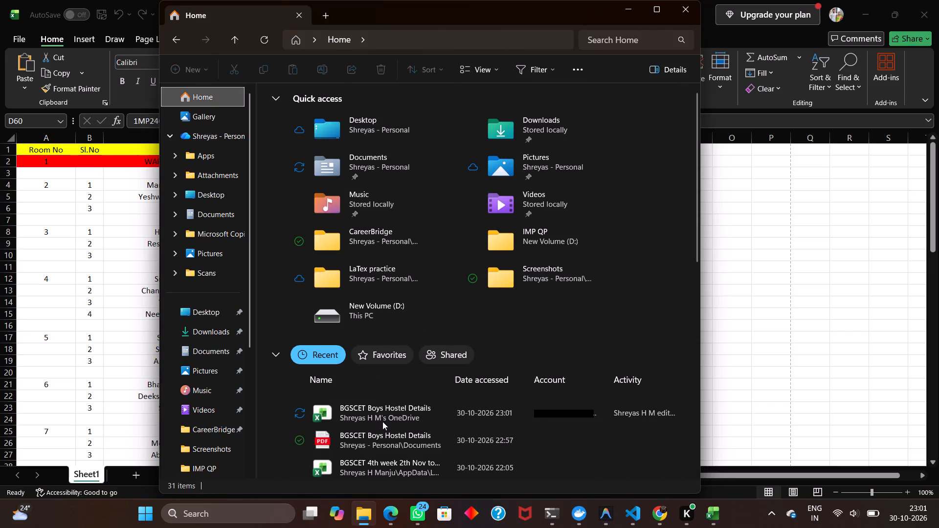
double_click(382, 420)
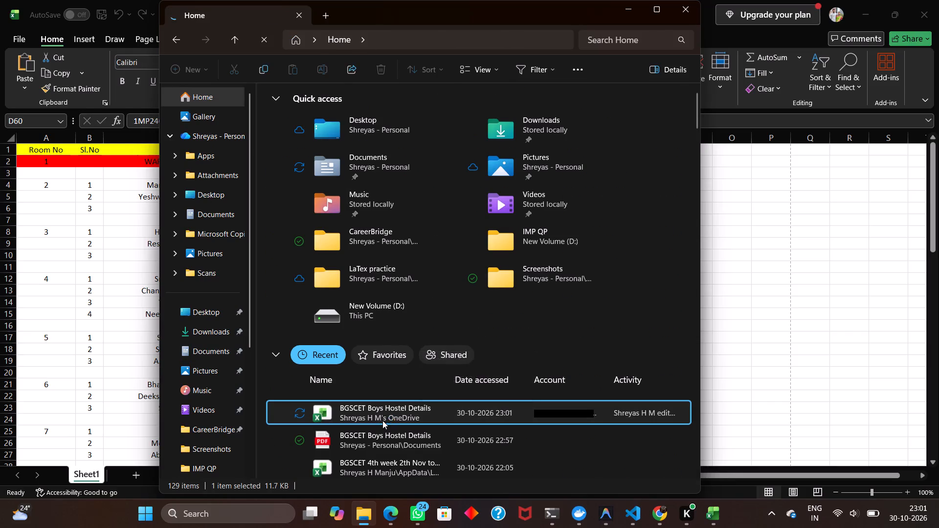
Review the room-wise occupant rows in the saved hostel workbook, checking names, USNs, semesters and branches.
scroll(296, 354, down, 3)
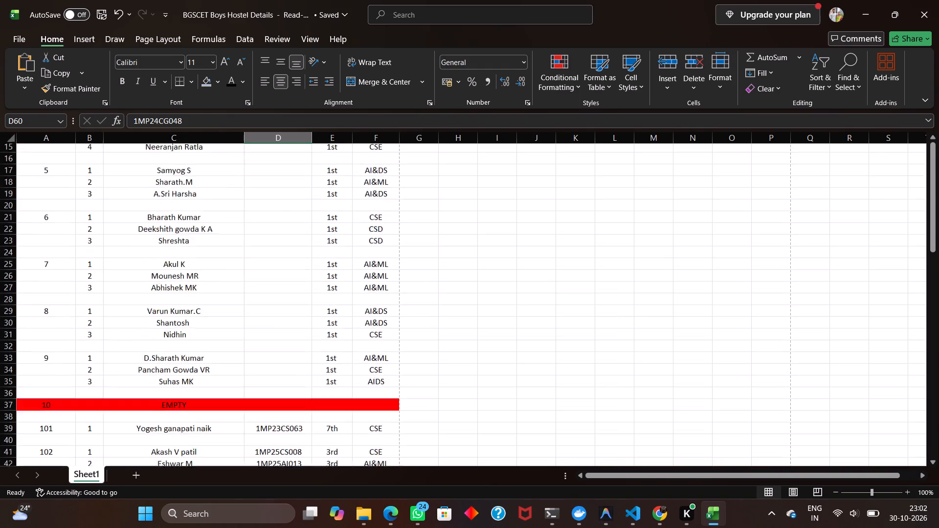
scroll(296, 354, down, 3)
scroll(296, 354, up, 4)
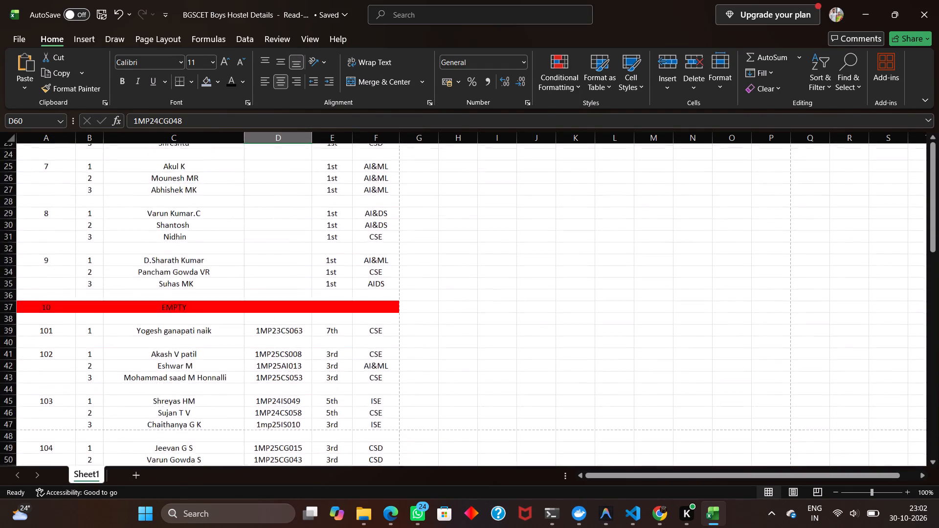
scroll(296, 354, up, 1)
scroll(296, 354, down, 3)
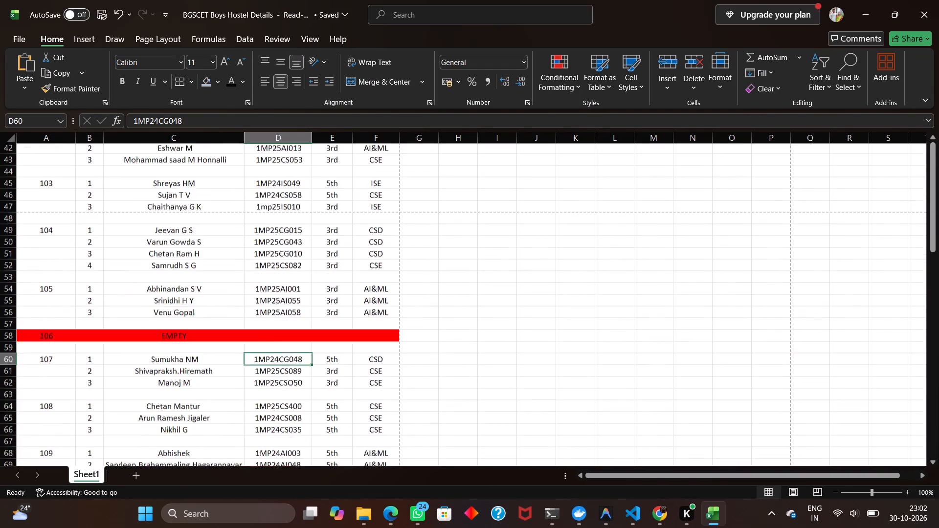
scroll(296, 354, down, 1)
scroll(296, 354, up, 5)
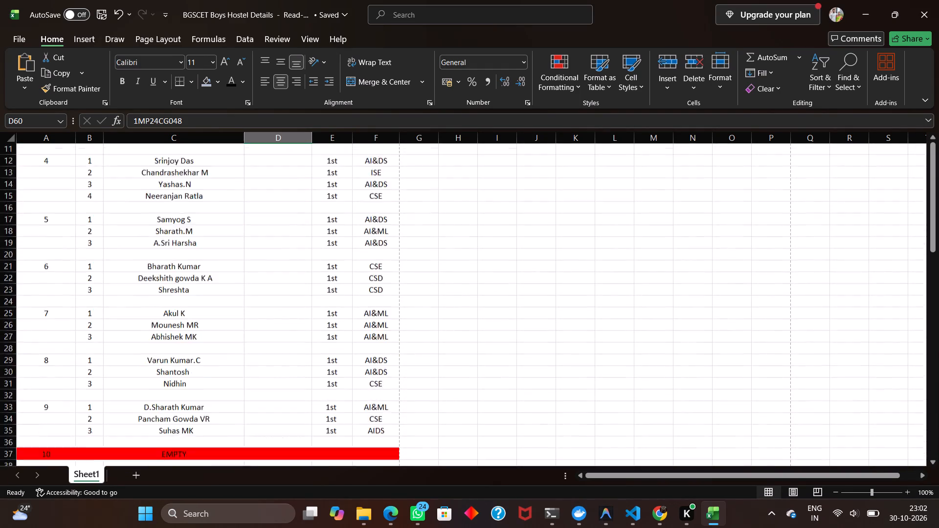